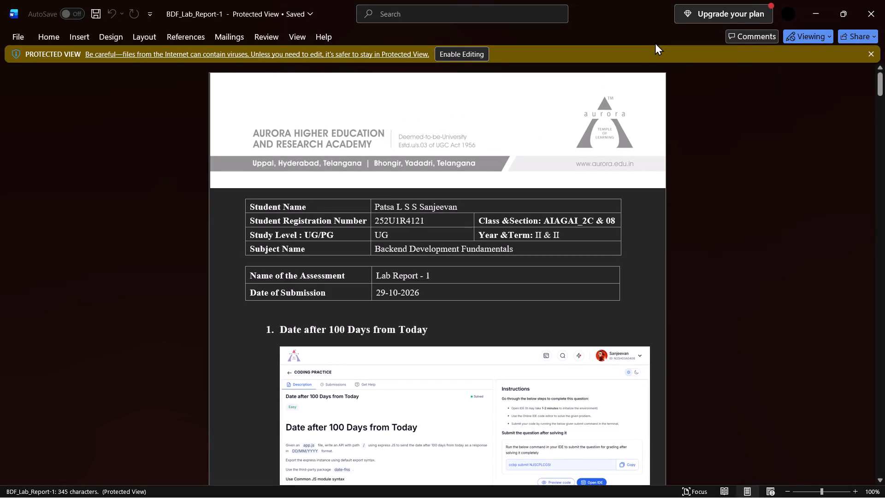
Enable editing for the protected BDF_Lab_Report-1 document.
click(465, 53)
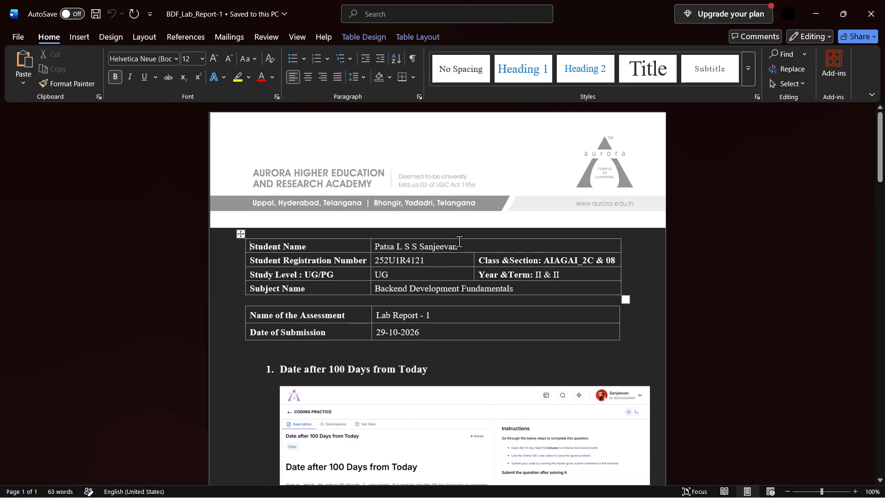
Replace the entry in the Student Name row of the details table with the new student's name in capitals.
click(459, 241)
key(BackSpace)
key(BackSpace)
key(BackSpace)
key(BackSpace)
key(BackSpace)
key(BackSpace)
key(BackSpace)
key(BackSpace)
key(BackSpace)
key(BackSpace)
key(BackSpace)
key(BackSpace)
key(BackSpace)
key(BackSpace)
key(BackSpace)
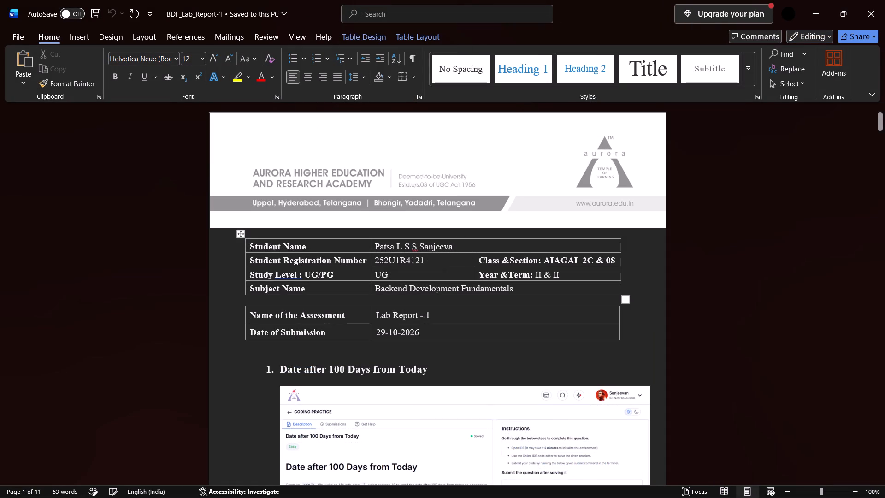
key(BackSpace)
key(BackSpace)
key(BackSpace)
key(BackSpace)
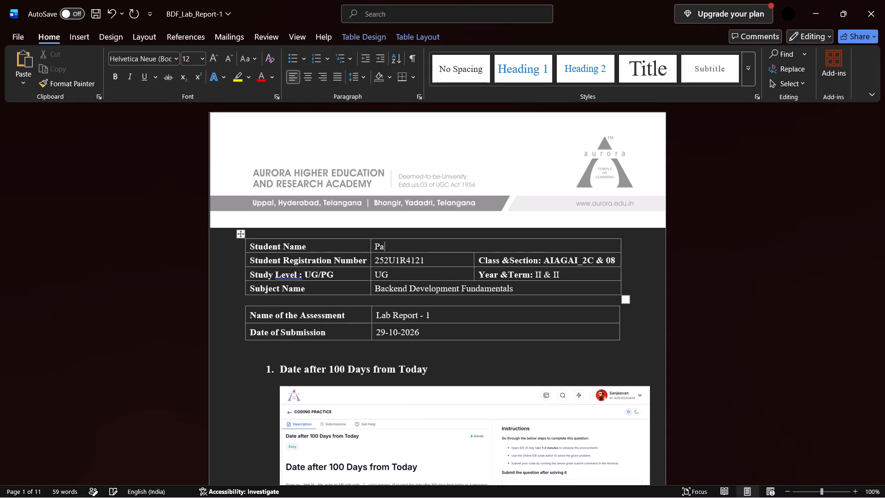
key(BackSpace)
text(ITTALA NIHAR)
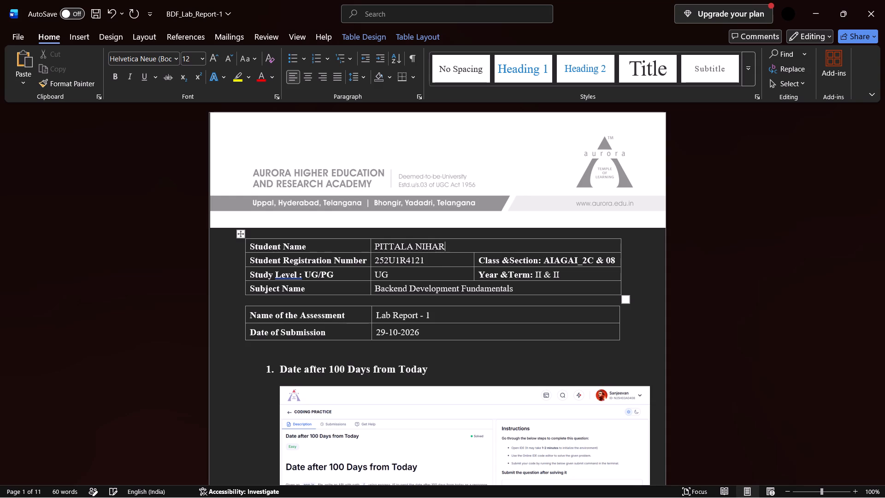
Change the last digit of the student registration number in the details table to 8.
click(437, 265)
key(BackSpace)
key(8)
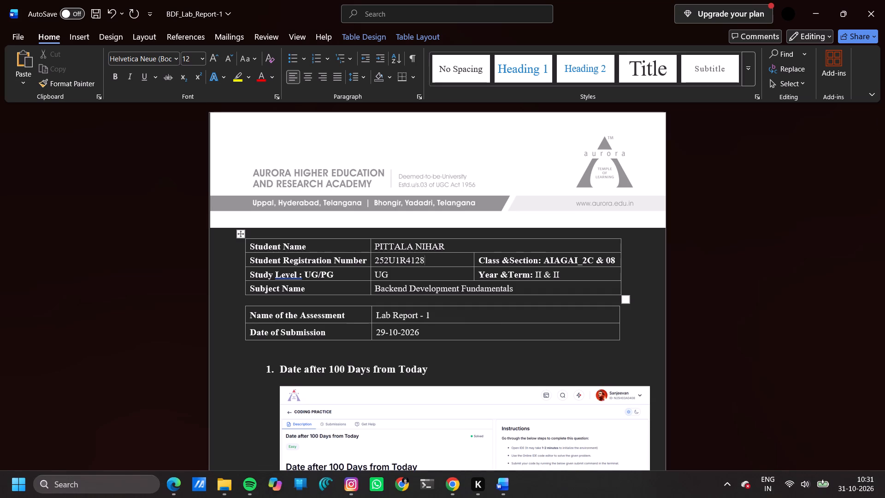
Change the day in the Date of Submission row so the date reads 31-10-2026.
click(387, 332)
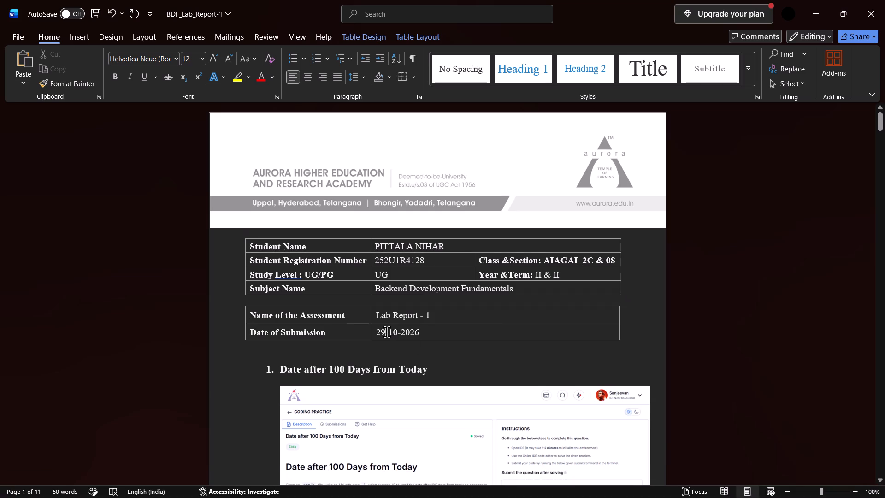
key(BackSpace)
key(BackSpace)
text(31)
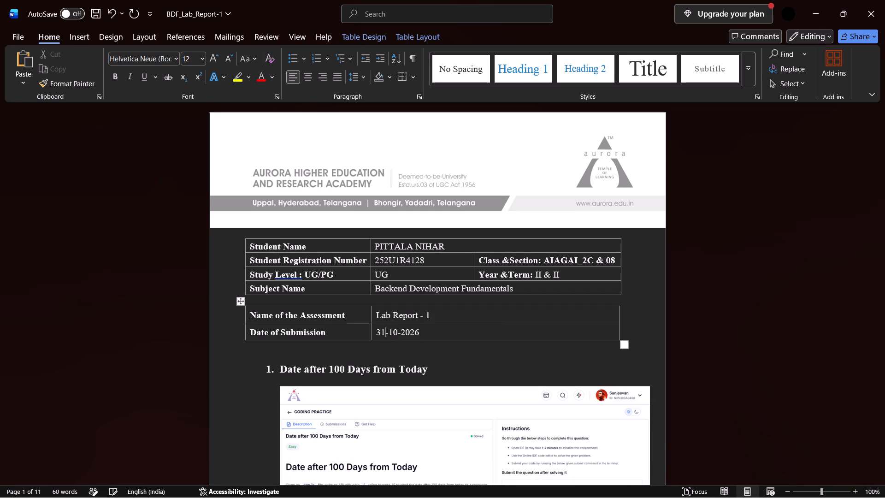
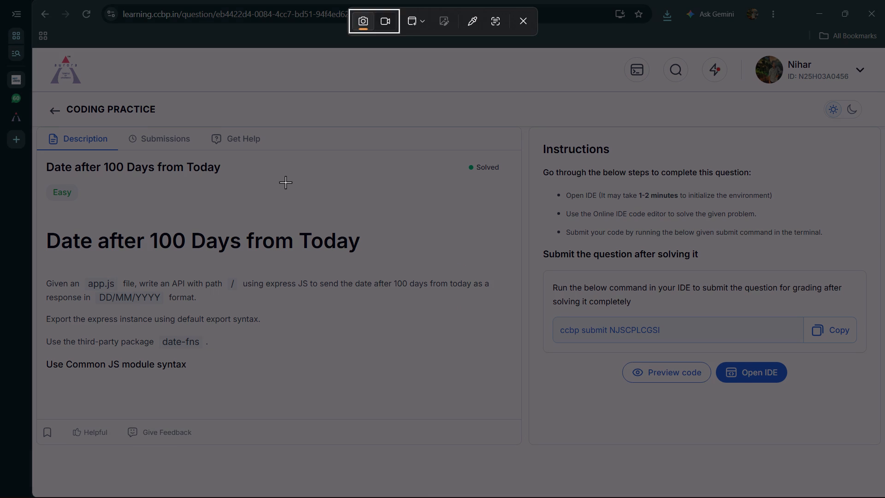
Capture a rectangular screenshot of the full Date after 100 Days from Today question page, excluding the browser bars.
drag(33, 48, 418, 35)
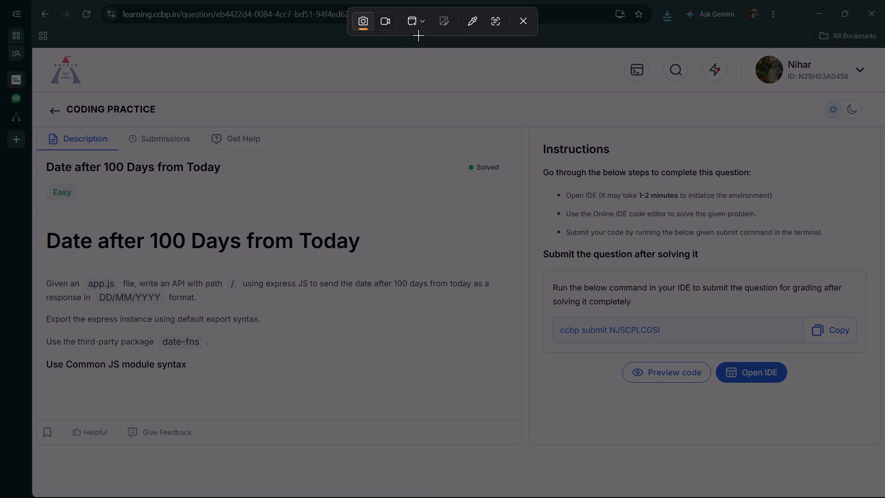
drag(418, 35, 419, 24)
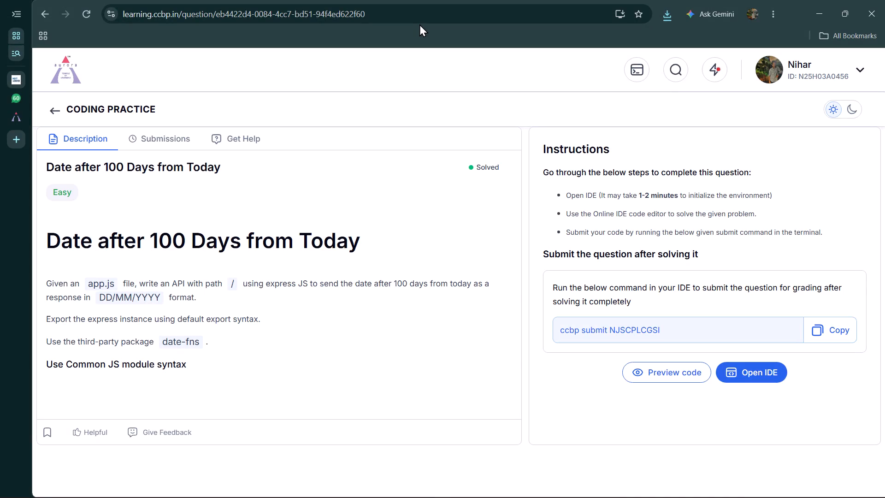
key(Print)
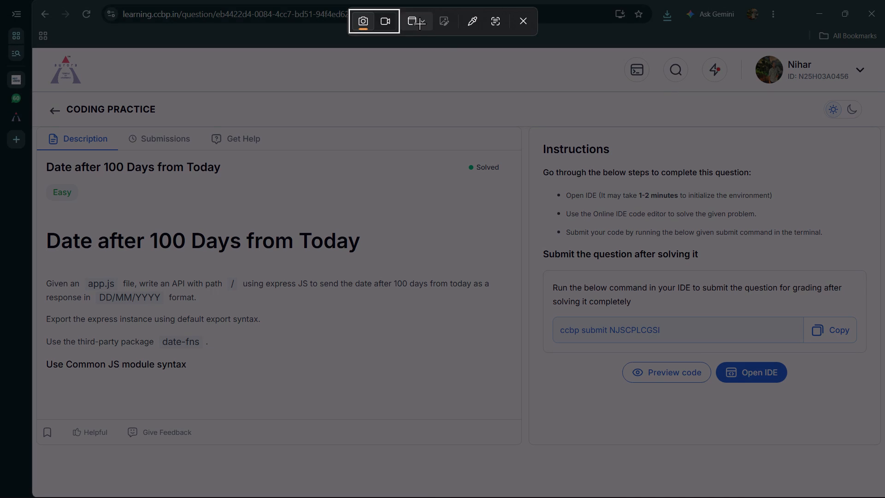
click(419, 24)
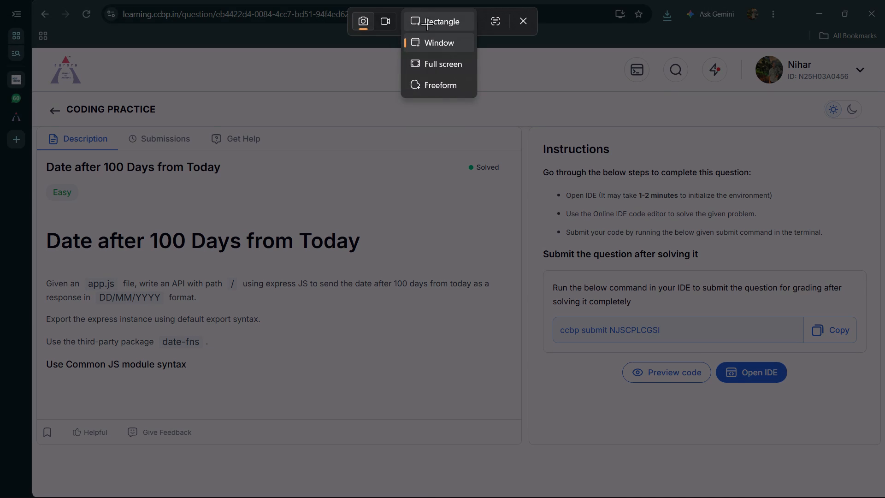
click(427, 23)
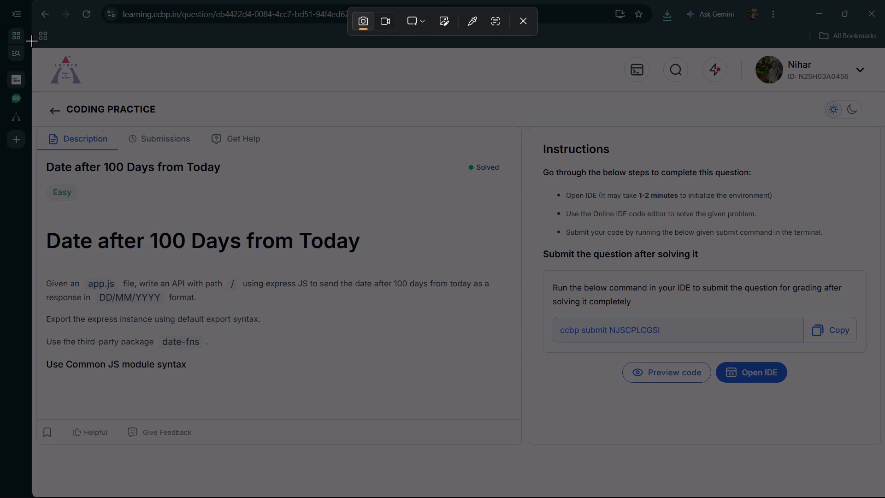
drag(33, 47, 511, 247)
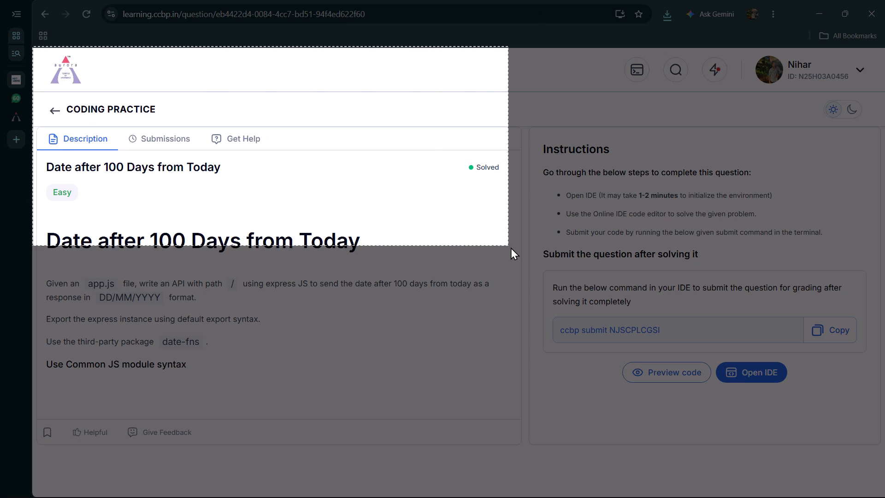
drag(511, 247, 856, 497)
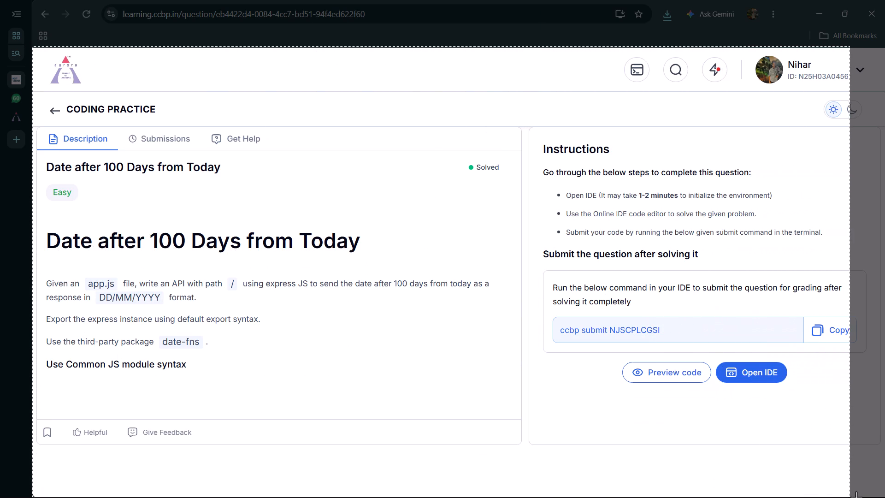
drag(856, 497, 884, 497)
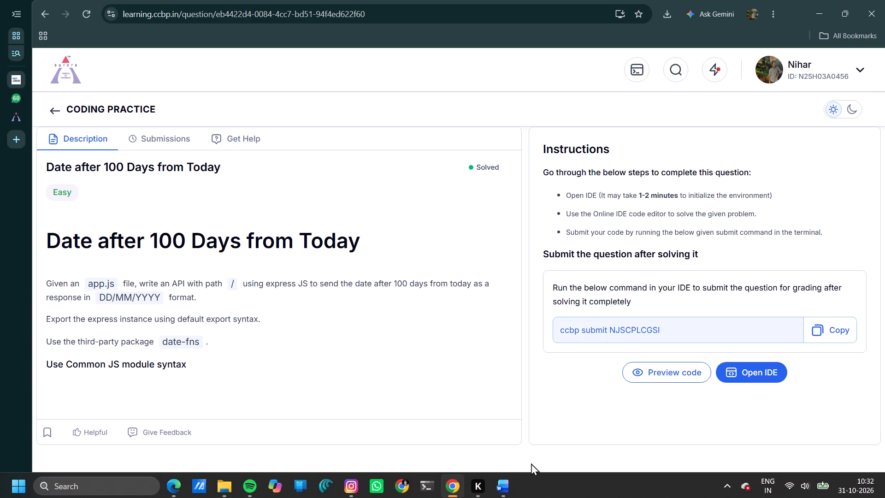
In the Word report, replace the question-page screenshot under heading 1, Date after 100 Days from Today, with the captured one.
click(504, 485)
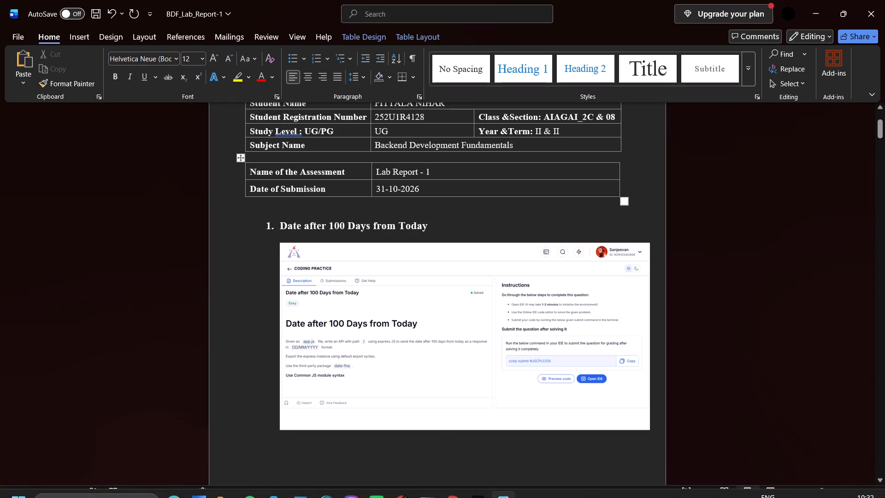
click(433, 376)
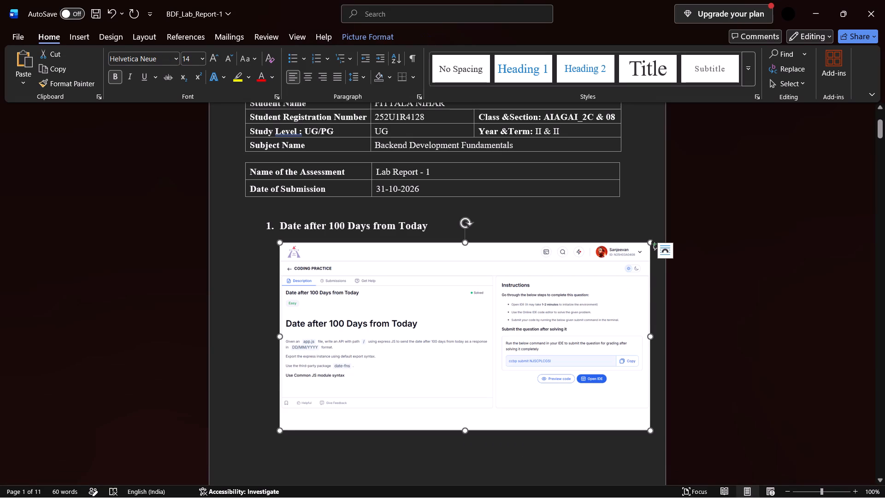
key(Delete)
key(ctrl+v)
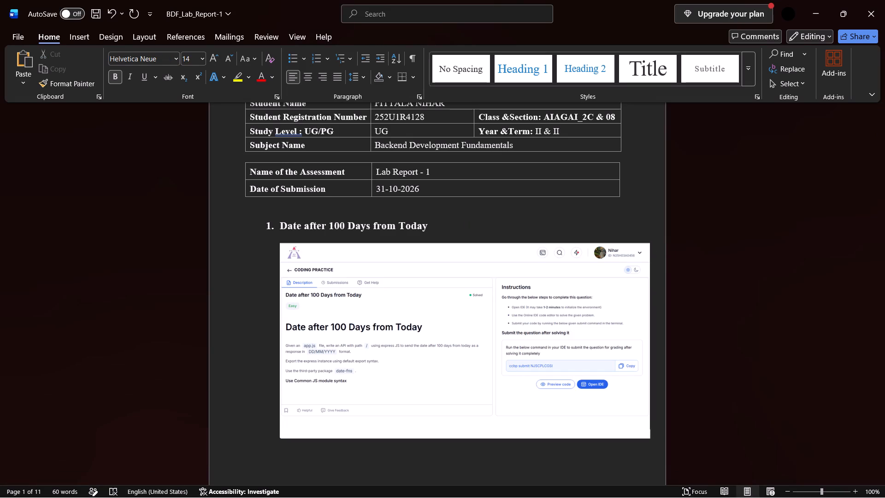
In Chrome, open the code preview of the Date after 100 Days question and capture a rectangular screenshot of its full page showing app.js.
scroll(433, 376, down, 3)
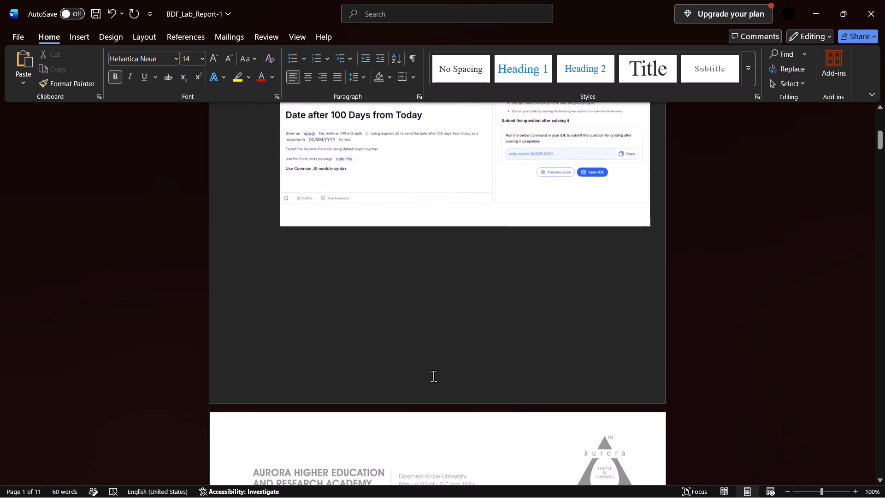
scroll(433, 376, down, 3)
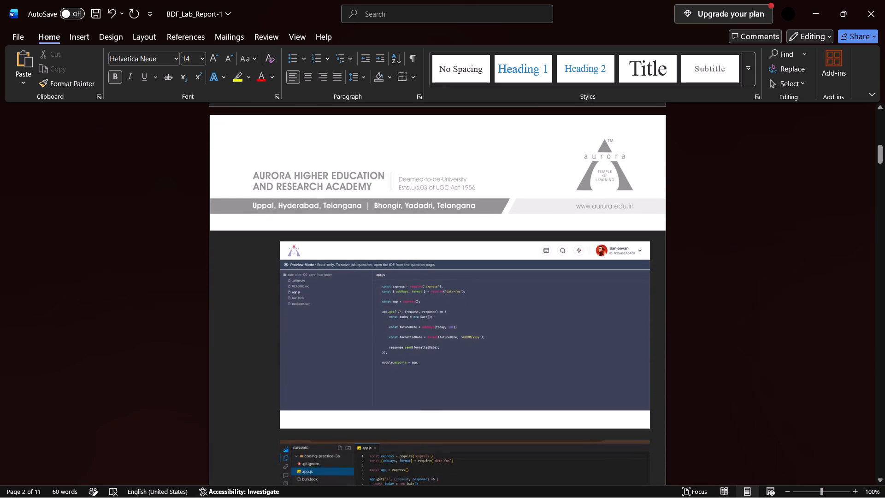
scroll(433, 376, down, 3)
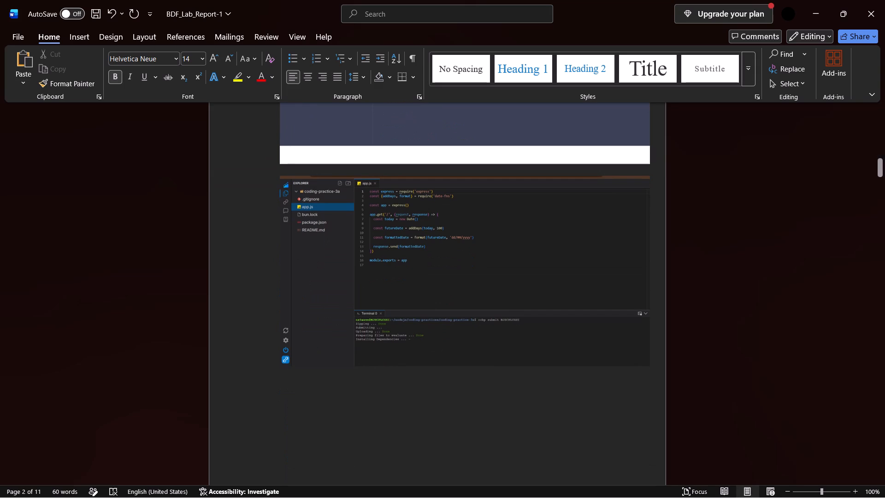
click(459, 482)
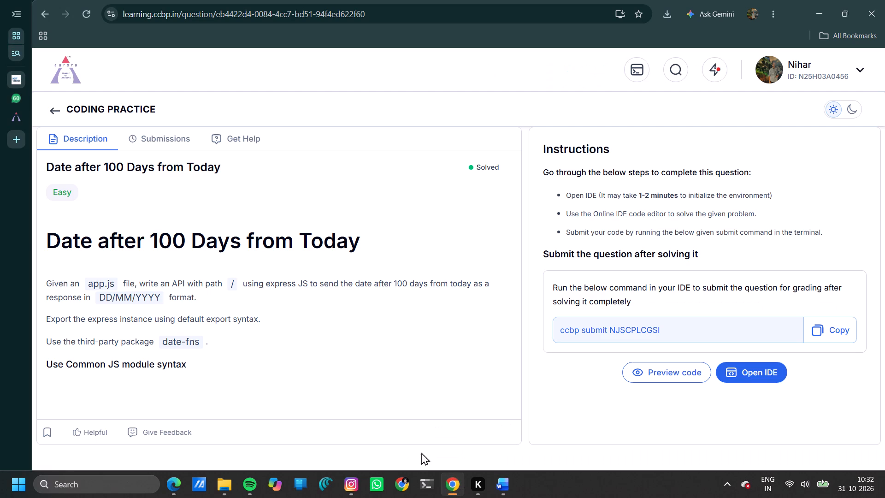
click(645, 371)
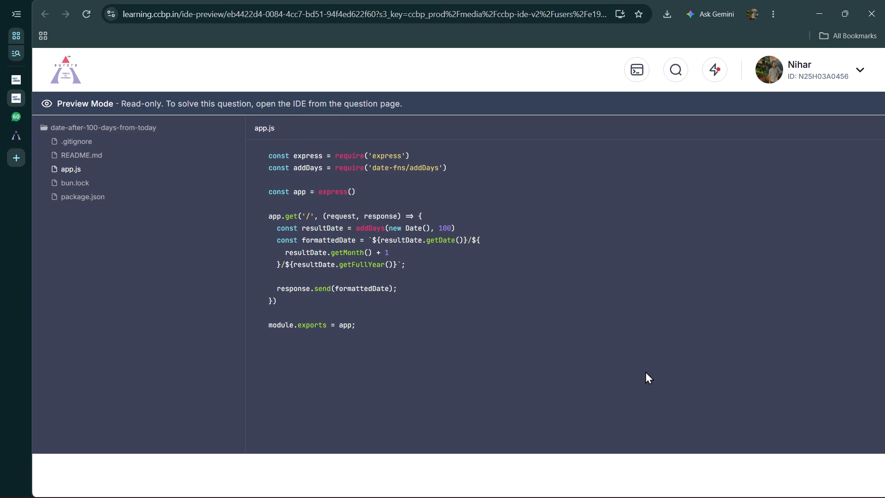
key(Print)
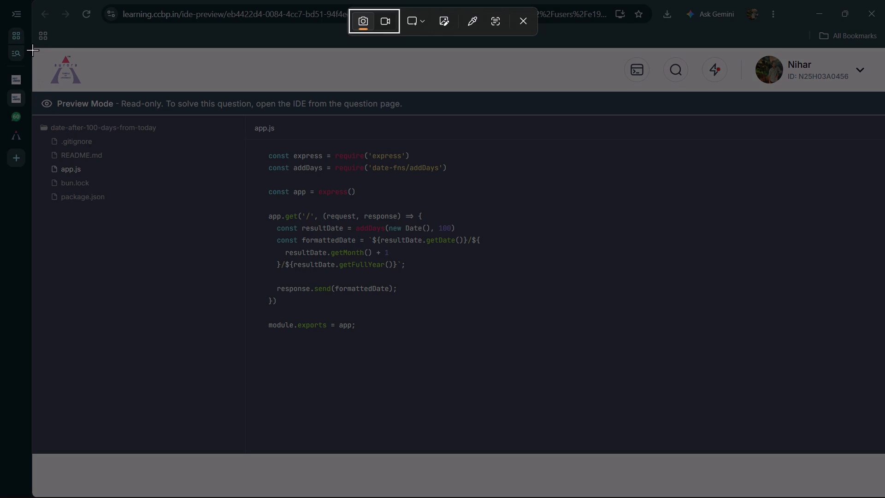
drag(34, 46, 575, 467)
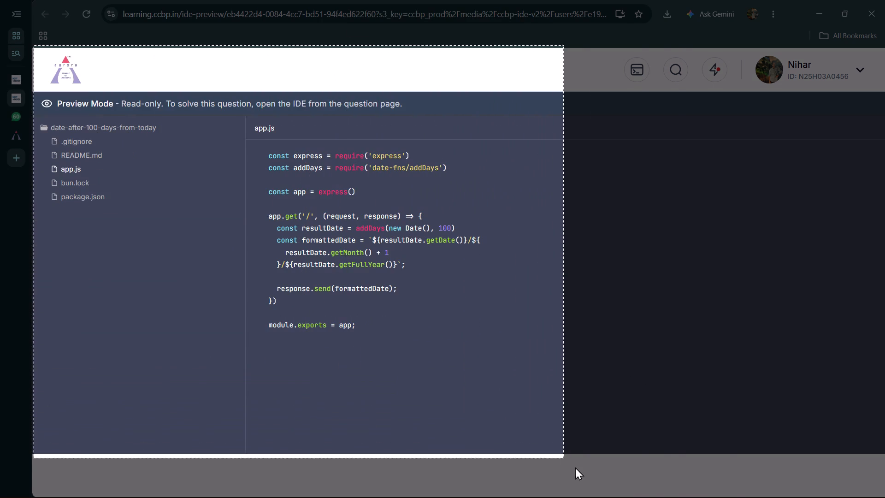
drag(575, 467, 884, 497)
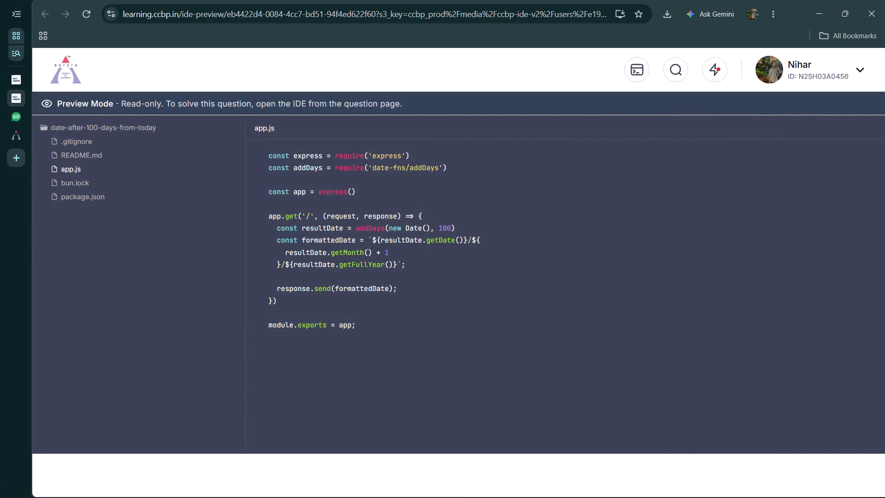
Back in Word, replace the Preview Mode code screenshot at the top of page 2 with the captured one.
click(500, 487)
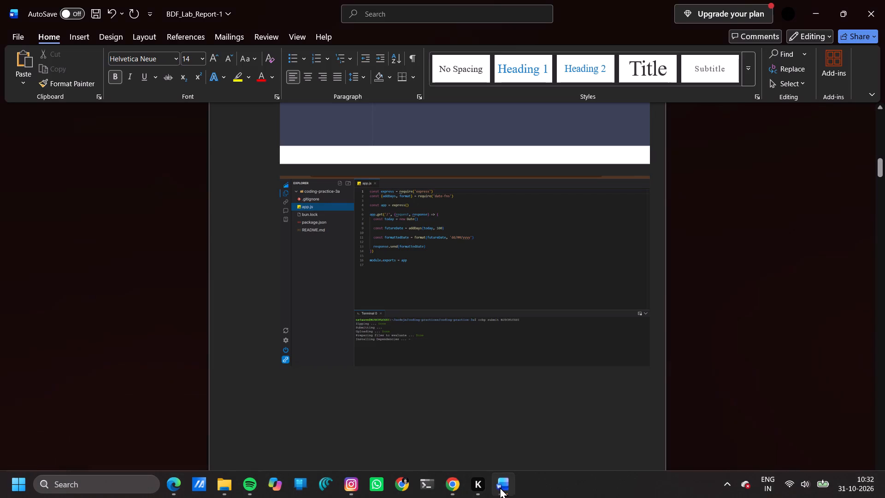
scroll(487, 314, up, 2)
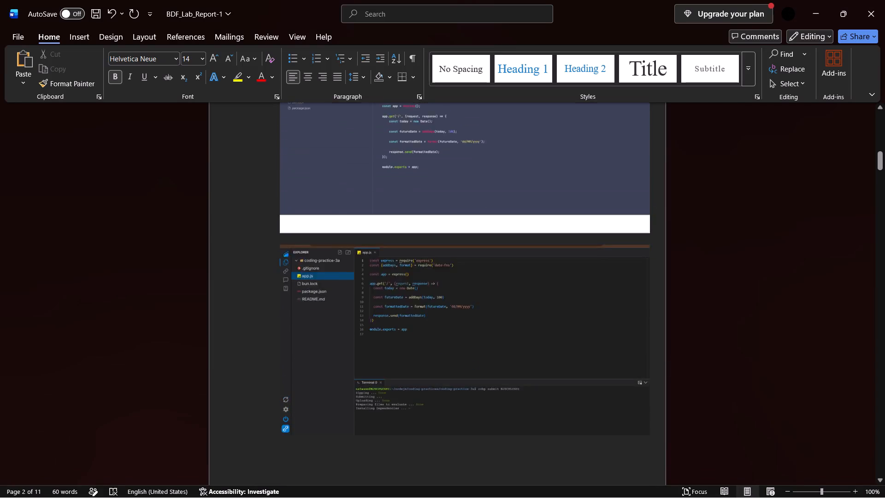
scroll(487, 314, up, 1)
click(487, 314)
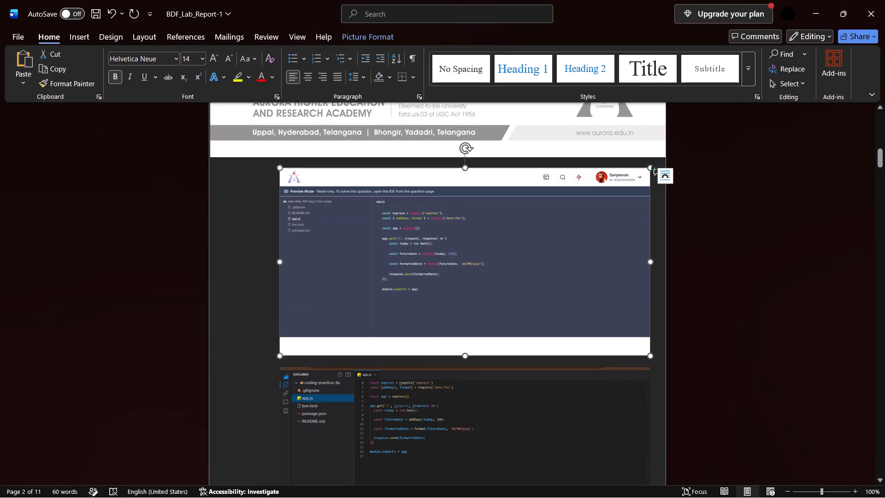
key(Delete)
key(ctrl+v)
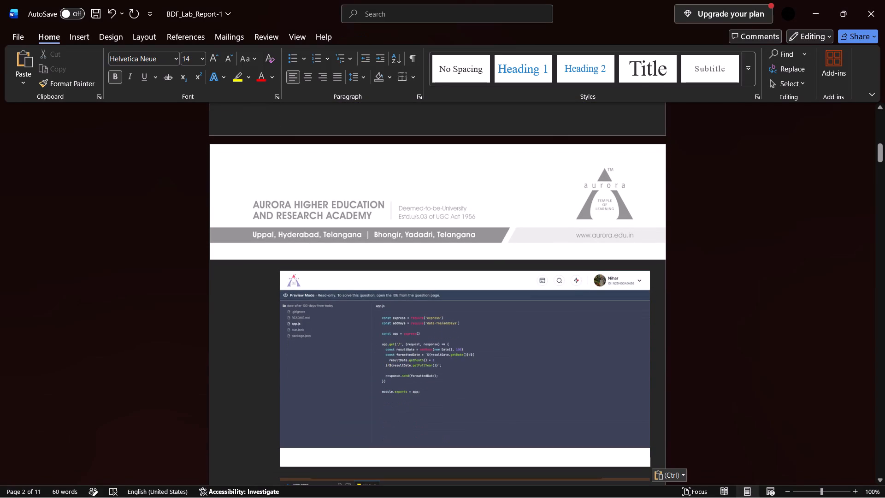
In Chrome, close the code preview page and open the question's IDE, agreeing to close the session active in another window.
scroll(487, 314, down, 4)
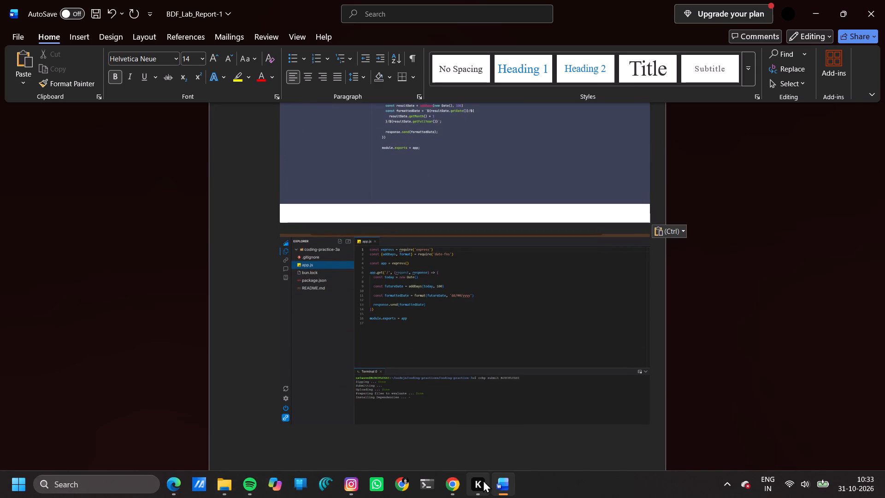
click(453, 485)
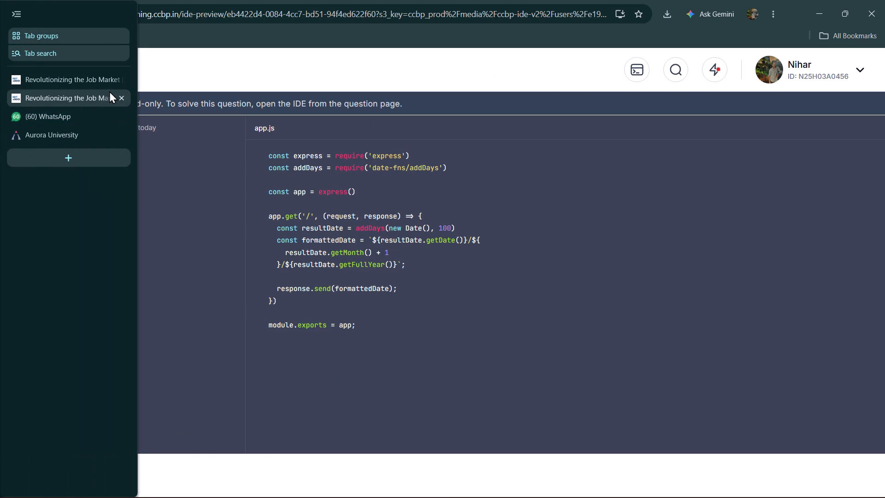
click(121, 97)
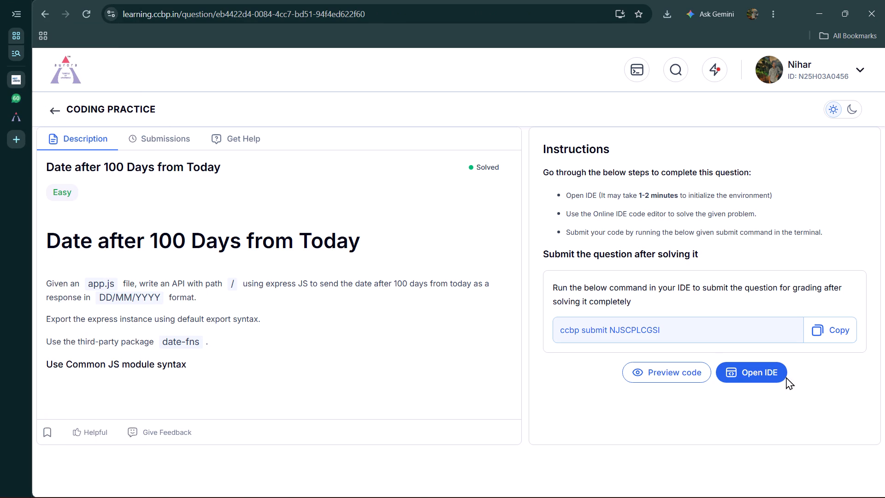
click(760, 368)
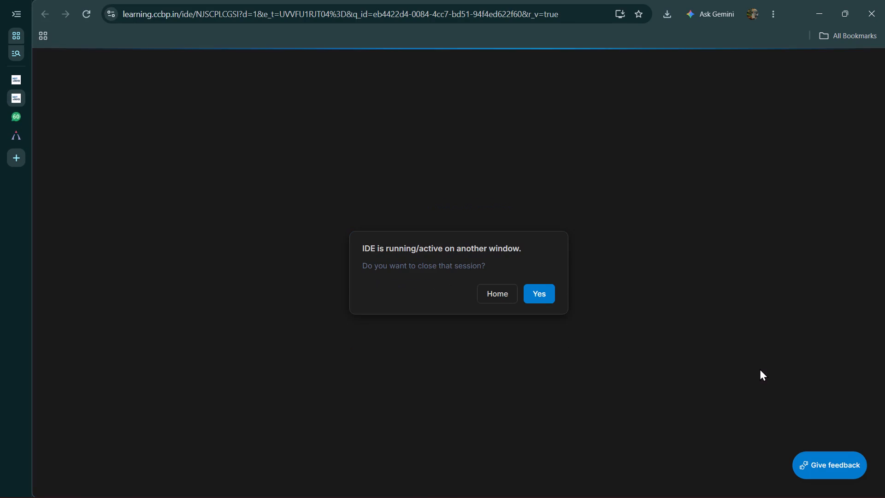
click(546, 289)
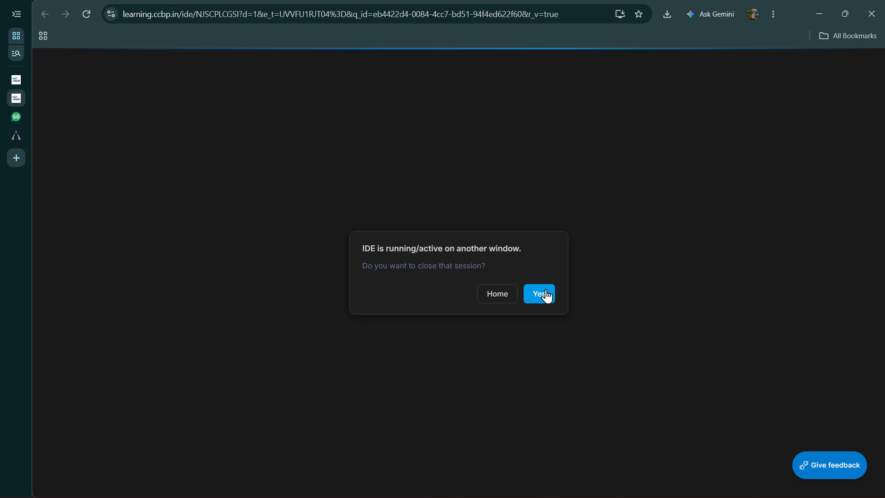
click(546, 289)
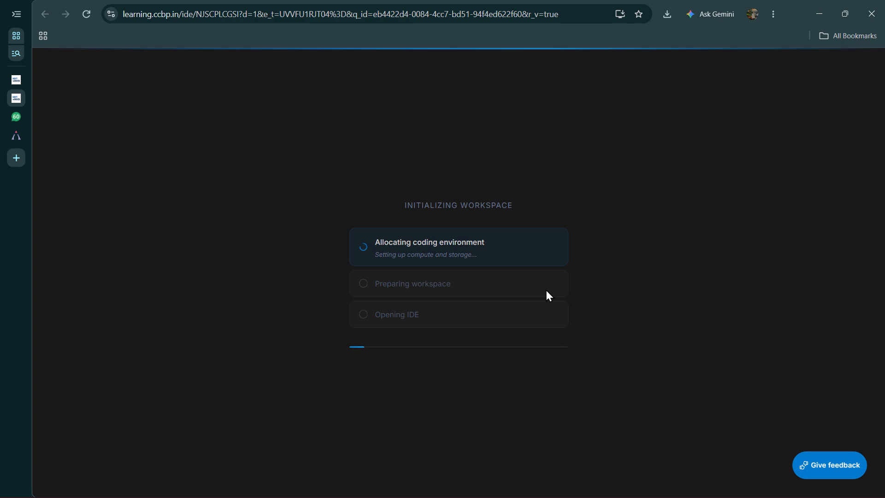
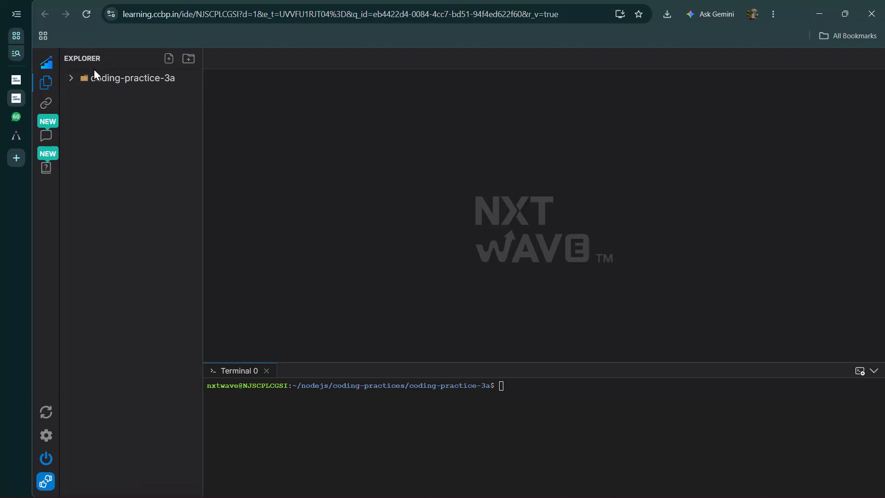
Open app.js from the coding-practice-3a folder and capture a rectangular screenshot of the whole IDE page.
click(94, 71)
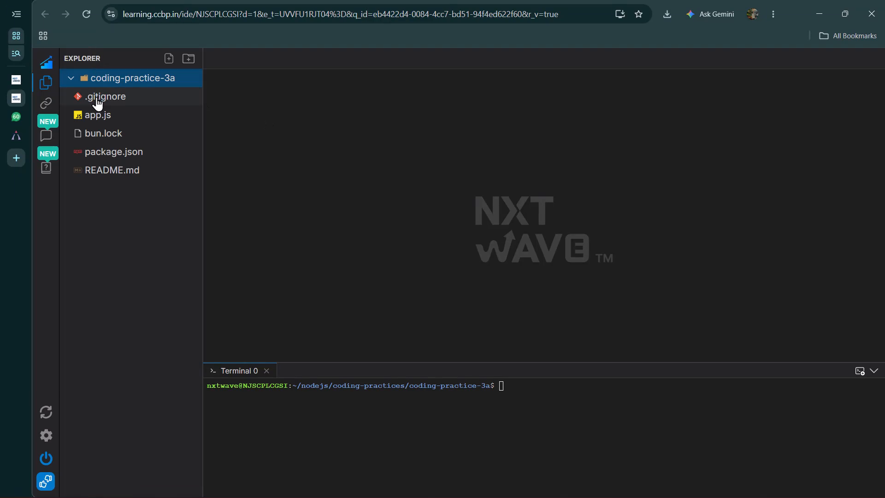
click(95, 112)
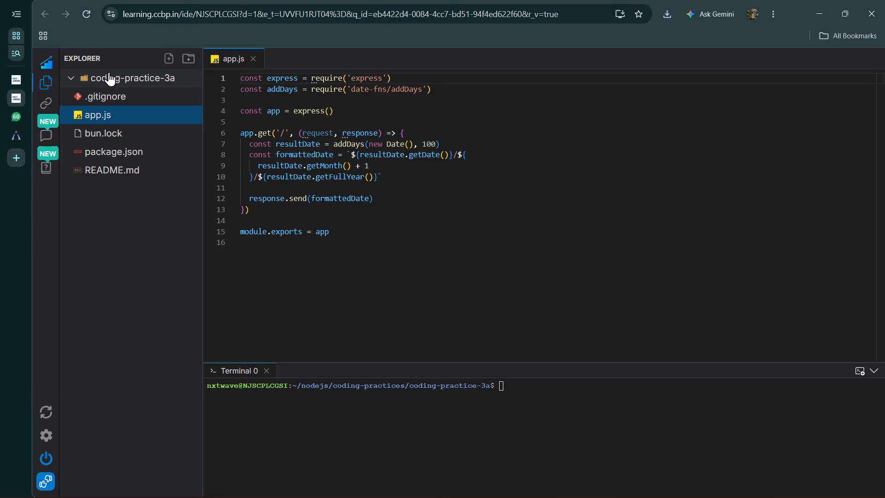
key(Print)
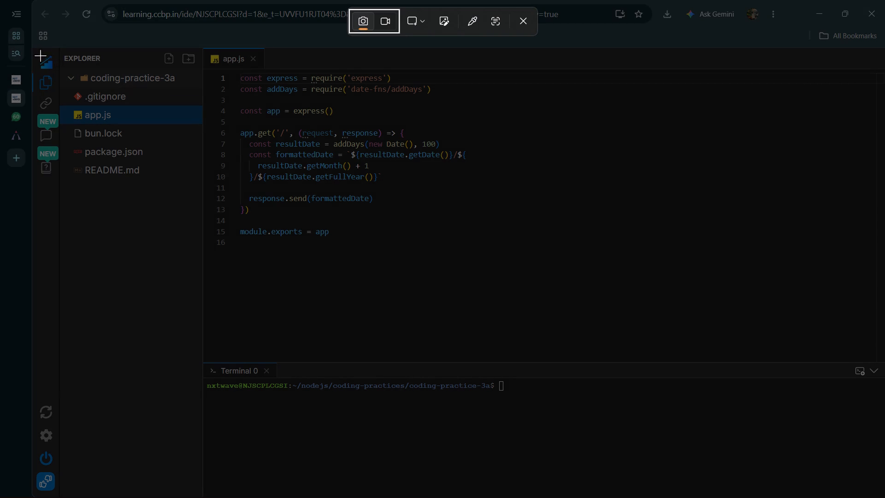
drag(32, 49, 884, 497)
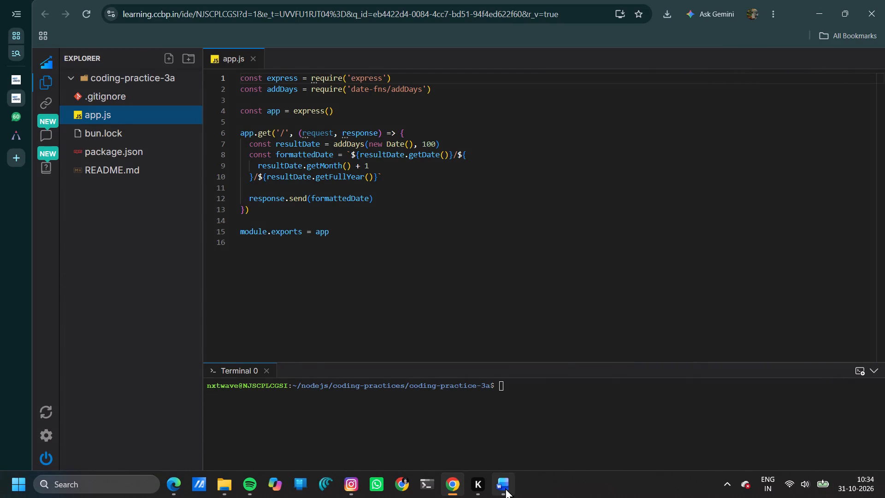
In the Word report, replace the IDE screenshot below the Preview Mode image on page 2 with the captured one.
click(505, 488)
click(474, 315)
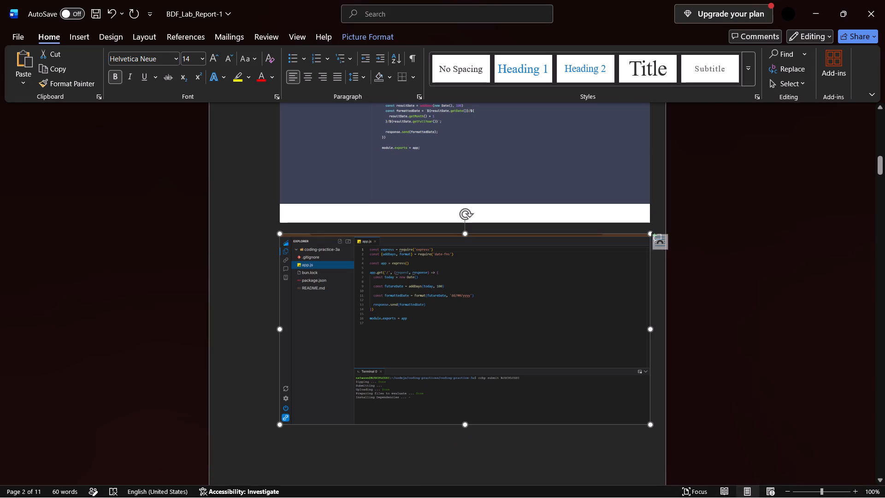
key(Delete)
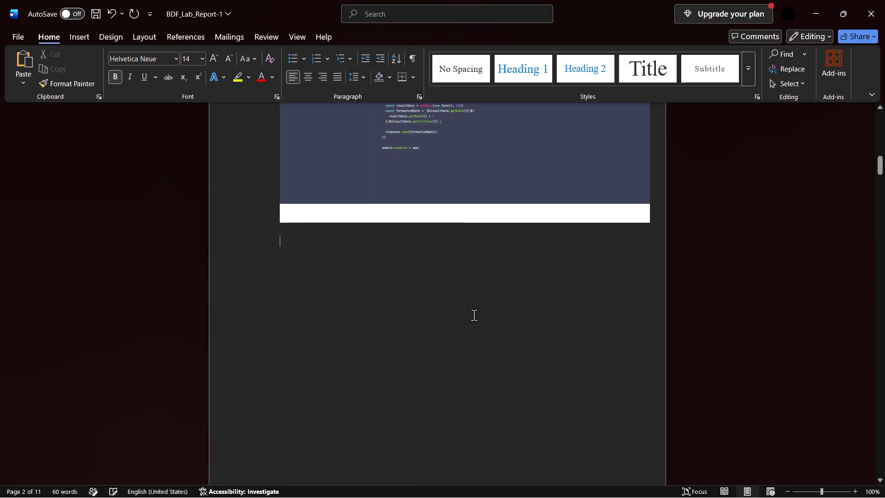
key(ctrl+v)
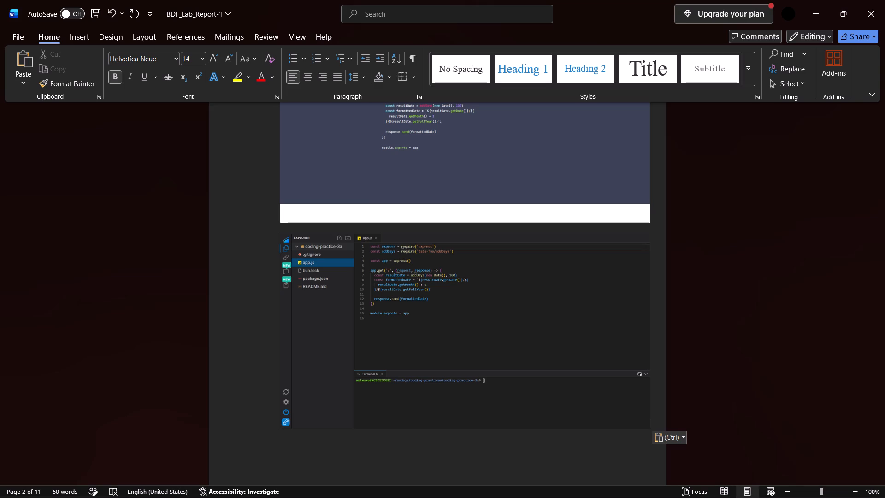
In Chrome, copy the submit command from the Date after 100 Days question page and run ccbp submit NJSCPLCGSI in the IDE terminal.
scroll(474, 315, down, 4)
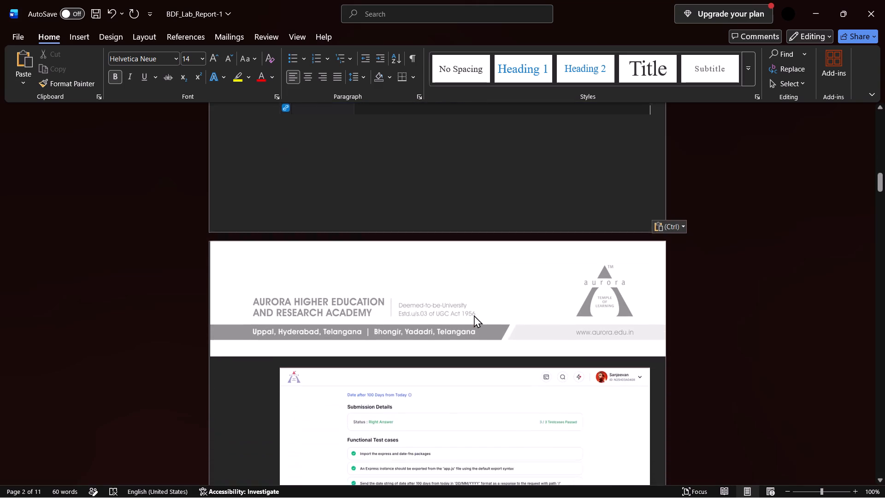
scroll(474, 315, down, 2)
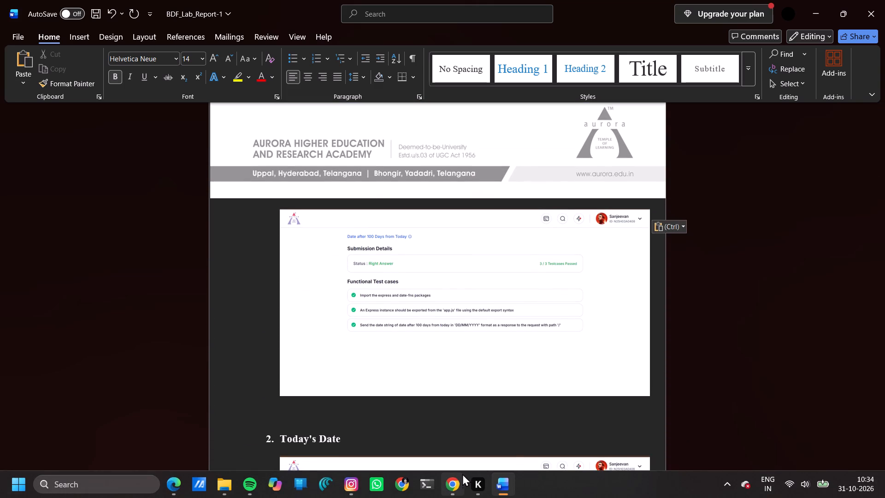
click(447, 491)
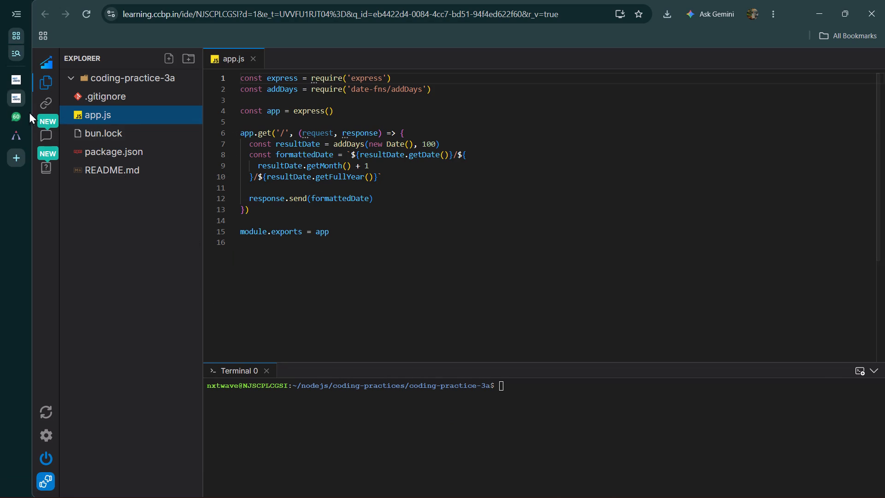
click(13, 74)
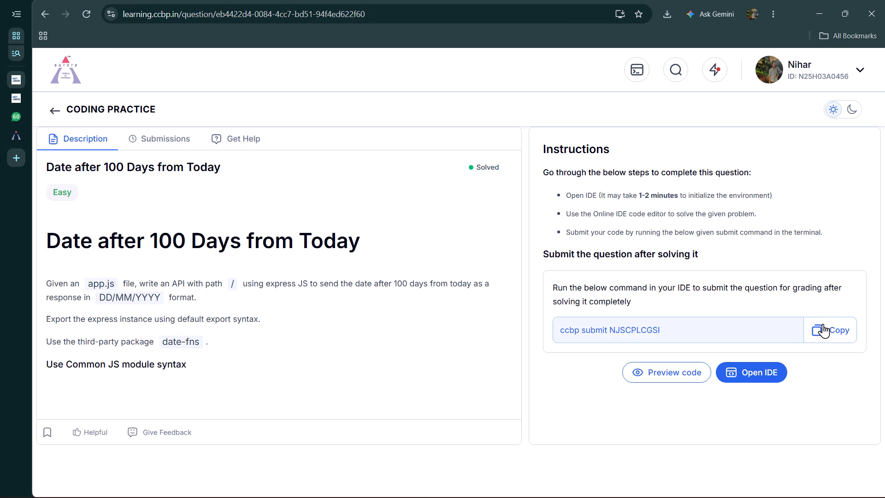
click(823, 324)
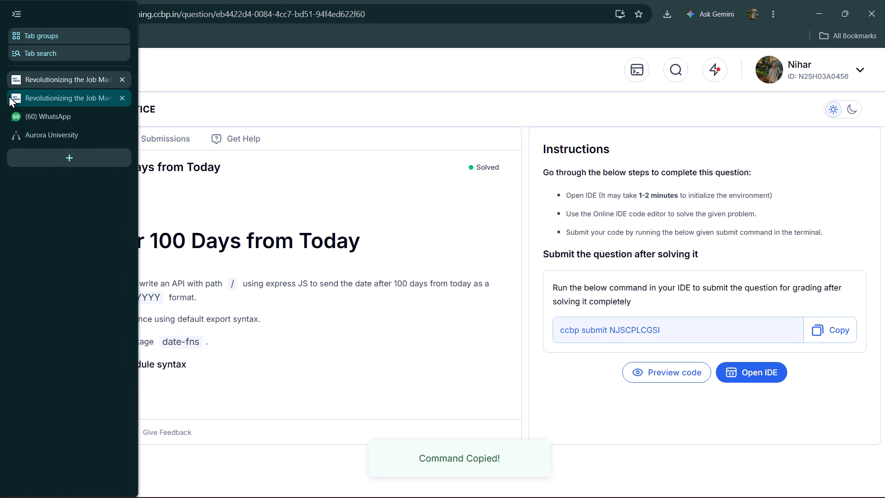
click(9, 95)
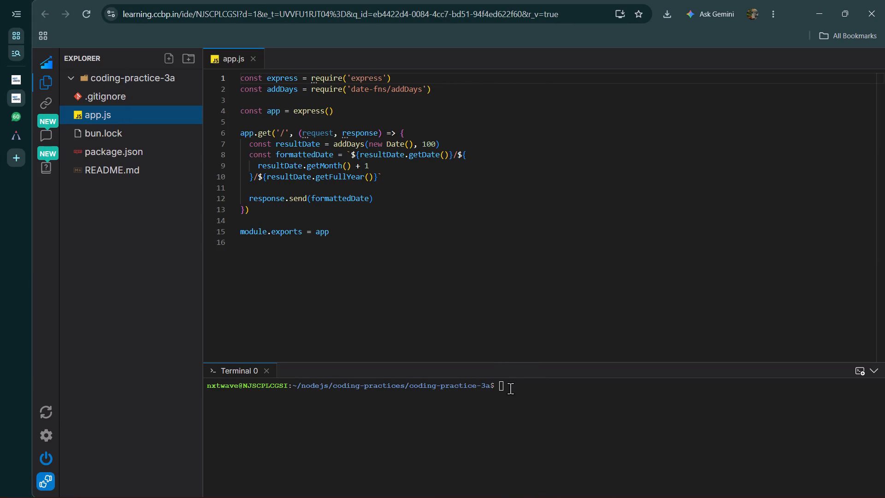
click(510, 388)
key(ctrl+shift+v)
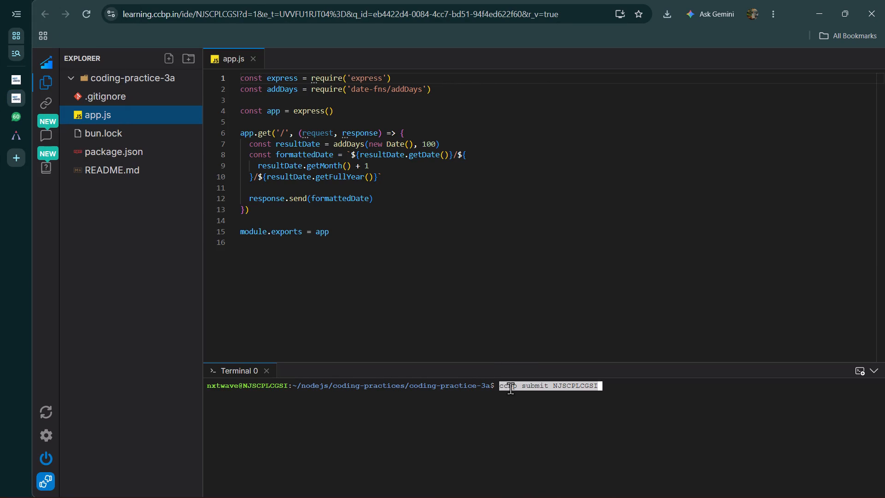
key(Return)
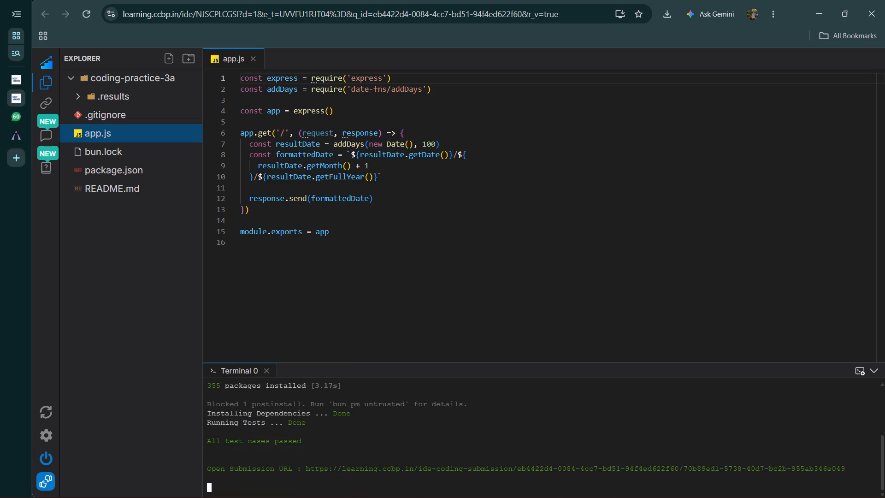
click(510, 388)
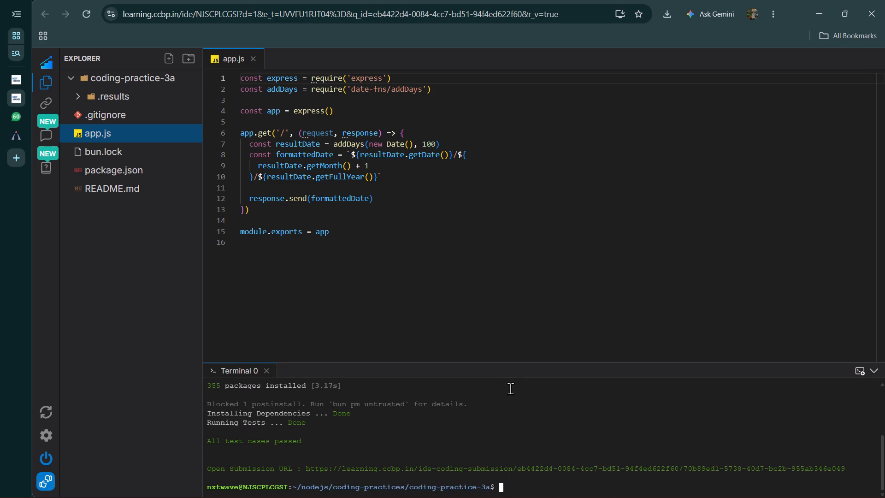
Open the submission URL from the terminal output and capture a rectangular screenshot of the full Submission Details page.
click(516, 468)
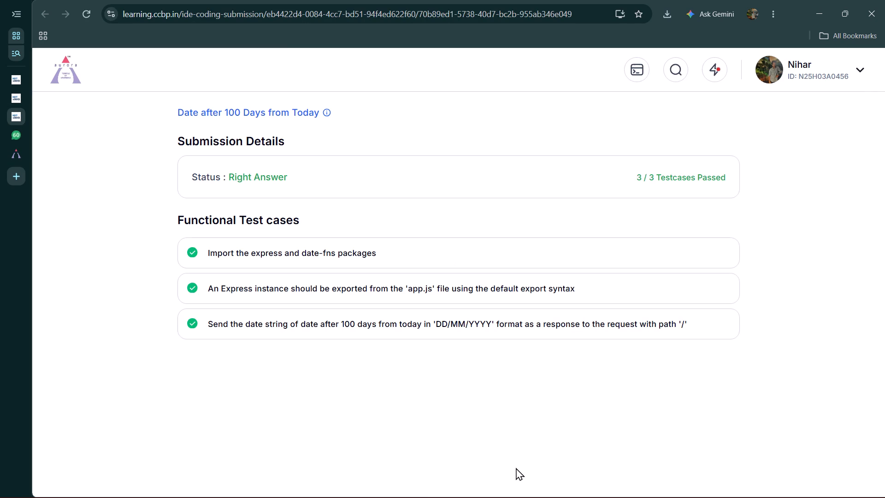
key(Print)
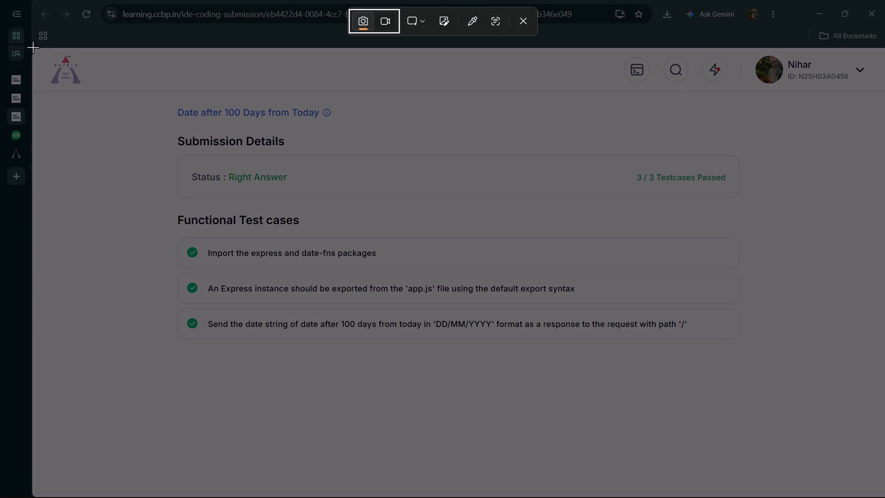
drag(33, 47, 557, 414)
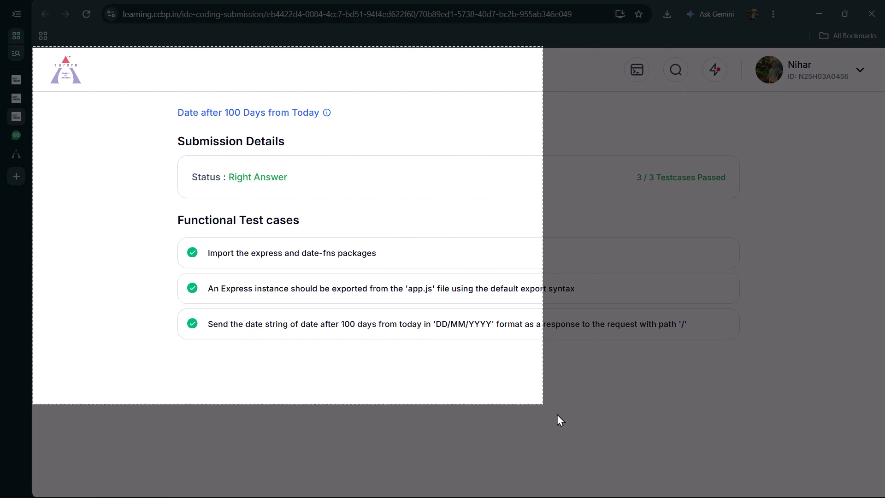
drag(557, 414, 884, 497)
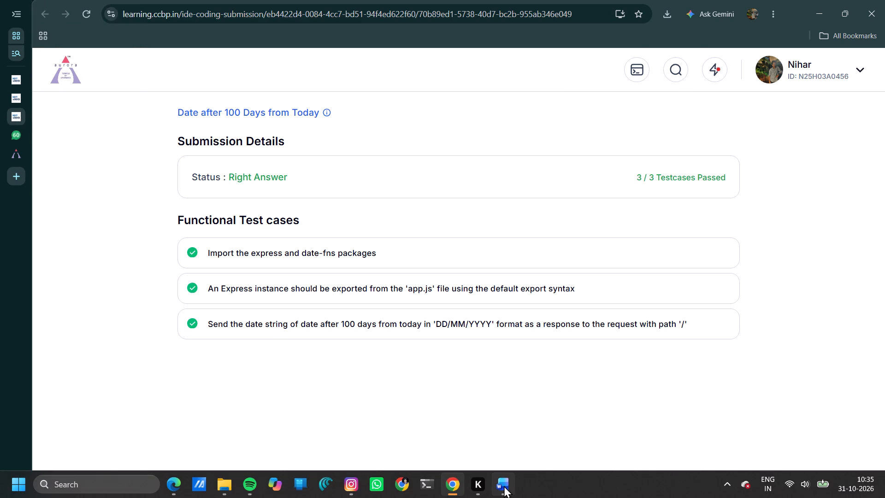
Back in Word, replace the Submission Details screenshot at the top of page 3 with the captured one.
click(504, 486)
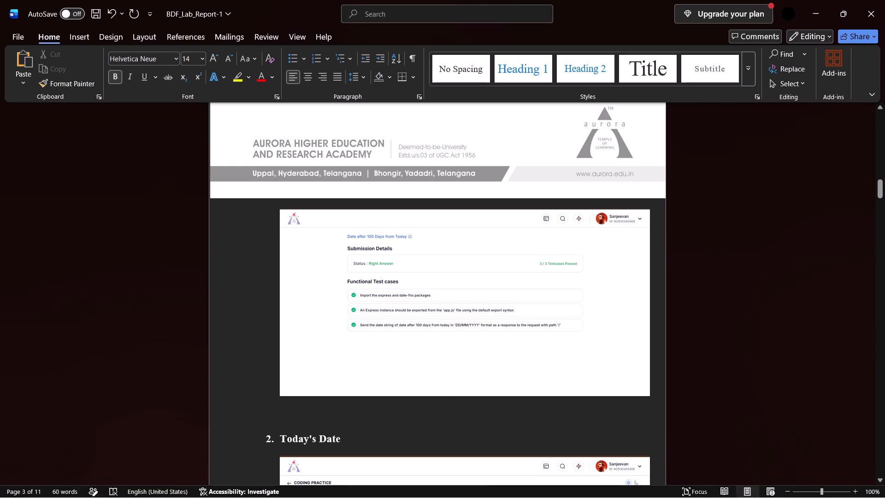
click(451, 344)
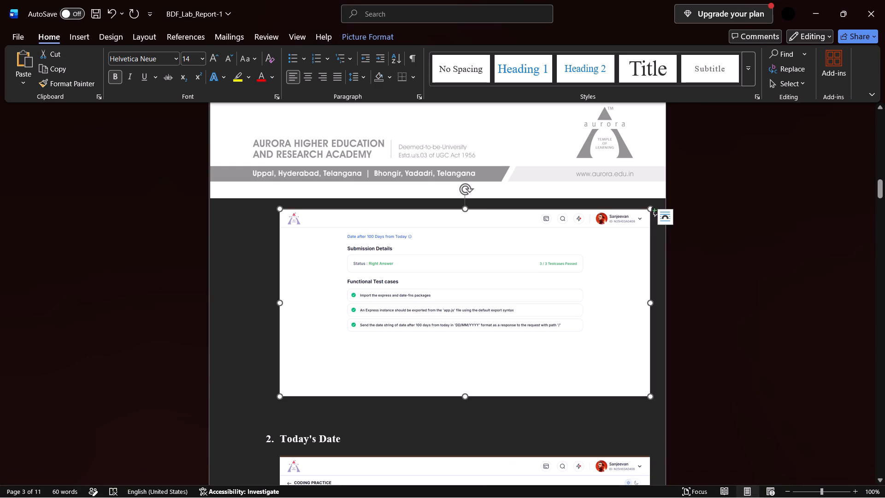
key(Delete)
key(ctrl+v)
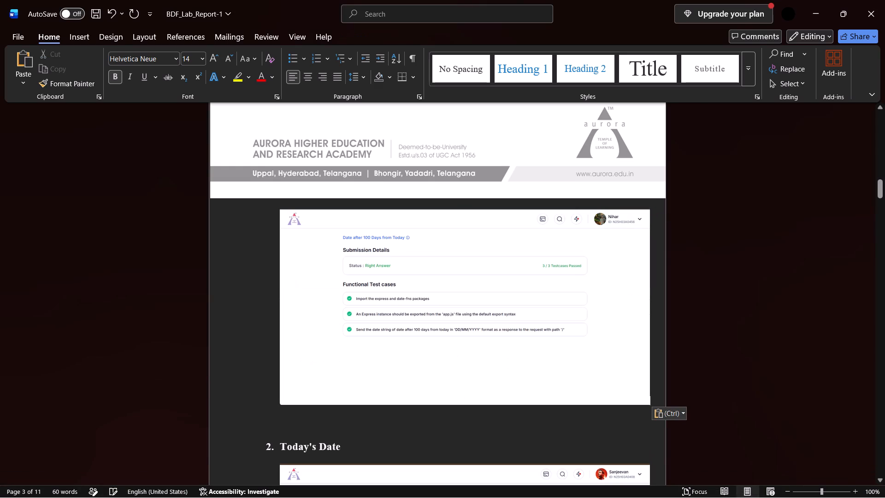
Review the student details and the replaced screenshots under heading 1, Date after 100 Days from Today, across pages 1 to 3.
scroll(451, 344, down, 1)
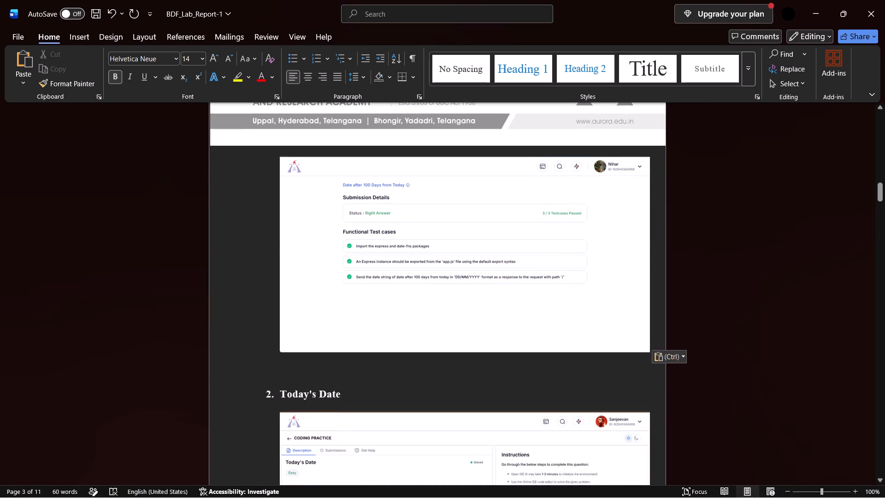
scroll(451, 344, up, 2)
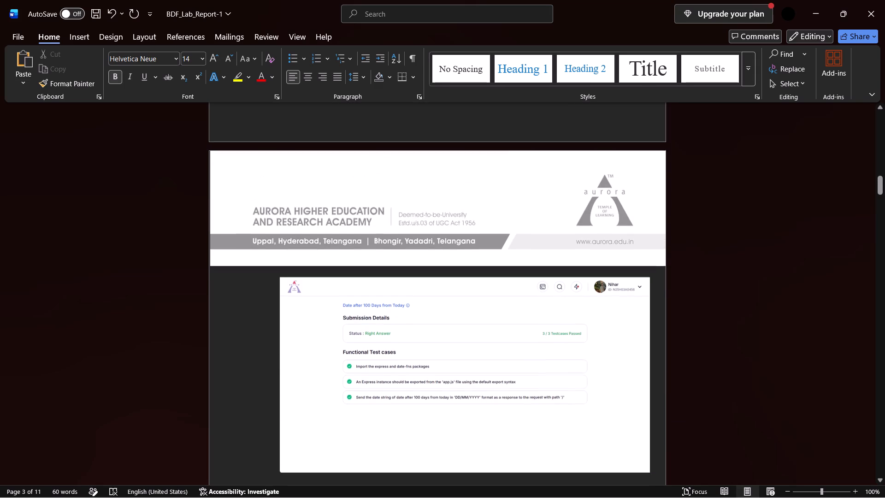
scroll(451, 344, up, 6)
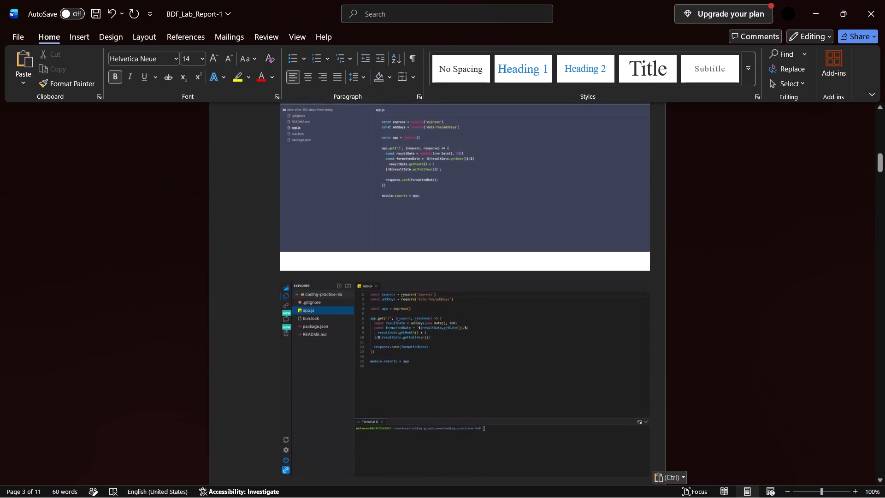
scroll(451, 344, up, 3)
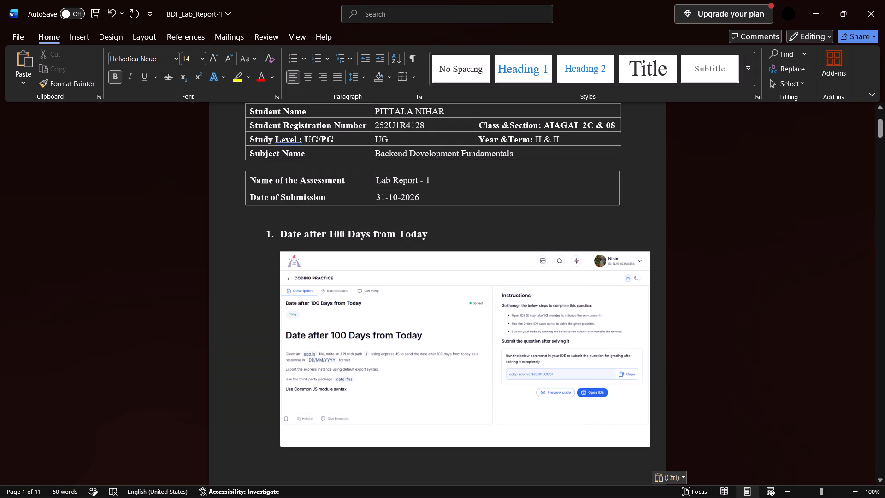
scroll(451, 344, down, 1)
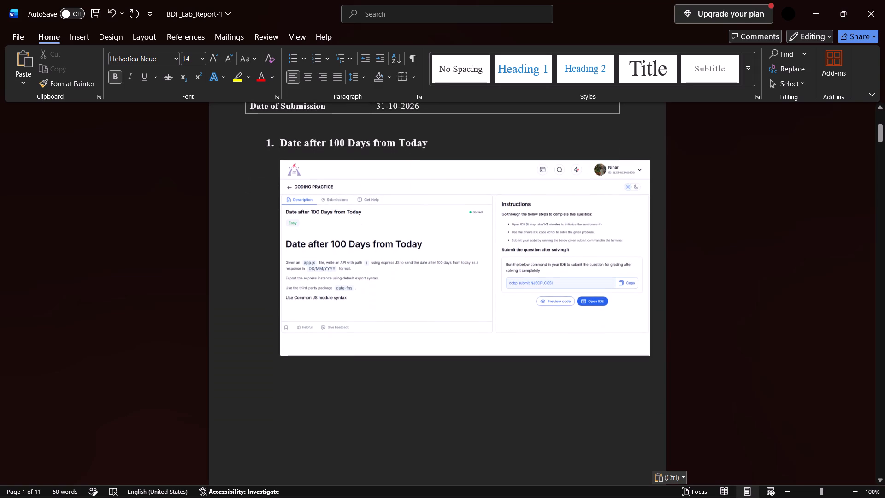
scroll(451, 344, down, 2)
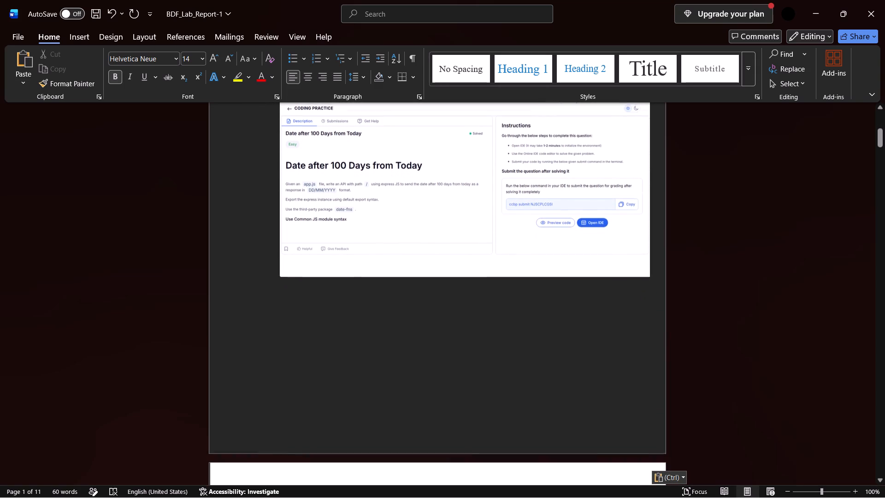
scroll(451, 344, down, 4)
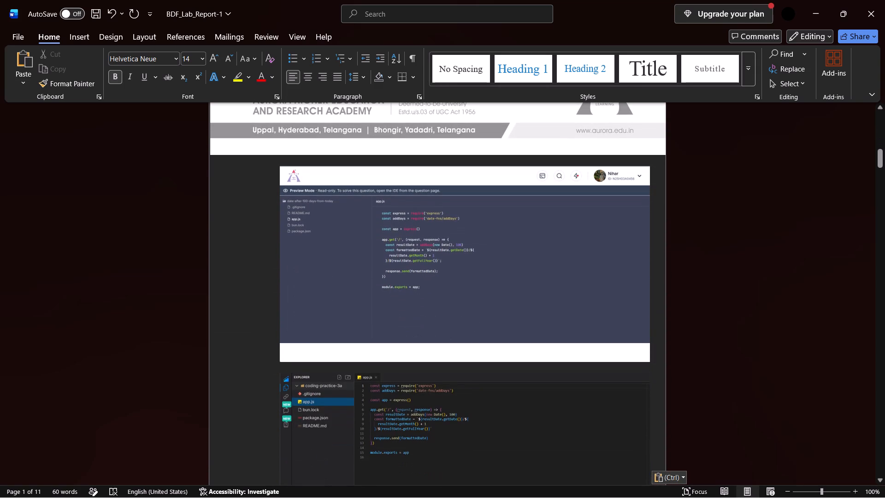
scroll(451, 344, down, 6)
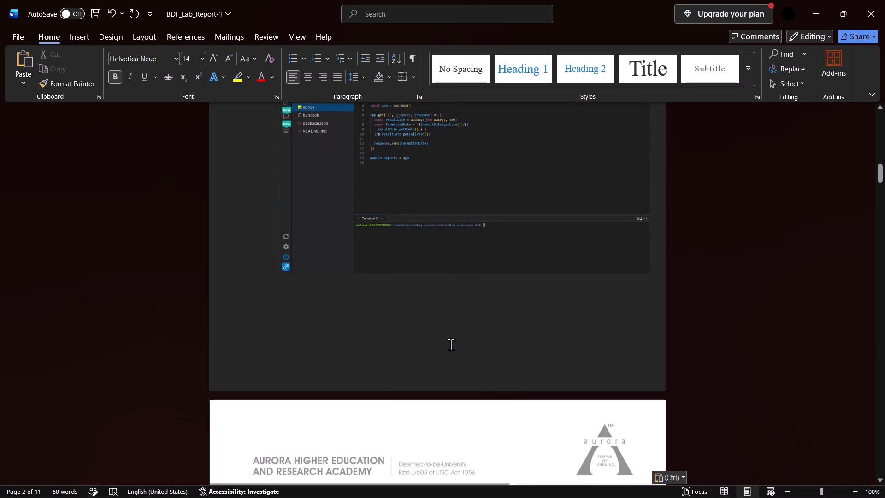
scroll(451, 344, down, 3)
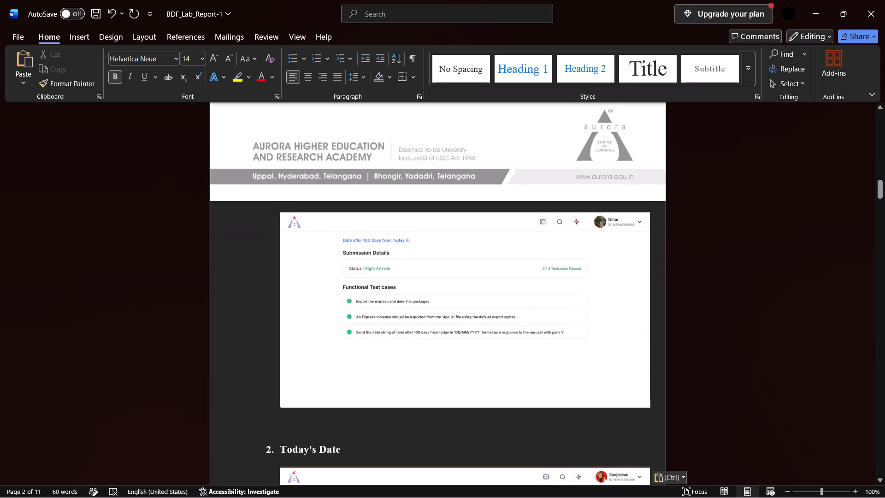
Insert eleven blank lines above heading 2, Today's Date, to push the heading and its screenshot onto page 4.
scroll(451, 344, down, 2)
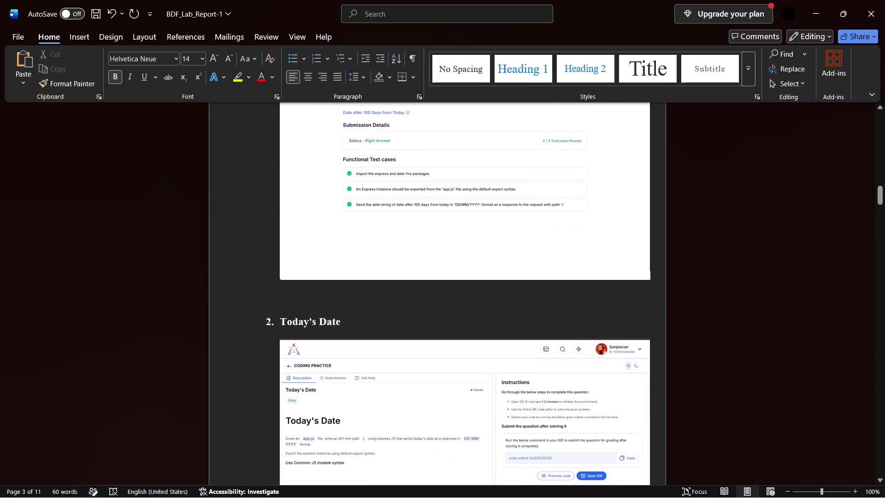
scroll(451, 344, down, 3)
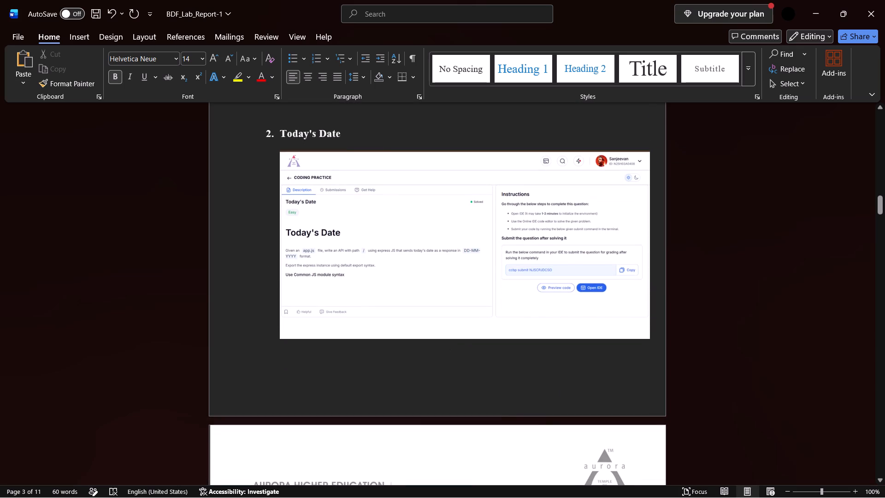
scroll(366, 256, up, 2)
click(294, 237)
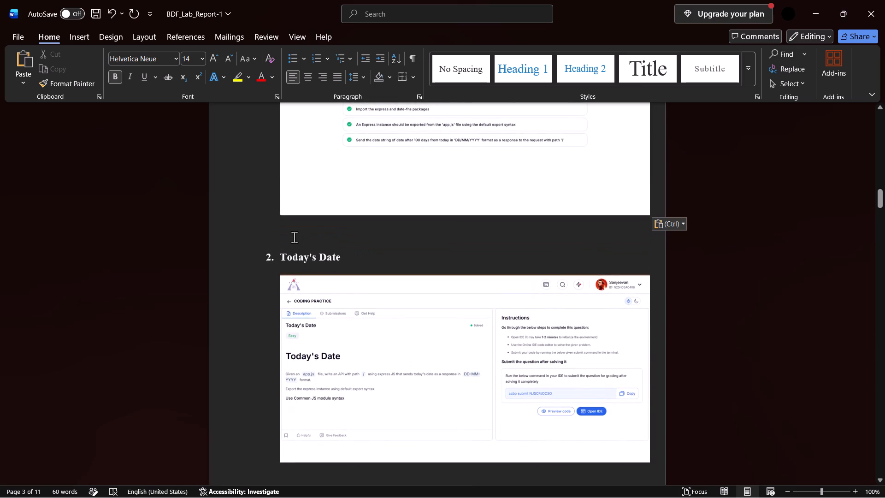
key(Return)
key(Return)
key(Return)
key(Return)
key(Return)
key(Return)
key(Return)
key(Return)
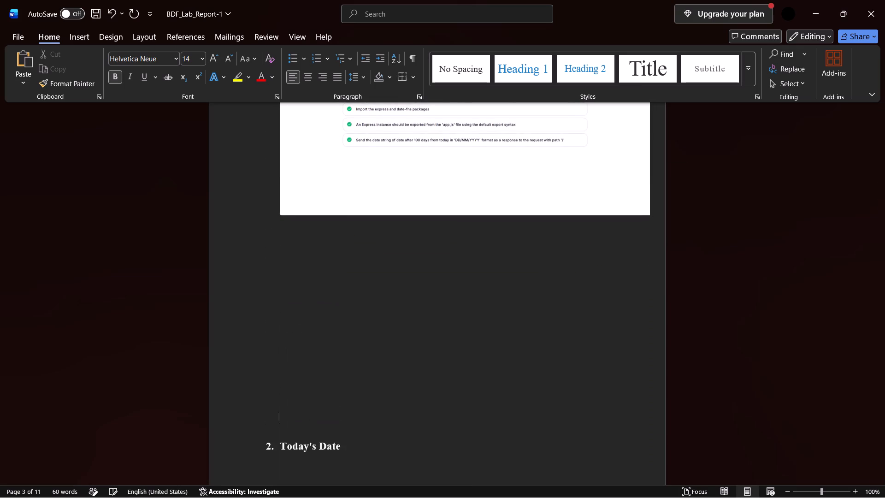
key(Return)
key(Return)
key(Return)
scroll(294, 237, down, 2)
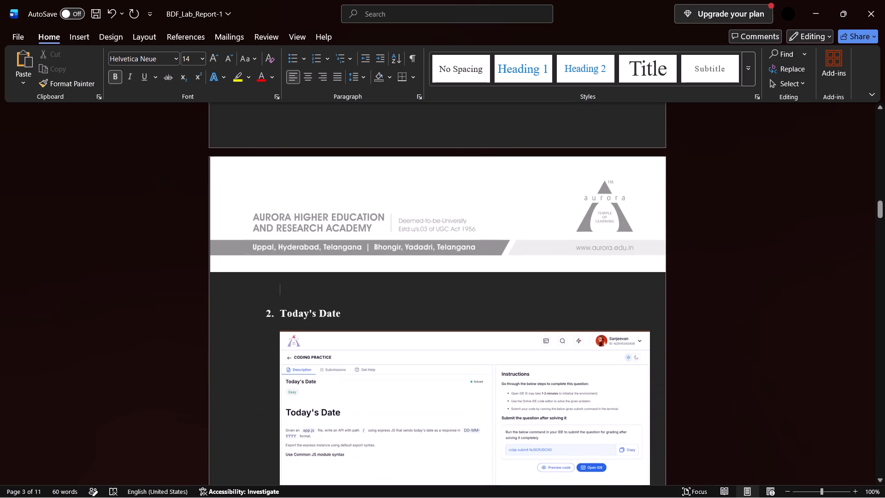
scroll(294, 237, down, 1)
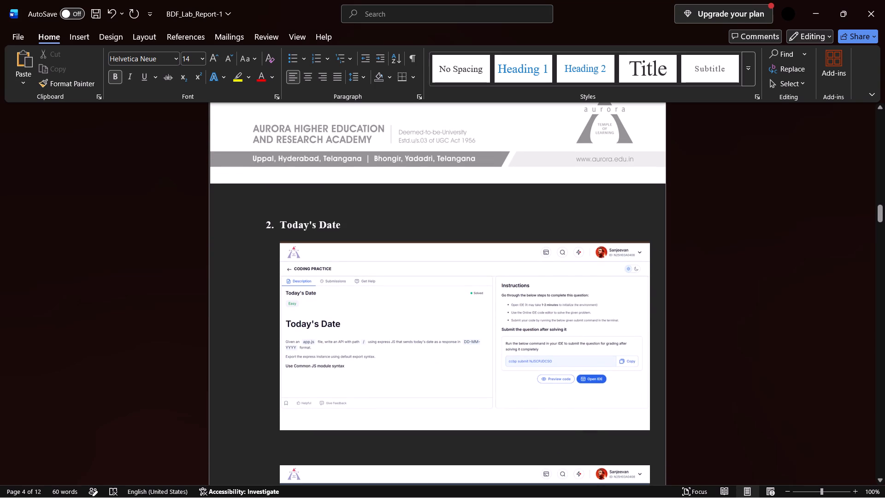
Switch to Chrome with the coding practice pages.
click(450, 488)
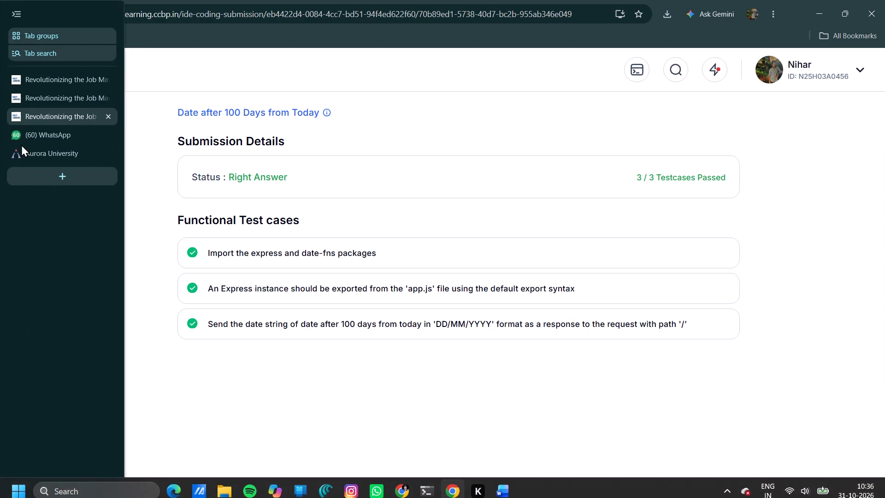
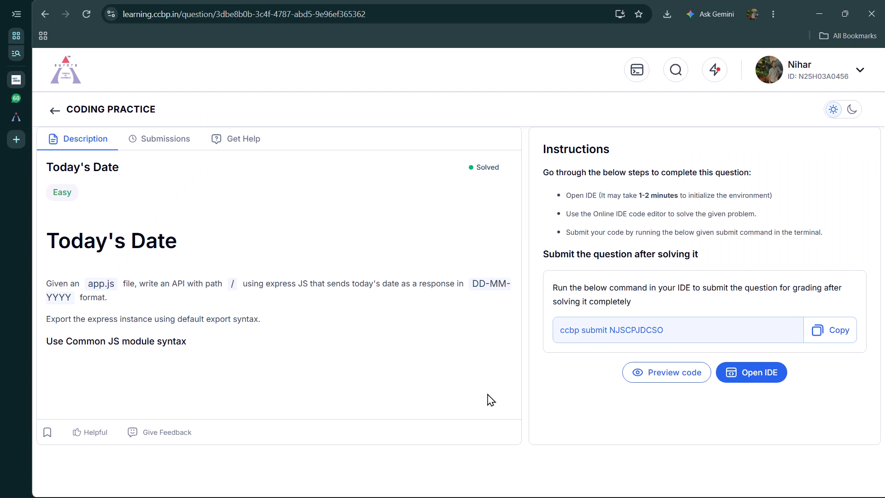
Capture the Today's Date question page, and in Word replace the first screenshot under heading 2, Today's Date, with it.
key(Print)
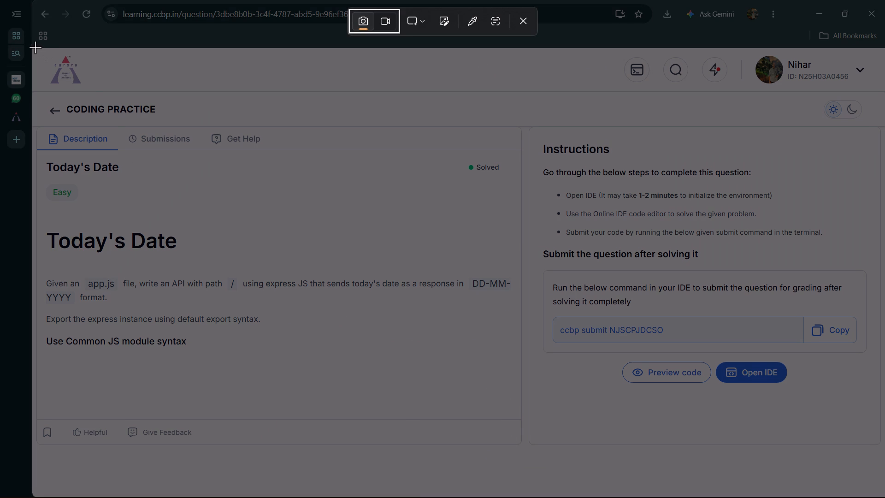
drag(33, 47, 884, 497)
click(502, 478)
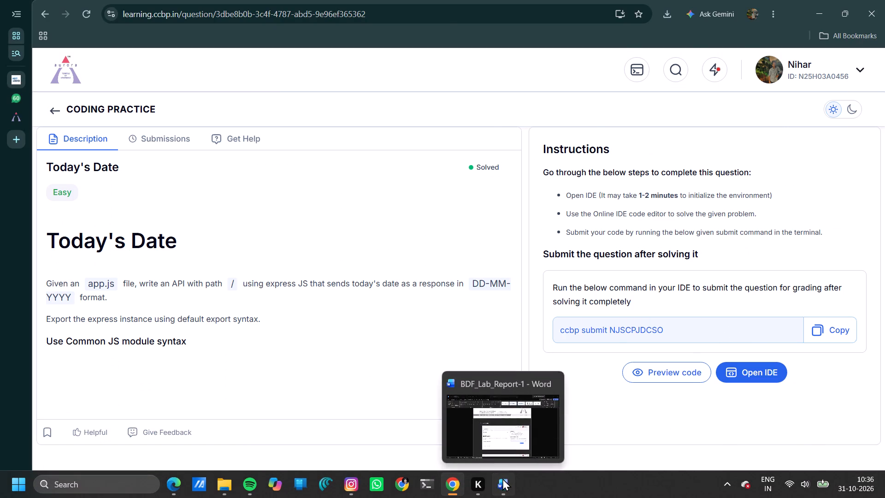
click(509, 373)
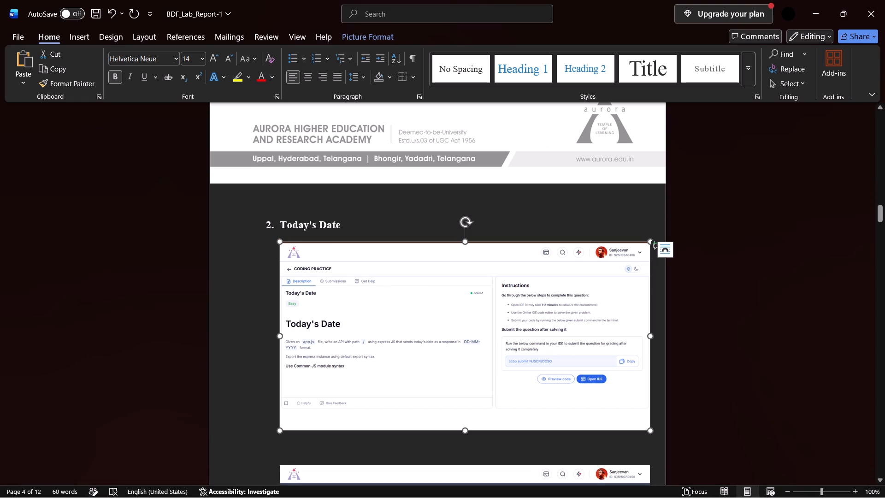
key(Delete)
key(ctrl+v)
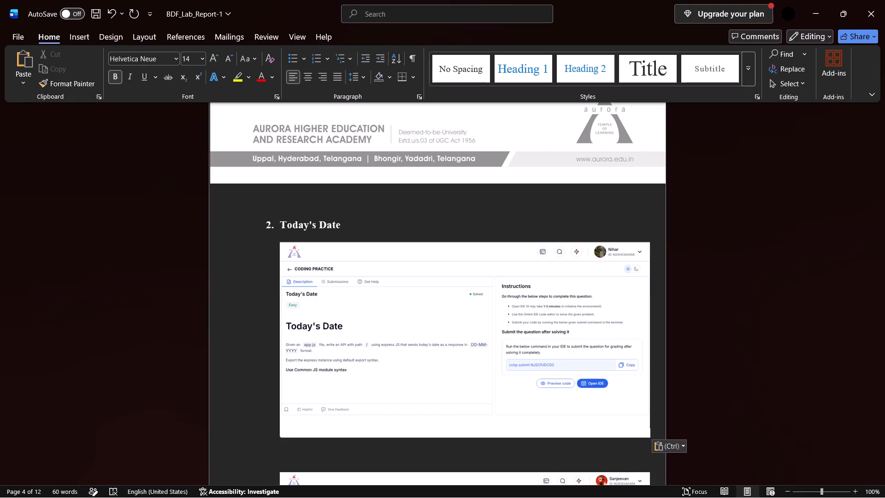
Switch to Chrome, open the code preview for Today's Date, and capture the page showing app.js.
scroll(509, 373, down, 3)
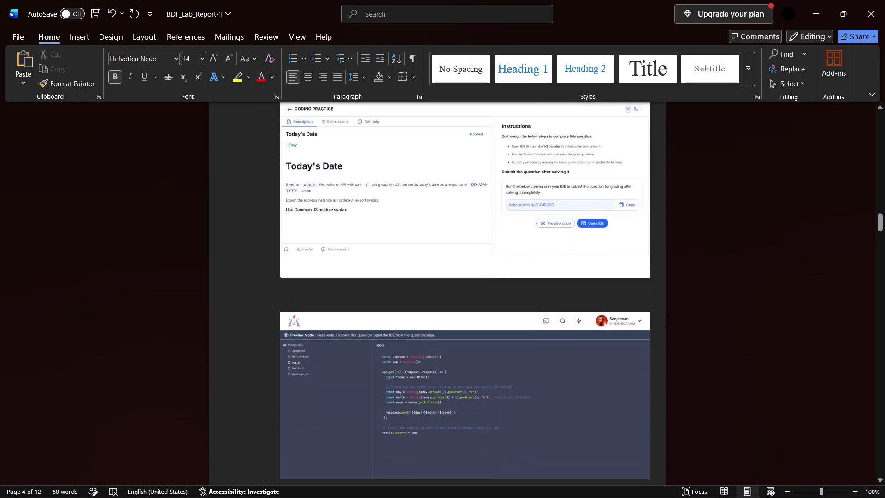
scroll(509, 373, down, 1)
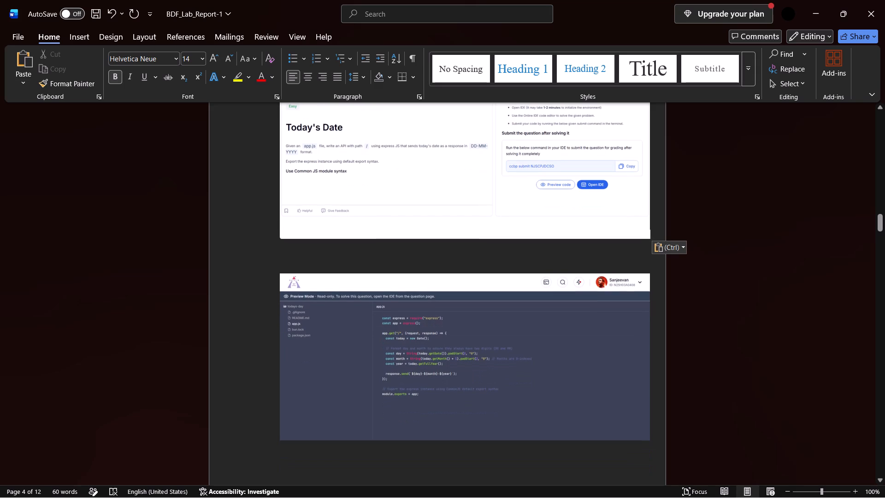
scroll(509, 373, down, 1)
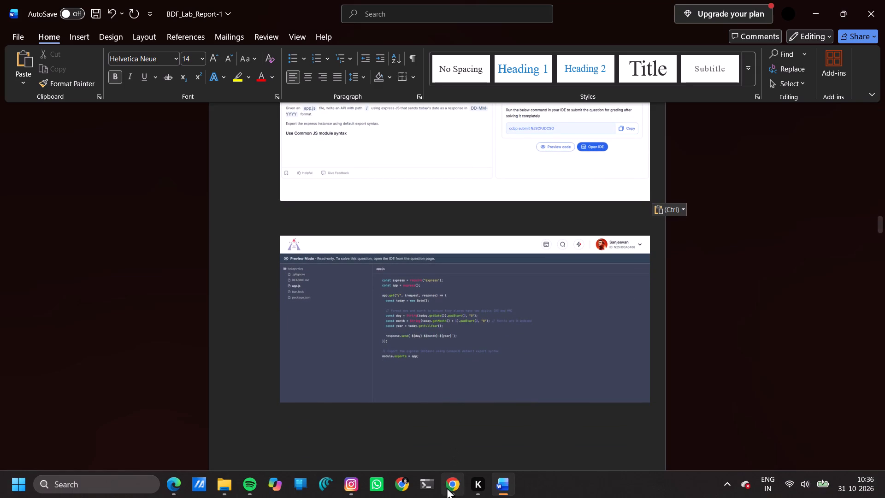
click(447, 487)
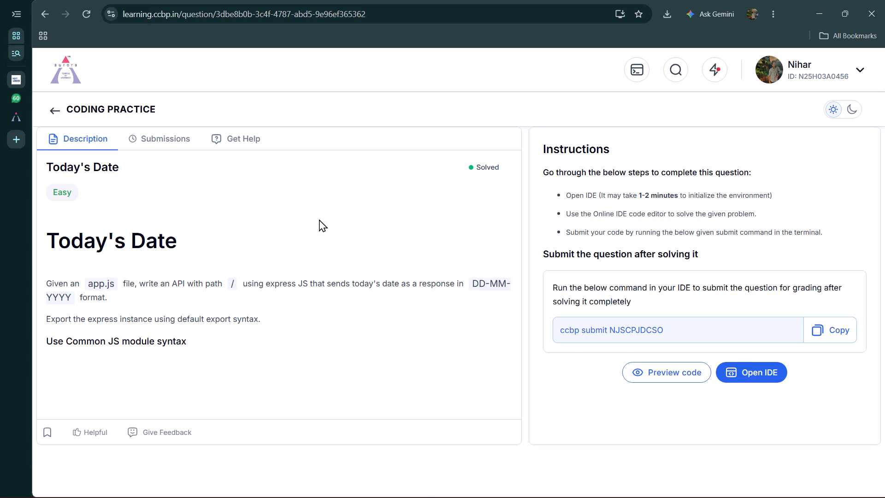
click(657, 369)
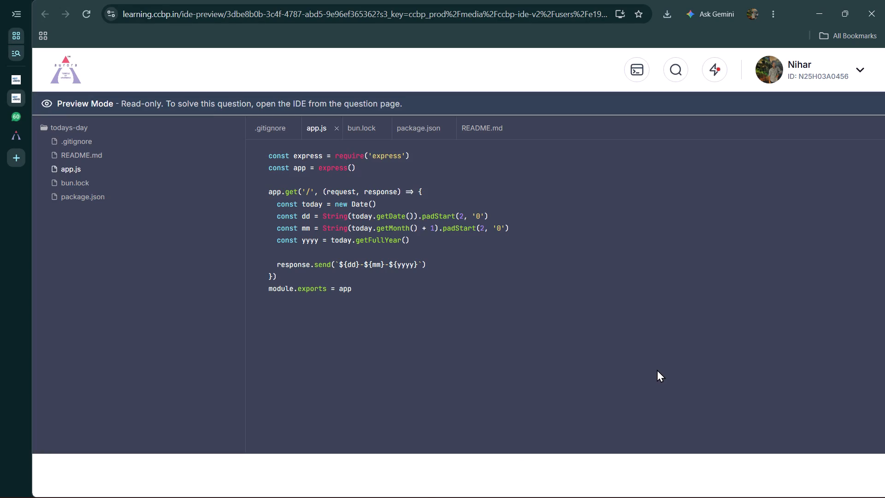
key(Print)
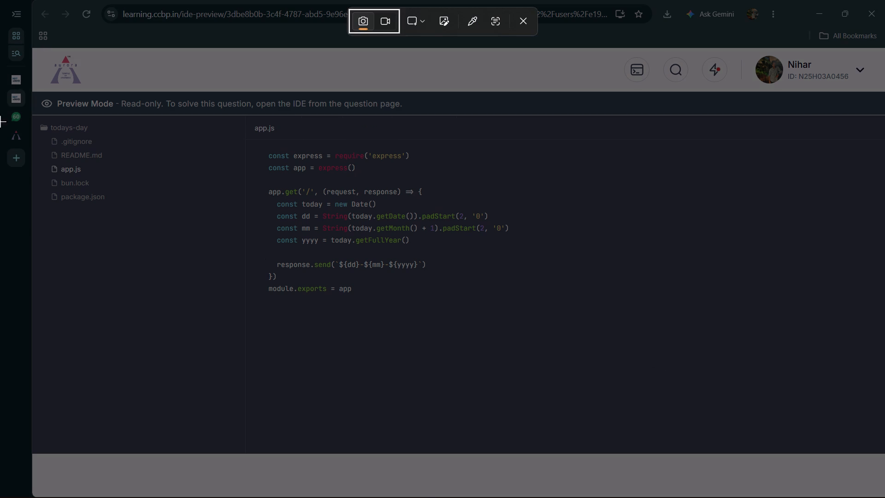
drag(32, 48, 884, 497)
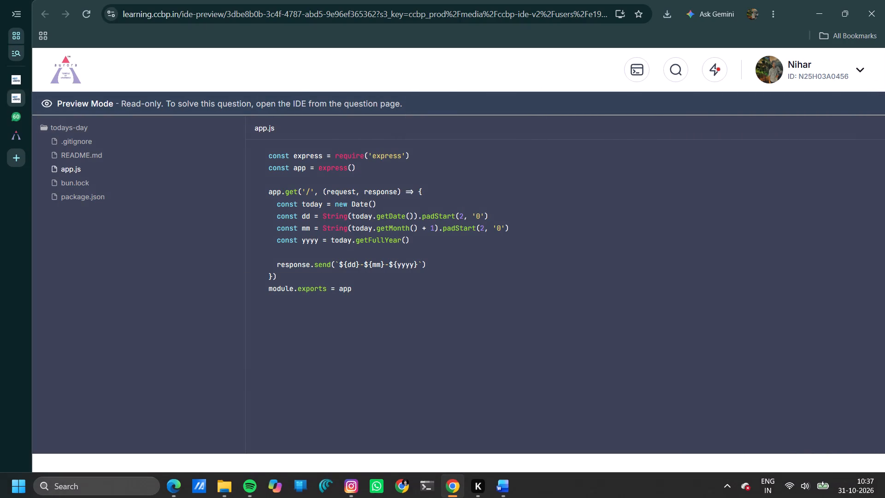
Back in Word, replace the Preview Mode code screenshot at the bottom of page 4 with the captured one.
click(504, 486)
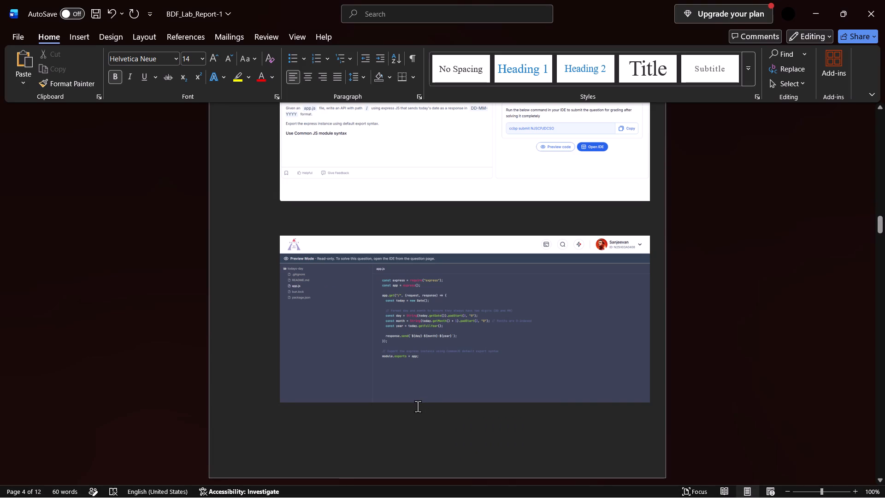
click(433, 362)
key(Delete)
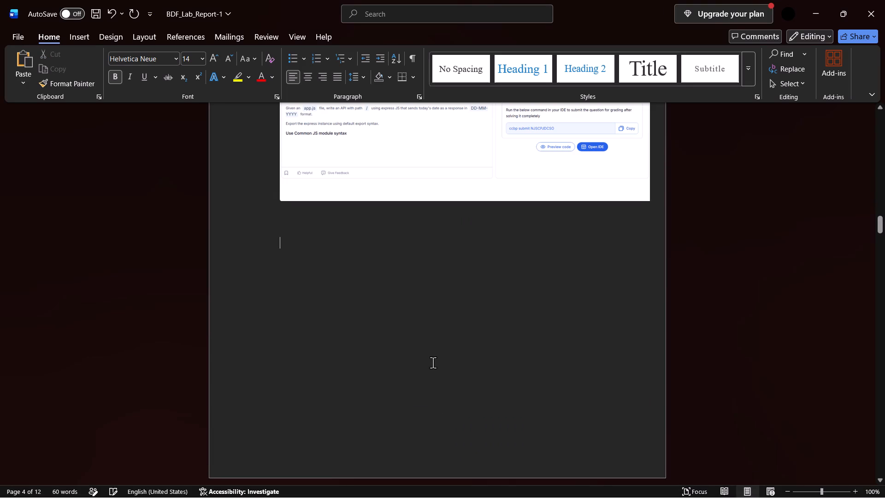
key(ctrl+v)
In Chrome, open the IDE for Today's Date, closing the code preview tab and the IDE session active in another window.
scroll(433, 362, down, 1)
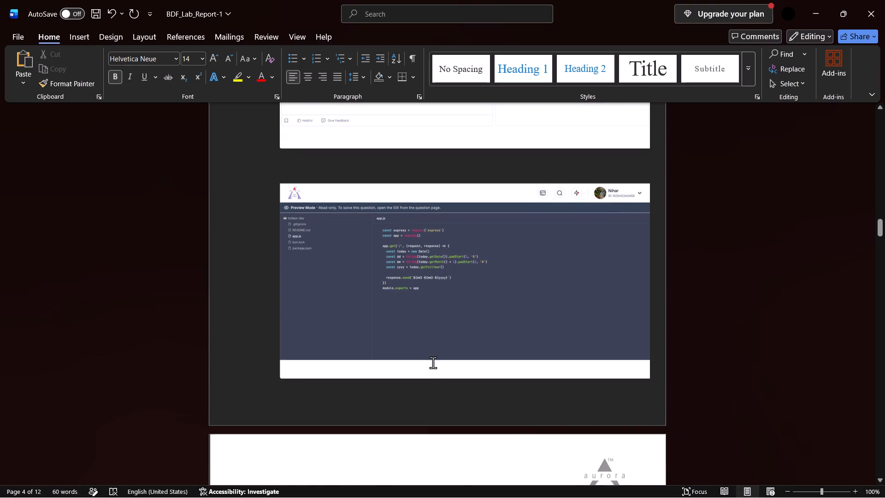
scroll(433, 362, down, 4)
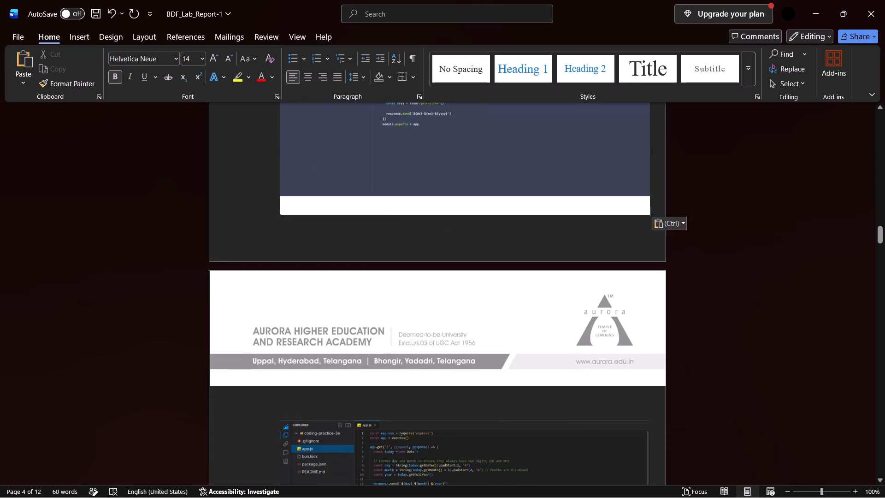
scroll(433, 362, down, 1)
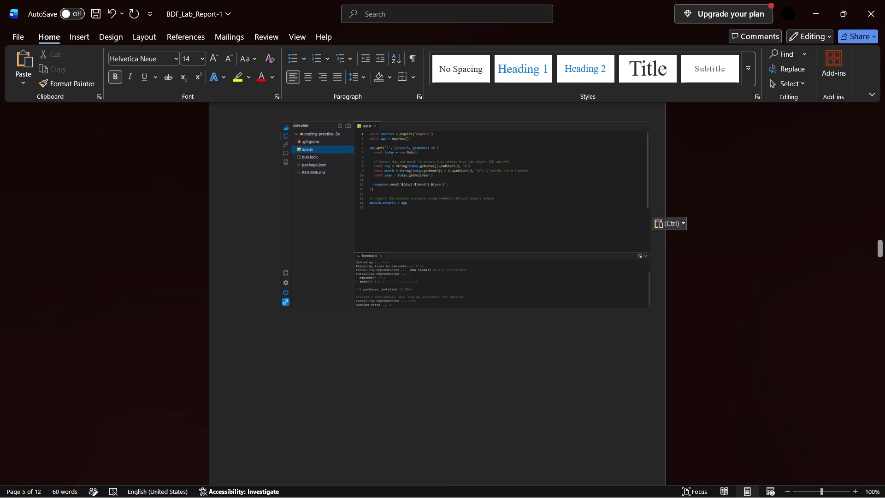
click(449, 489)
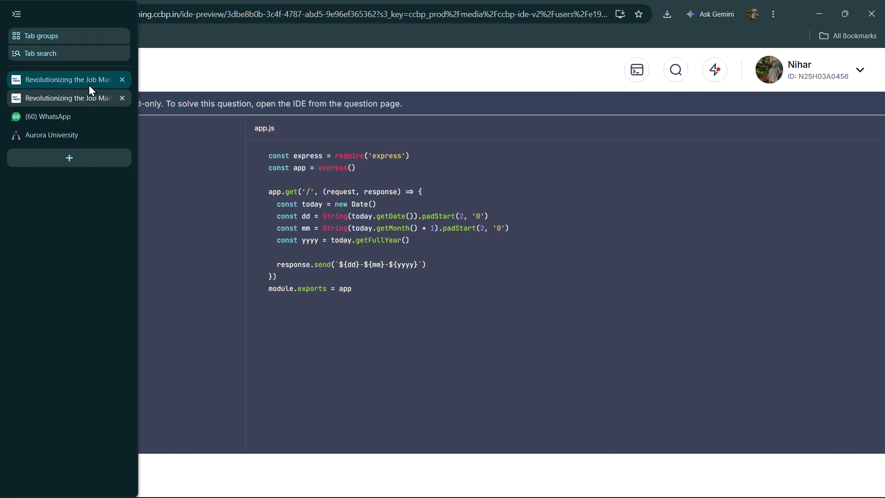
click(88, 84)
click(729, 365)
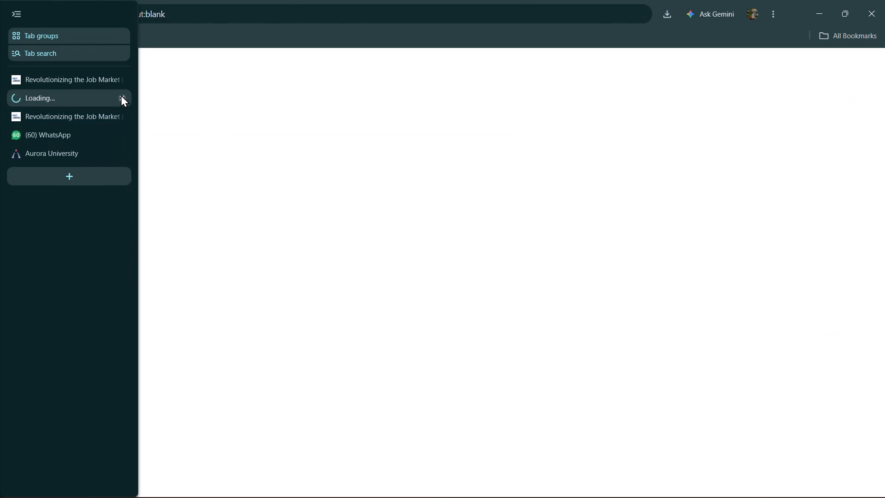
click(120, 117)
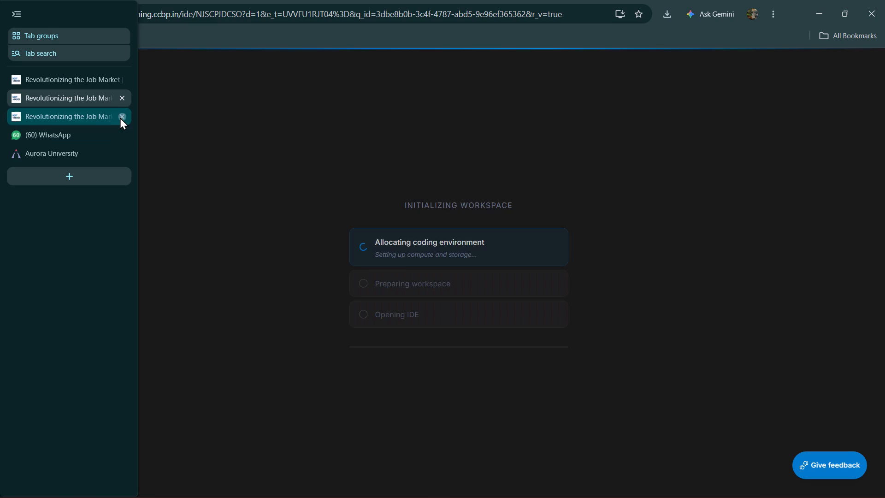
click(540, 294)
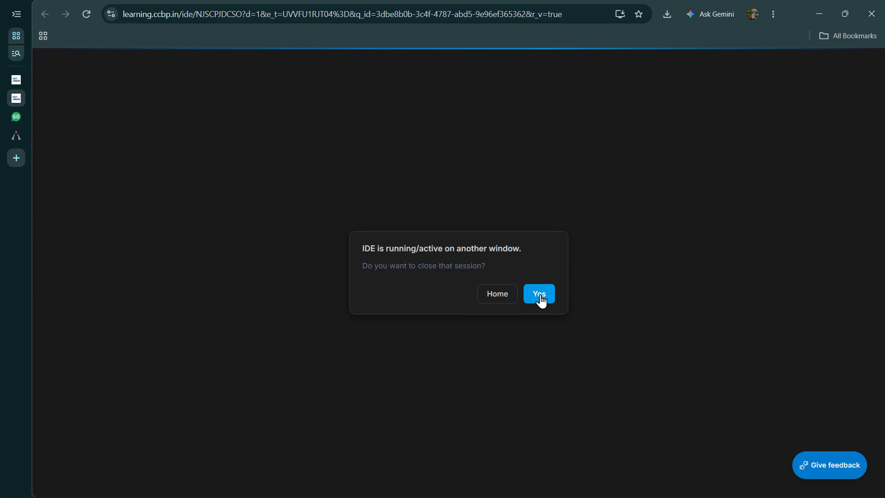
click(540, 294)
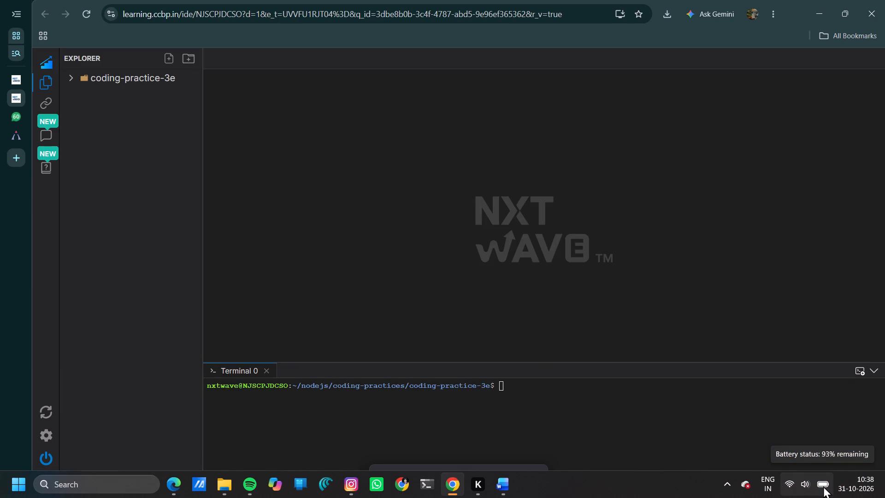
Open app.js from the coding-practice-3e folder and capture the whole IDE view including the terminal.
click(125, 72)
click(130, 109)
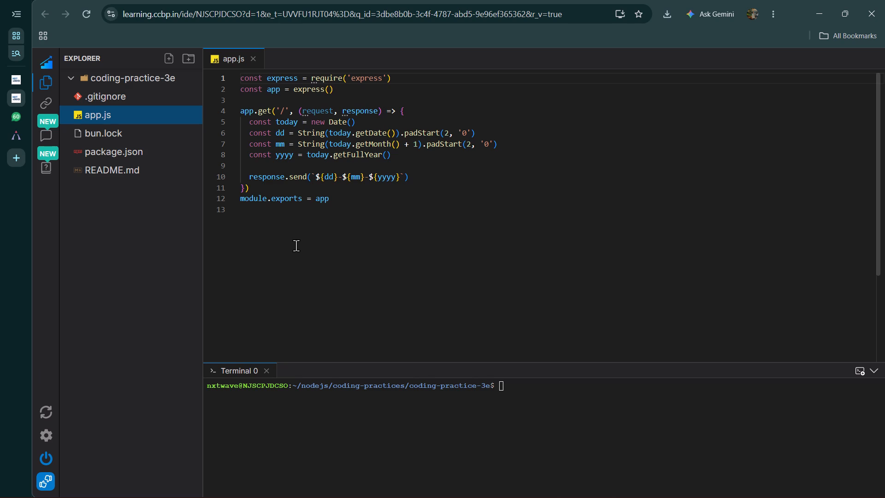
click(507, 478)
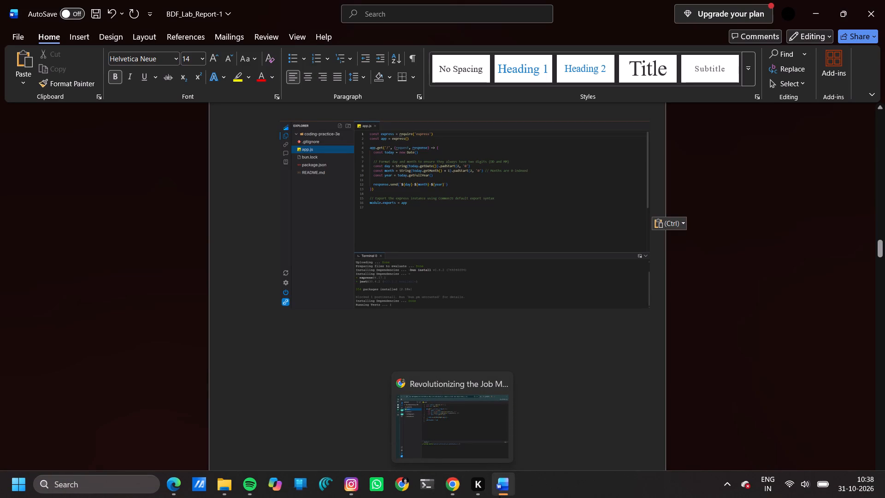
click(449, 490)
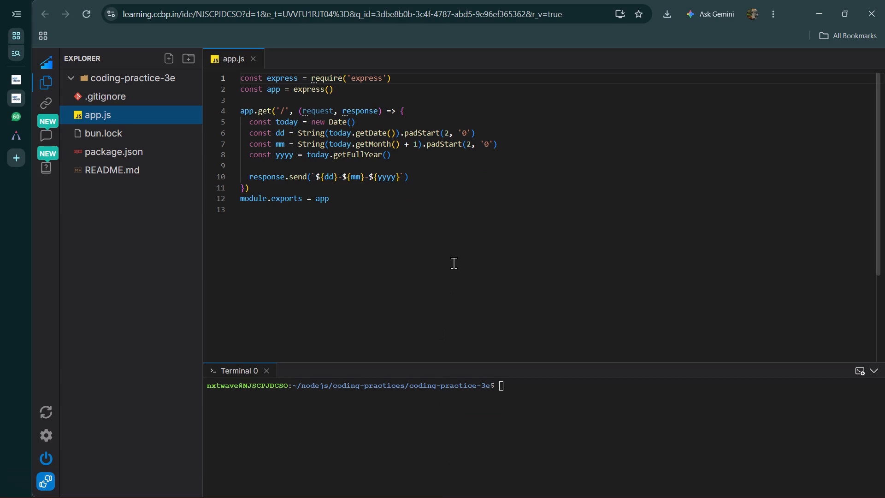
key(Print)
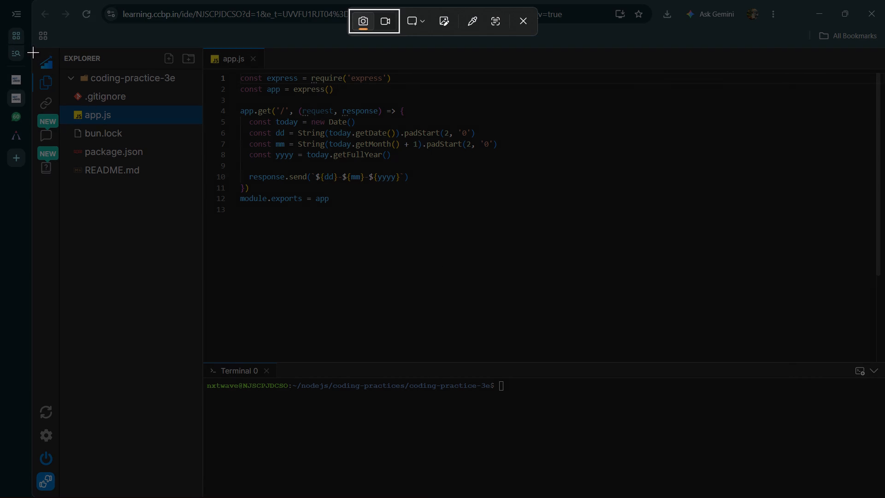
drag(32, 49, 537, 264)
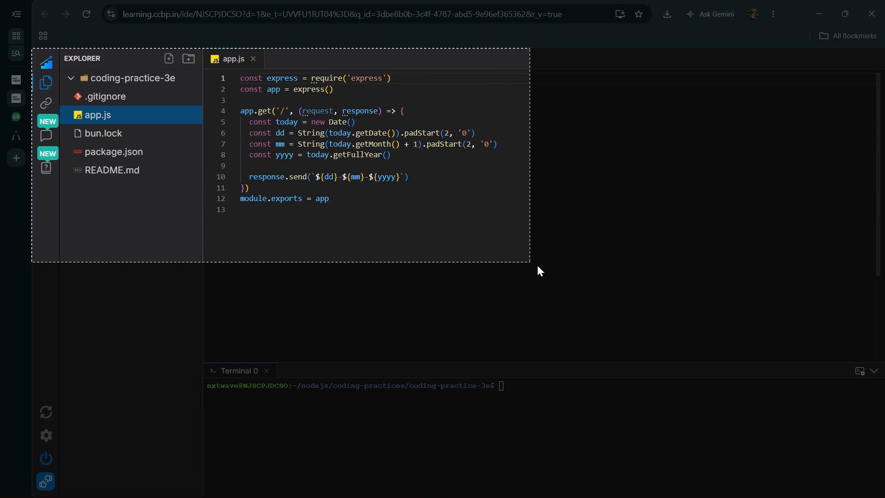
drag(537, 264, 884, 497)
Back in Word, replace the IDE screenshot at the top of page 5 with the captured one.
click(497, 483)
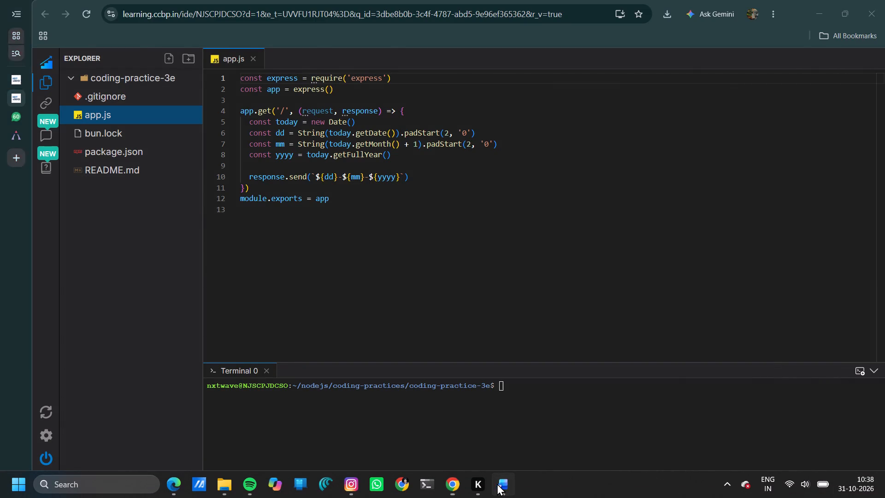
click(483, 208)
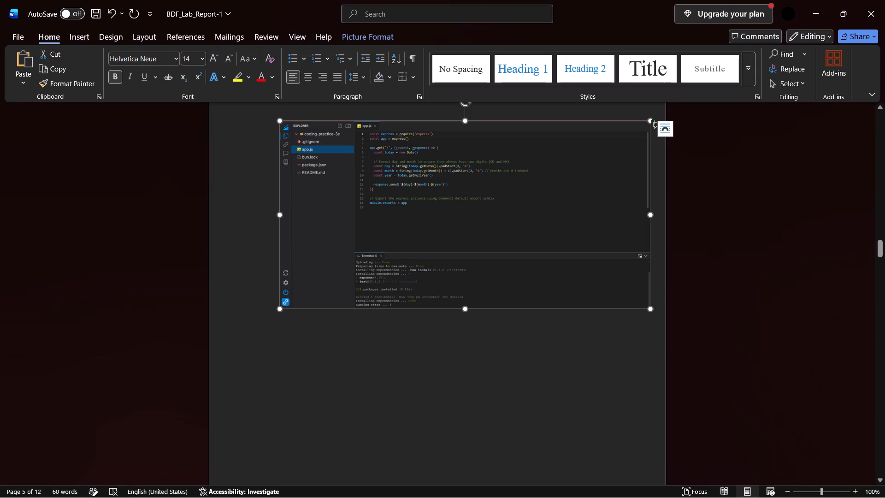
key(Delete)
key(ctrl+v)
Review the Today's Date screenshots and page layout from page 4 down to heading 3, API Routing.
scroll(483, 208, up, 3)
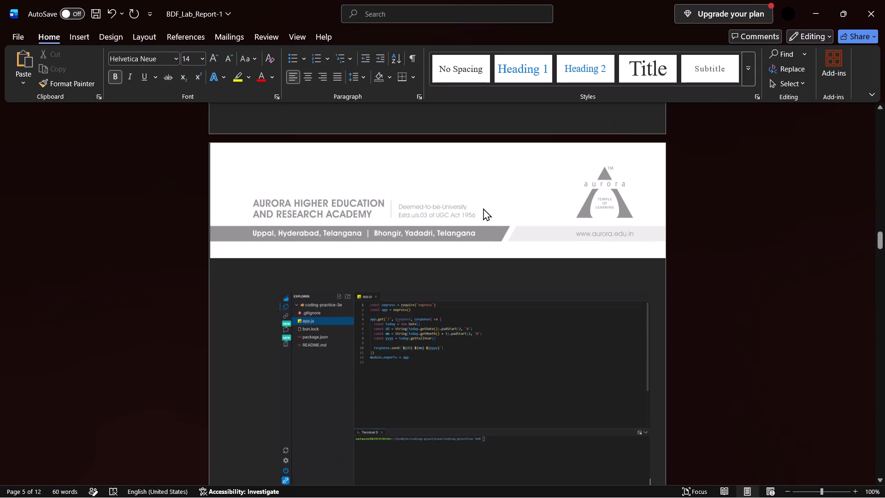
scroll(450, 311, up, 4)
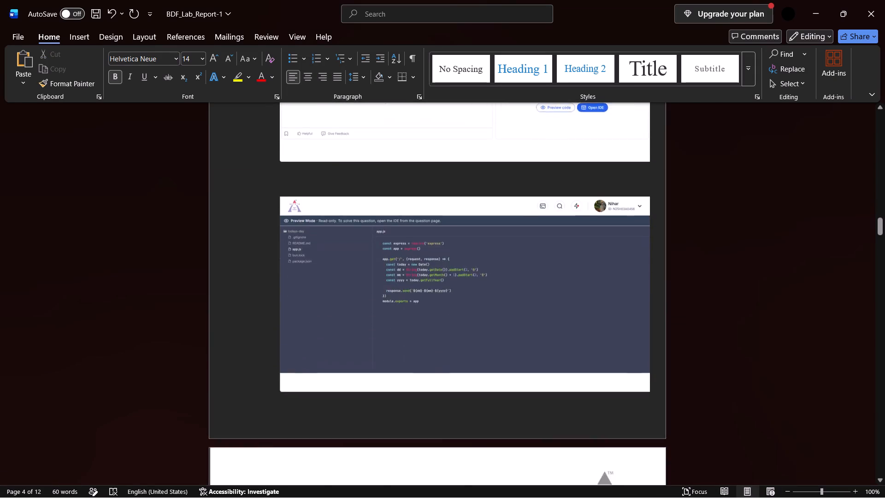
scroll(450, 311, down, 3)
scroll(450, 311, up, 2)
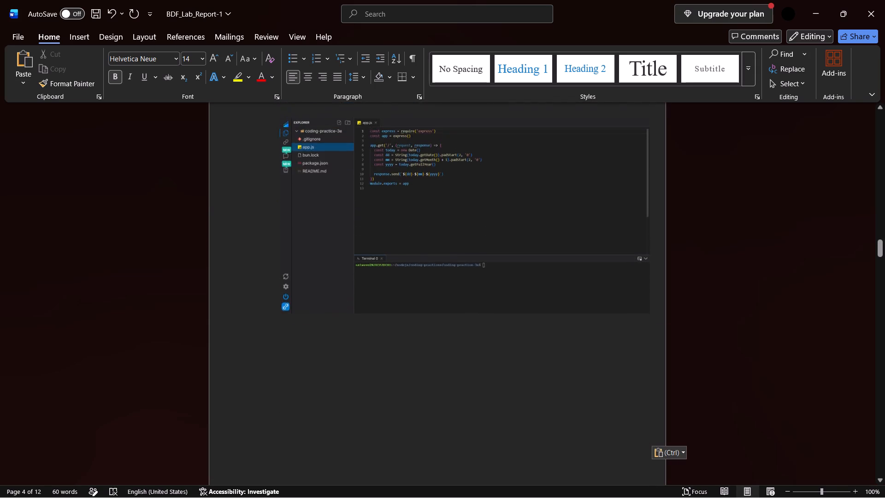
scroll(450, 311, up, 1)
scroll(450, 311, down, 12)
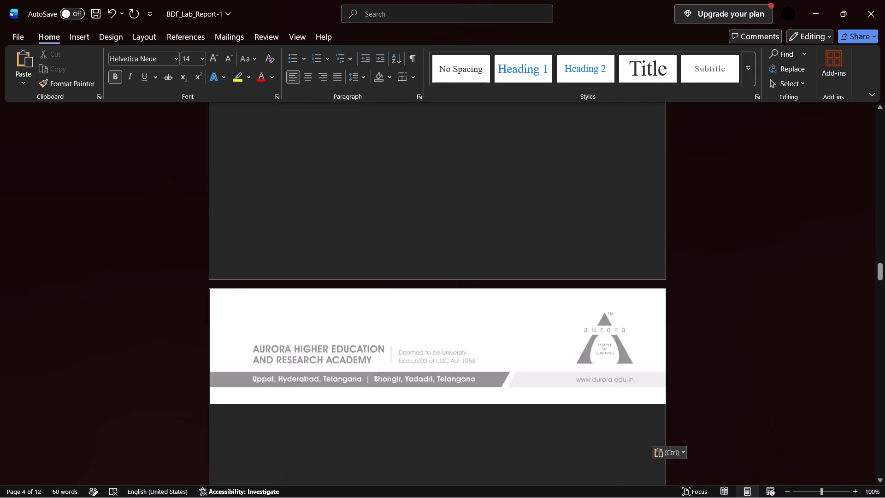
scroll(450, 311, up, 4)
scroll(450, 311, down, 3)
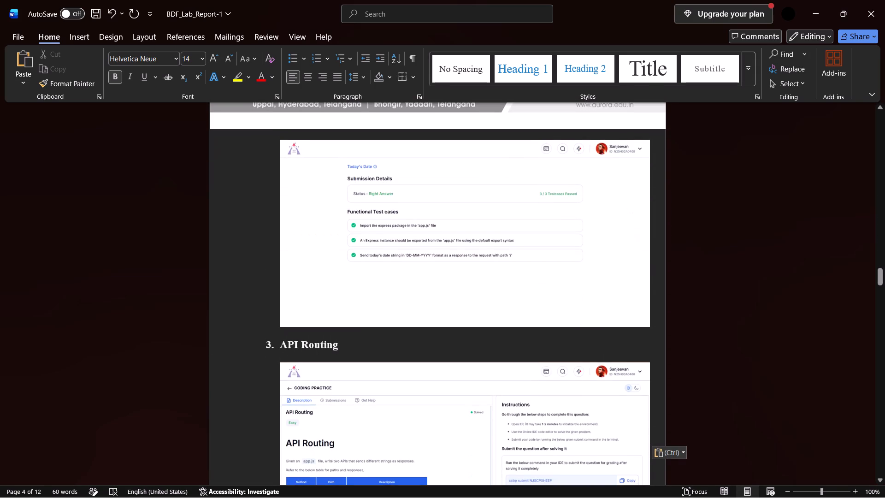
scroll(450, 311, up, 5)
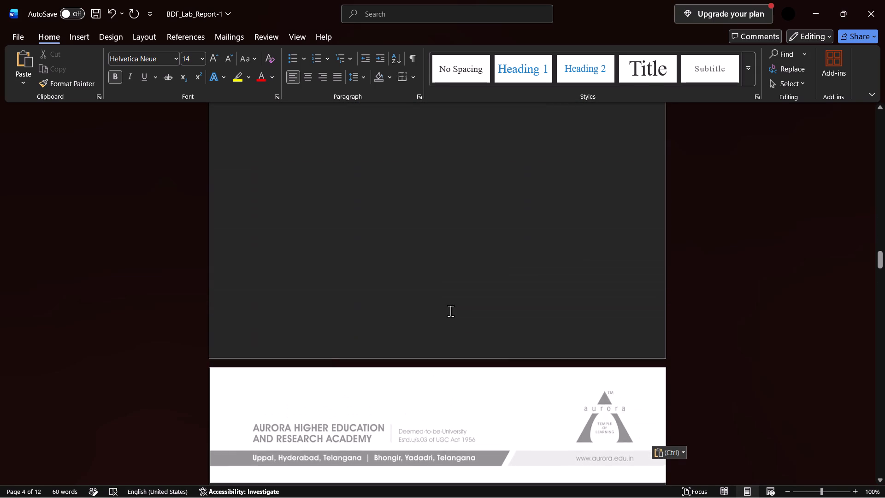
scroll(450, 311, up, 2)
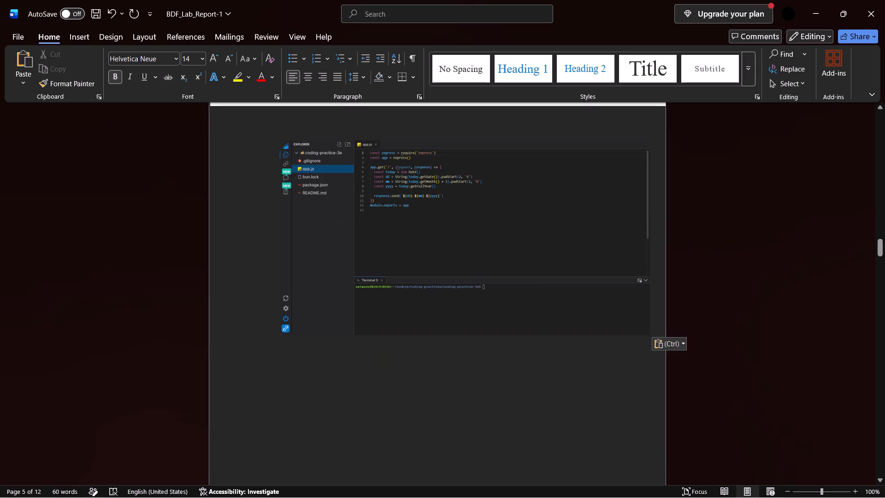
In Chrome, detach the Today's Date question tab into its own window, cancelling the site reload.
scroll(450, 311, down, 2)
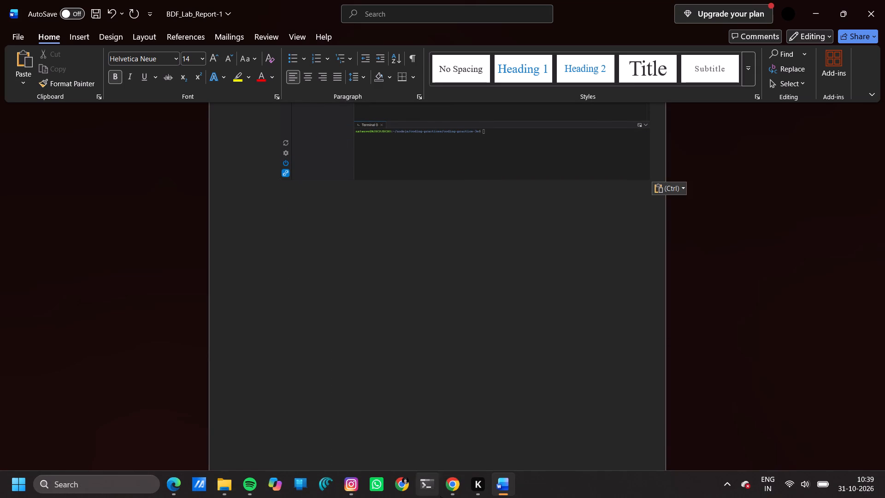
click(450, 489)
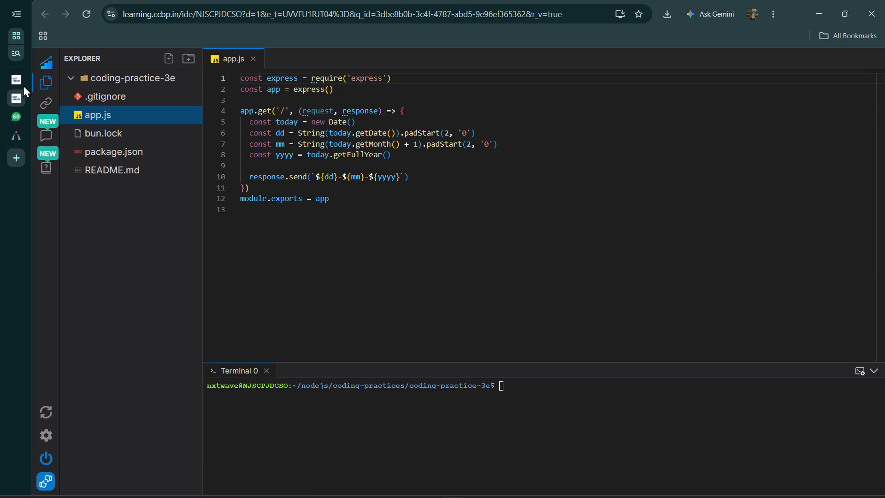
drag(21, 84, 702, 326)
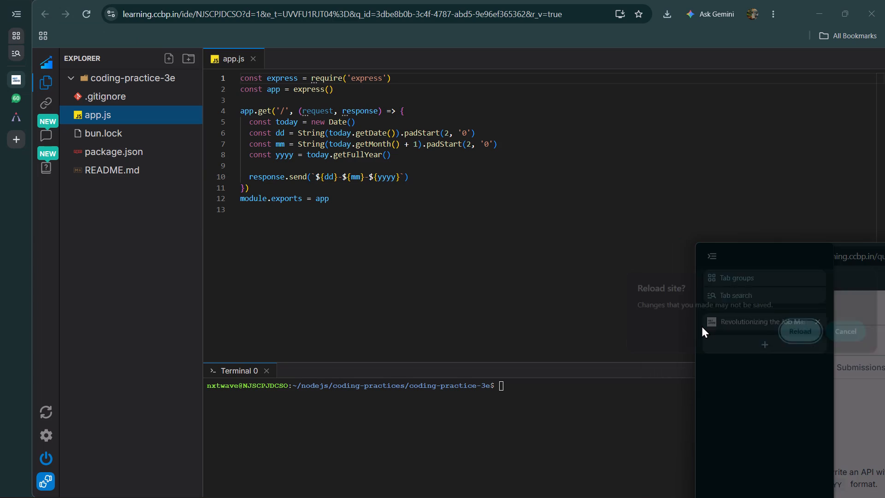
right_drag(702, 326, 689, 328)
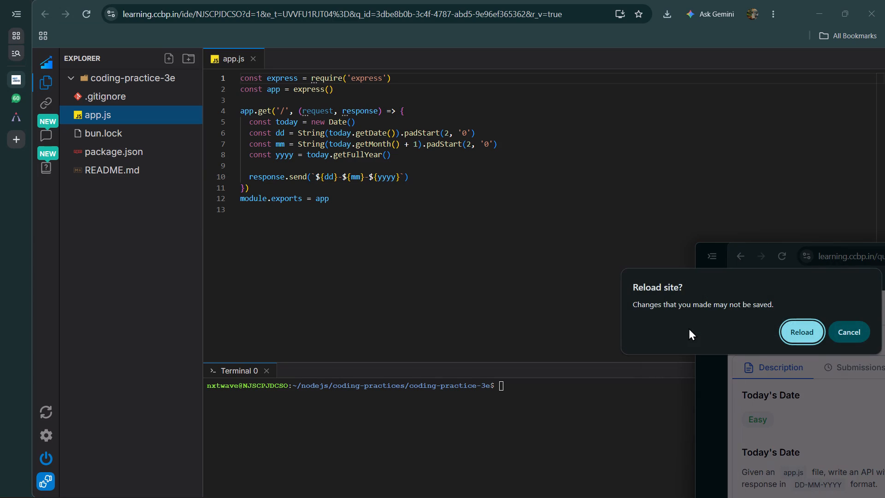
click(850, 329)
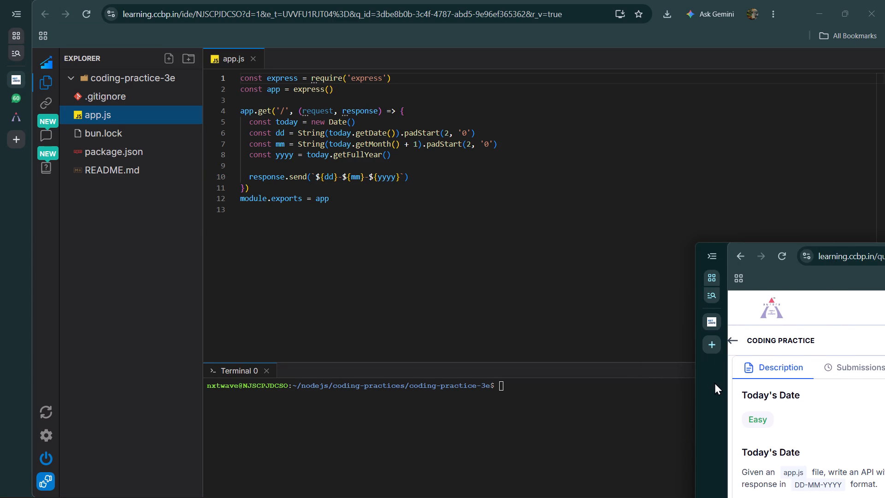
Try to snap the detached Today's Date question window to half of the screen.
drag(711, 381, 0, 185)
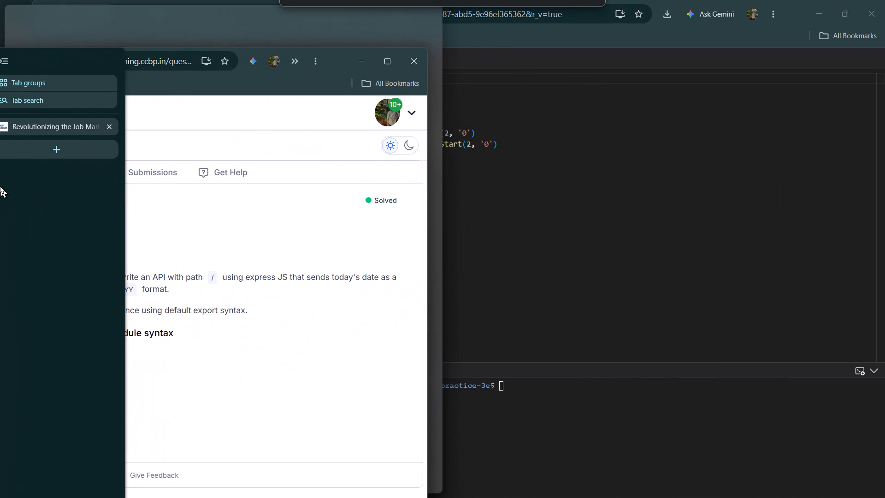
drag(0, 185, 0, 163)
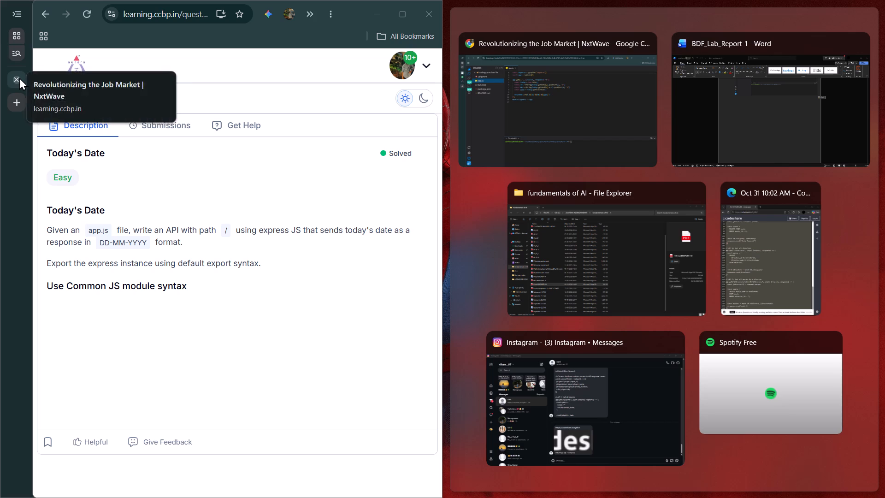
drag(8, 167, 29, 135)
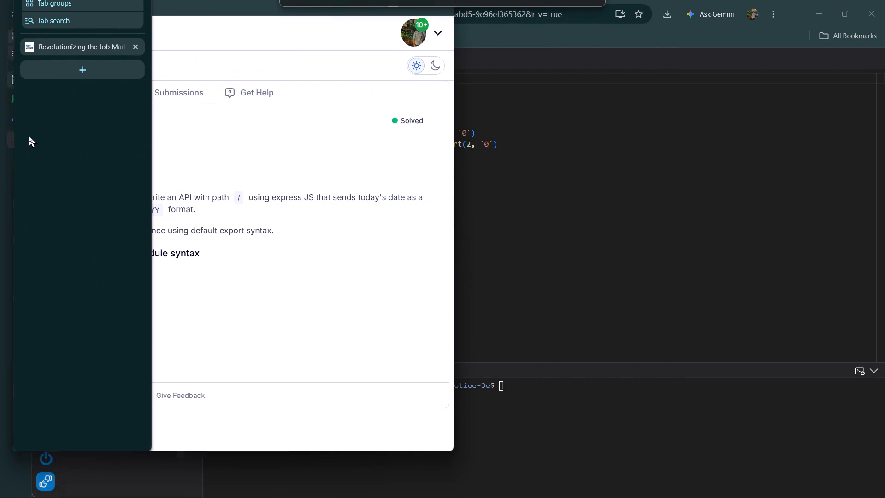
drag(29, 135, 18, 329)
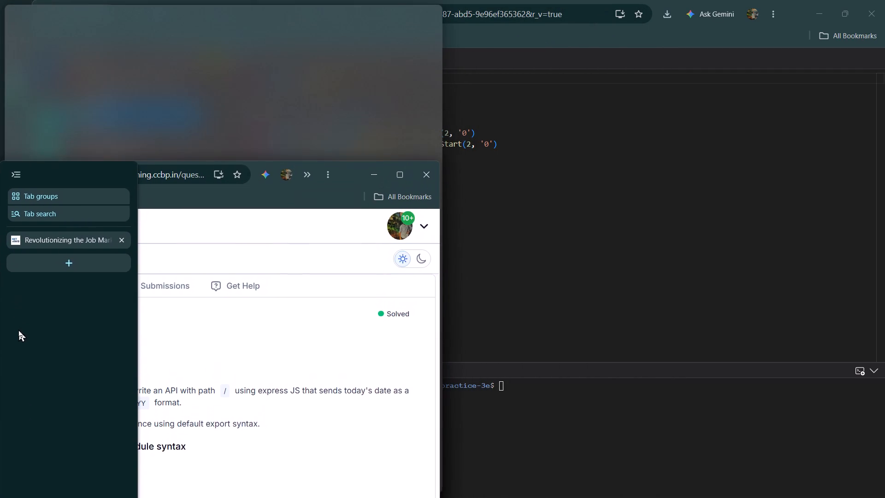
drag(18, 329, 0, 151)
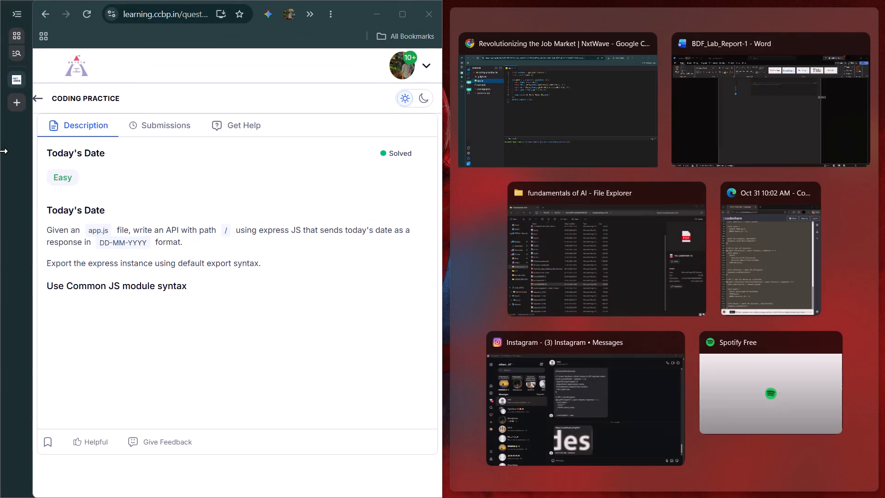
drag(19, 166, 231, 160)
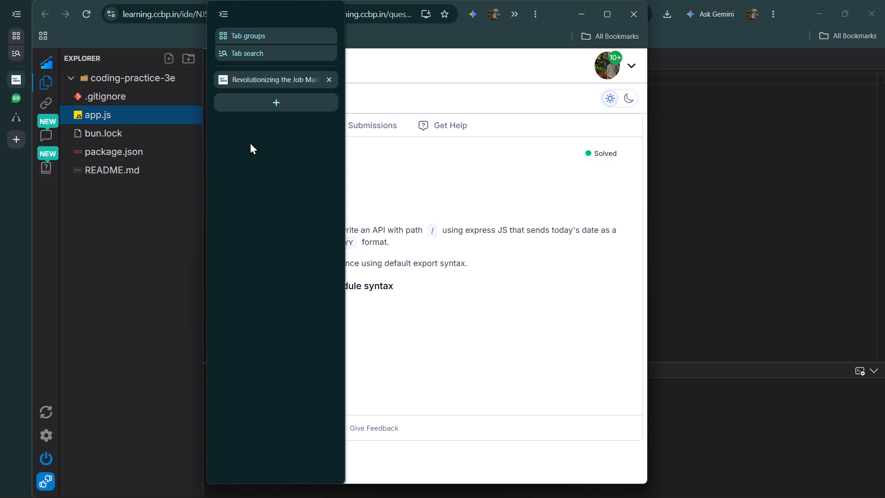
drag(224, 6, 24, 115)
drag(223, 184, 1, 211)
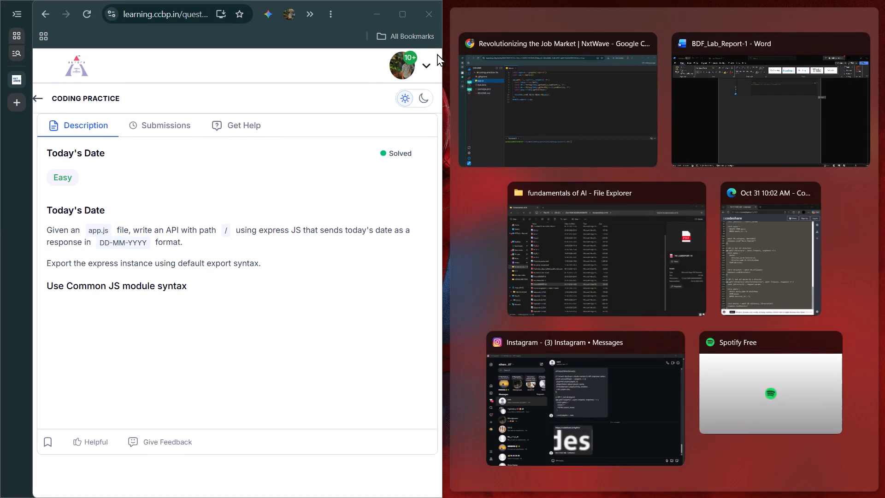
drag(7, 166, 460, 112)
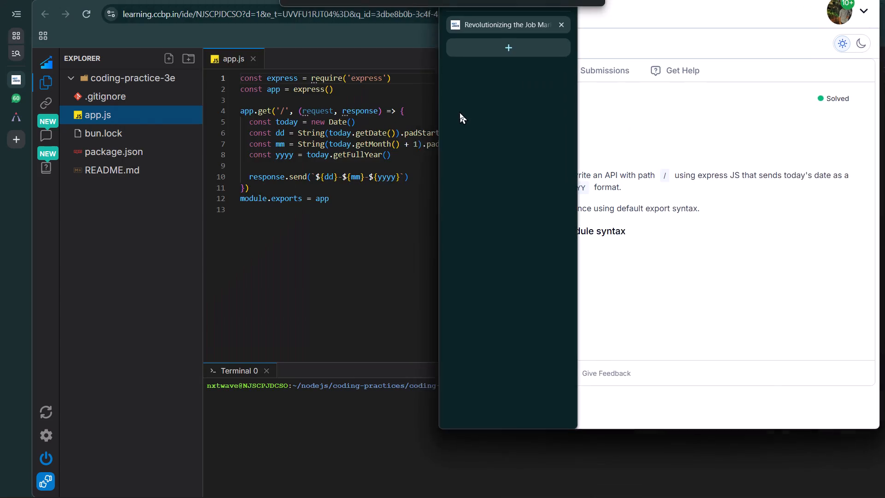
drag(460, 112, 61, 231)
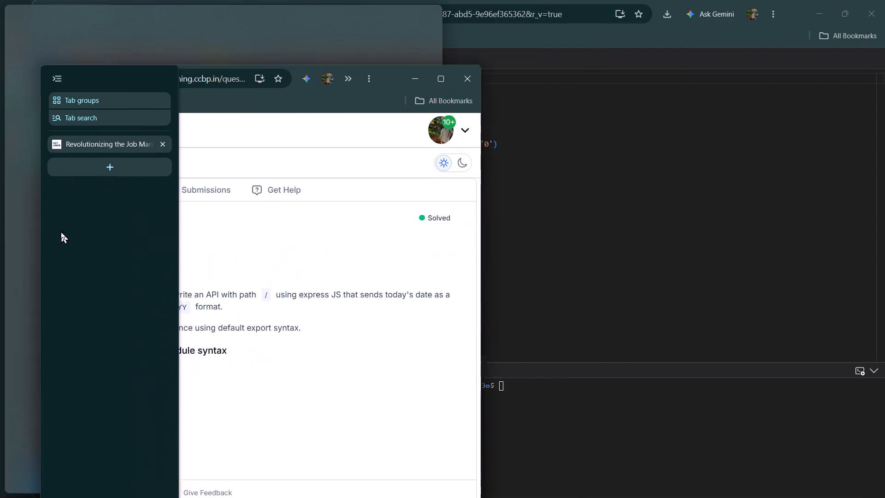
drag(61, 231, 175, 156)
Maximize the question window, copy its submit command, ccbp submit NJSCPJDCSO, and run it in the coding-practice-3e IDE terminal.
drag(175, 156, 242, 0)
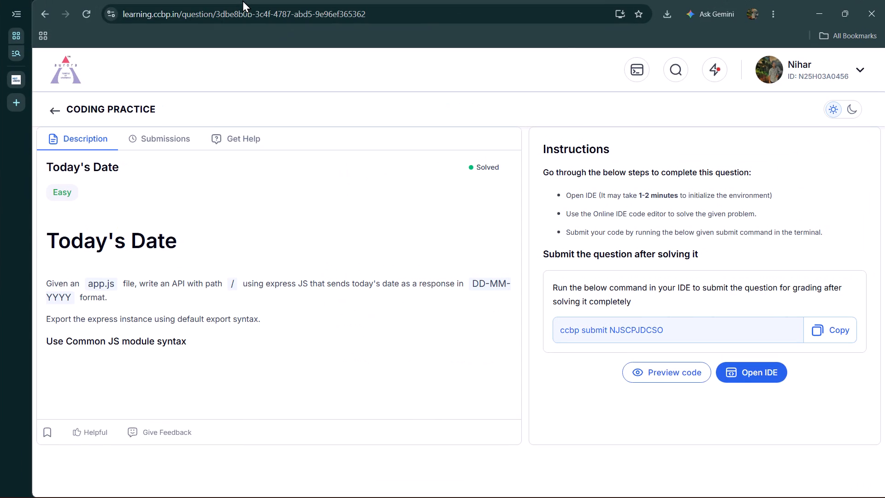
click(242, 0)
click(528, 106)
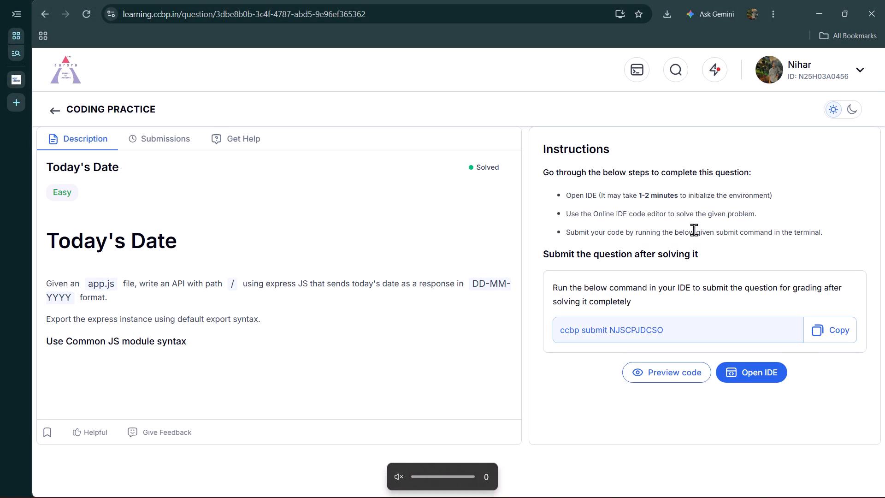
click(829, 324)
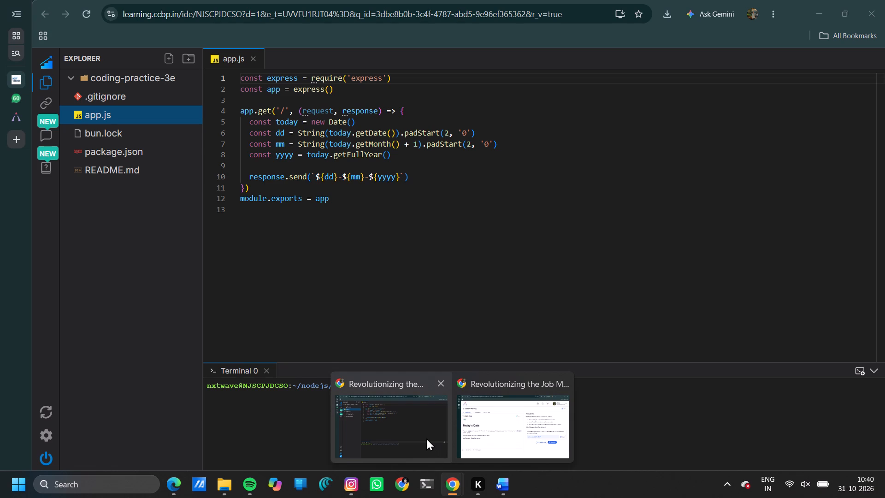
click(426, 438)
click(511, 385)
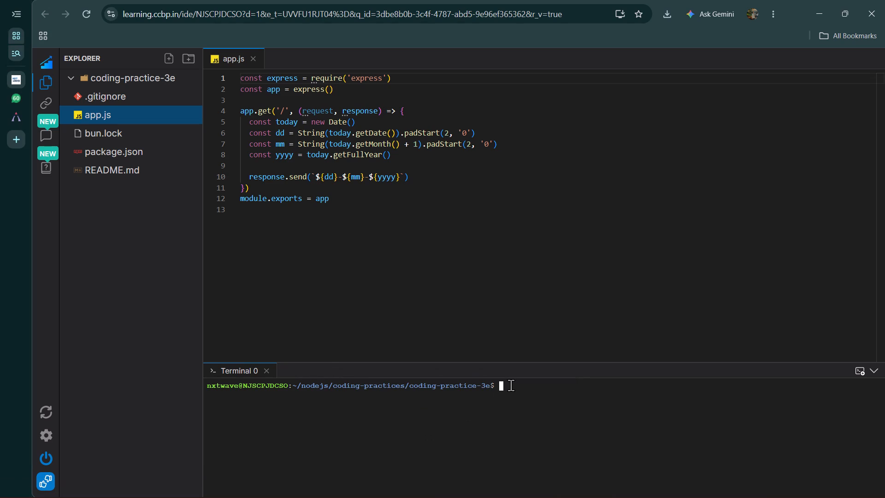
key(ctrl+shift+v)
key(Return)
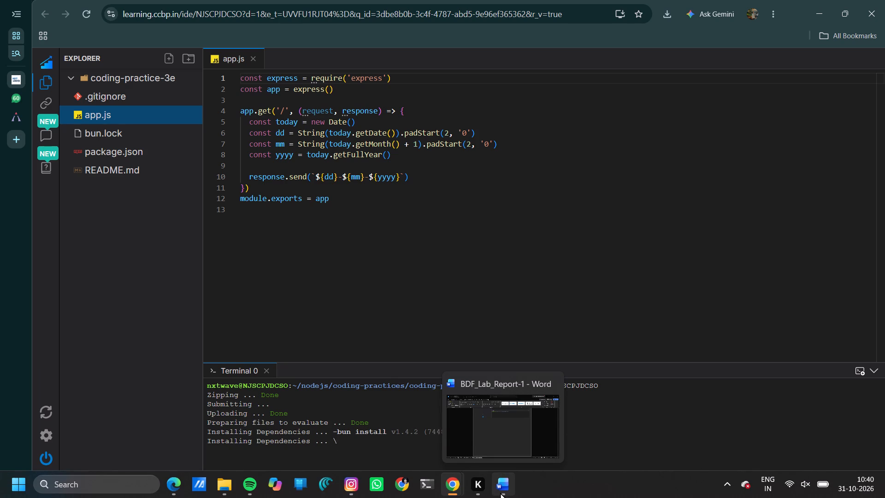
In Word, look through the Today's Date pages for the old submission results screenshot above heading 3, API Routing.
click(500, 492)
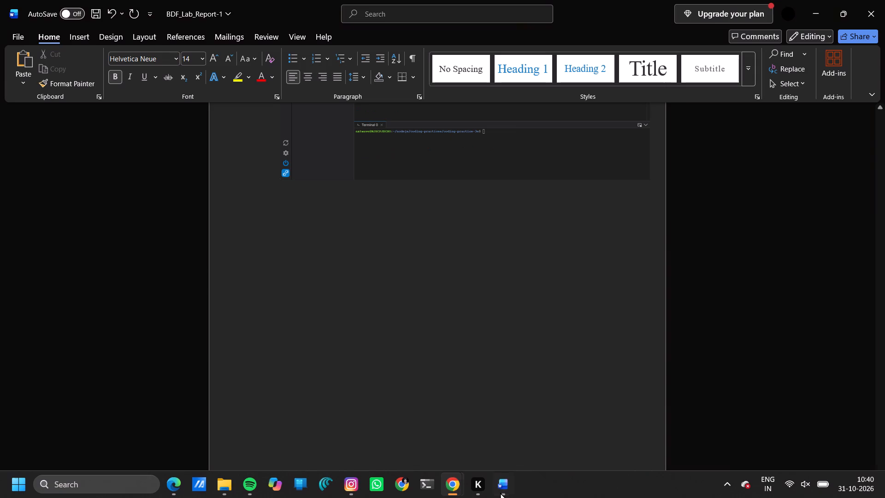
scroll(462, 326, right, 1)
scroll(462, 326, down, 1)
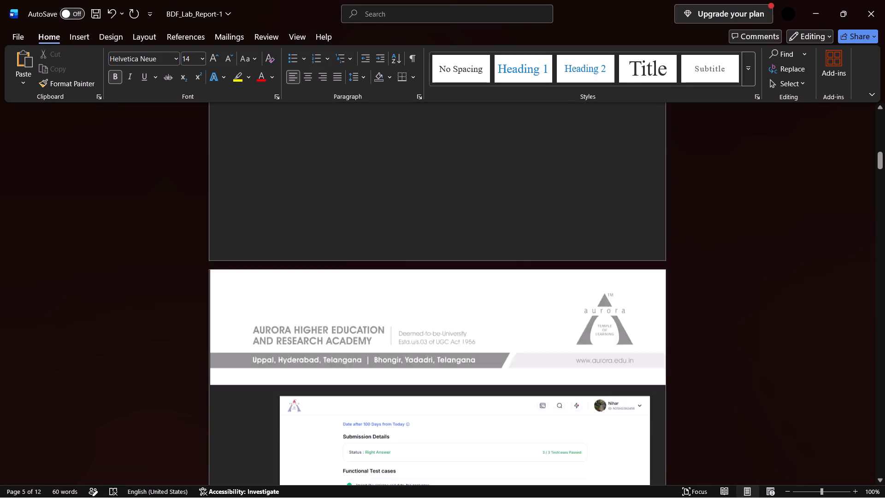
scroll(462, 326, down, 9)
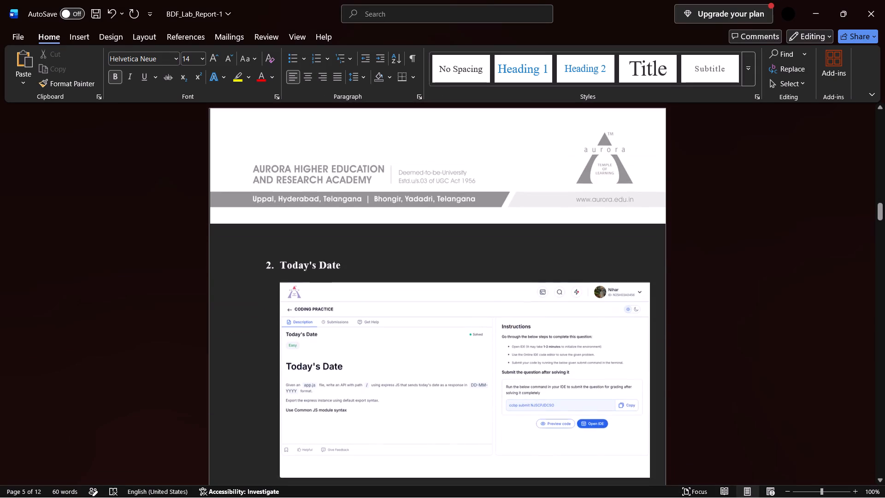
scroll(462, 326, down, 9)
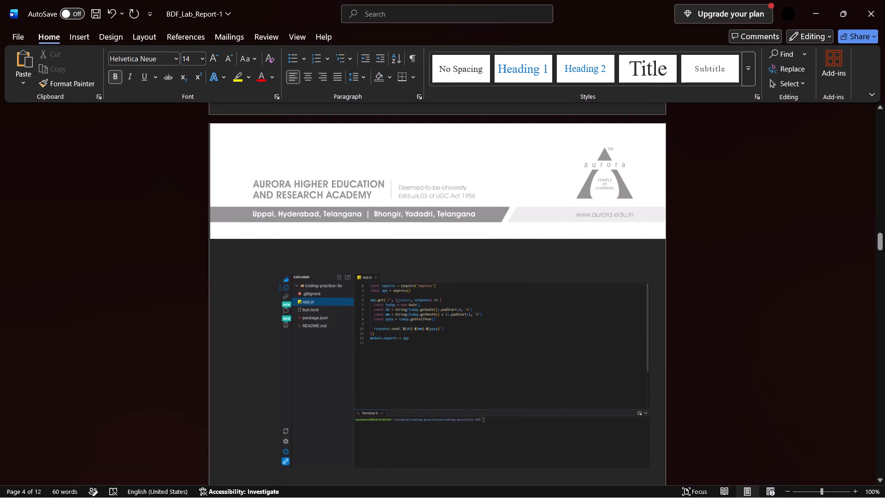
scroll(462, 326, down, 4)
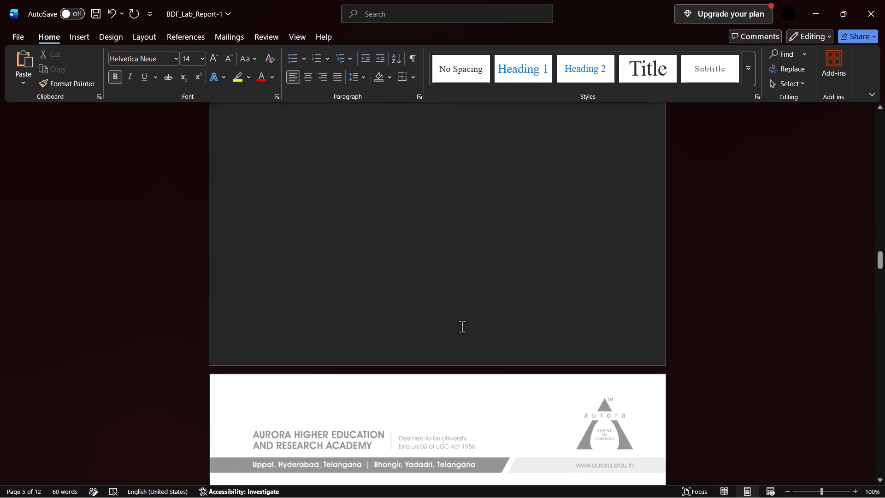
scroll(462, 326, down, 4)
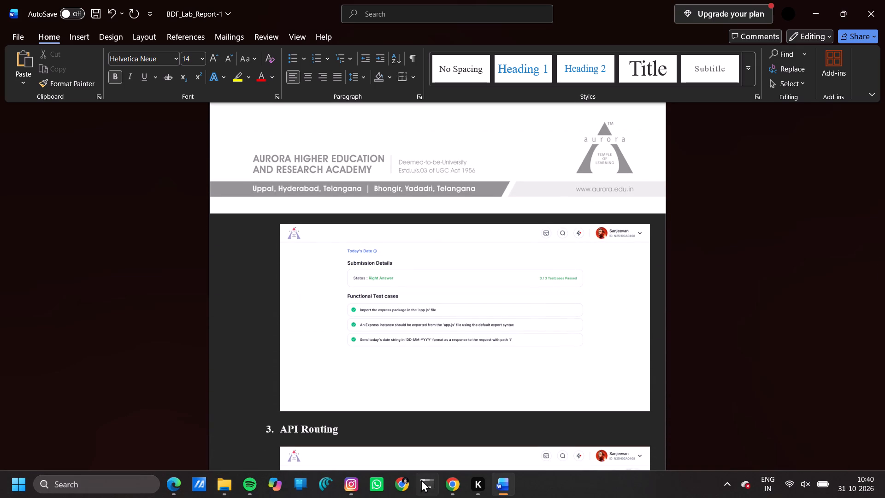
Back in the Chrome IDE window, open the submission URL from the terminal and capture the whole Today's Date submission details page.
click(451, 487)
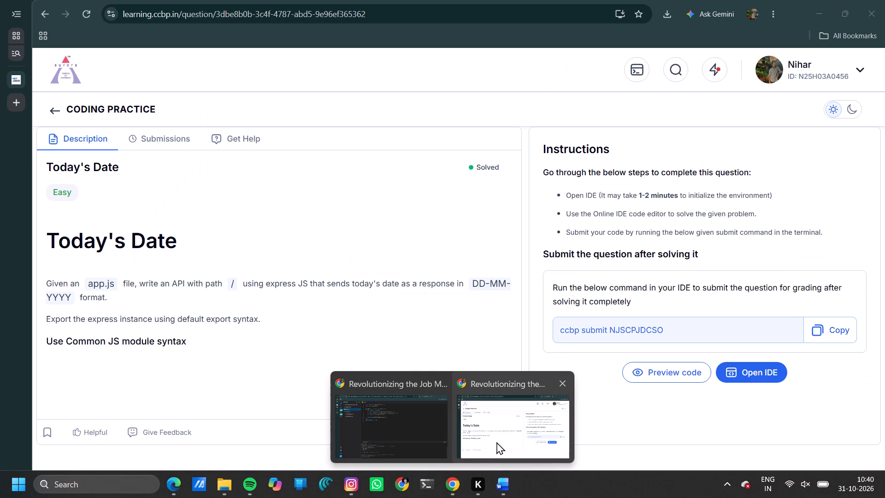
click(404, 423)
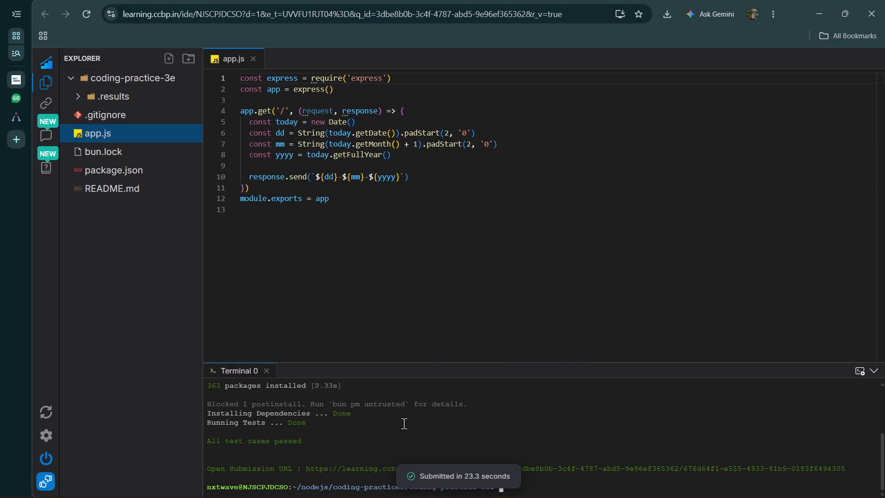
click(551, 468)
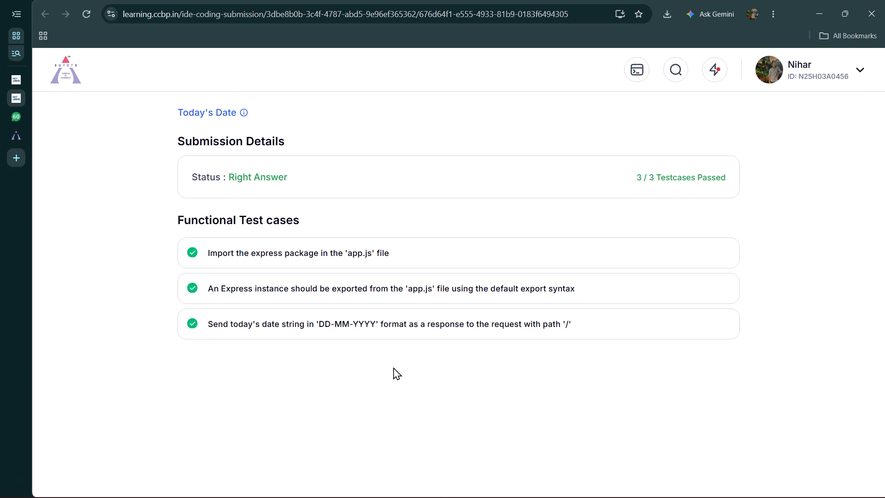
key(Print)
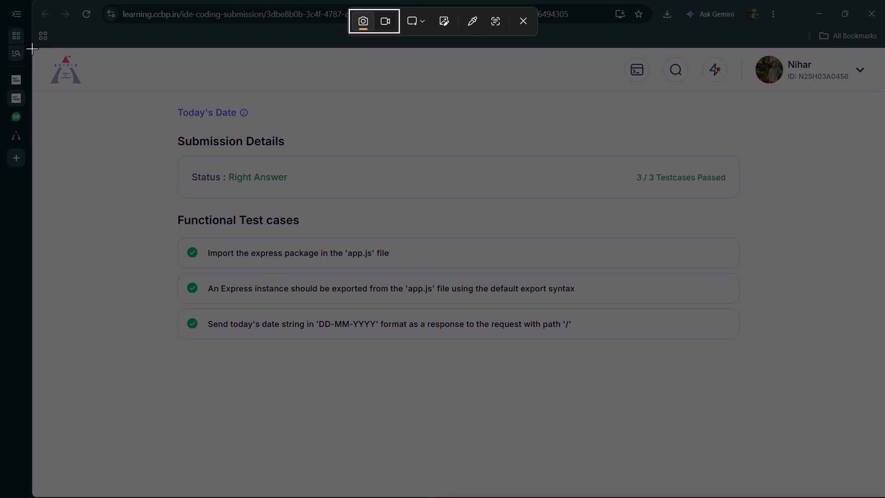
drag(32, 48, 835, 442)
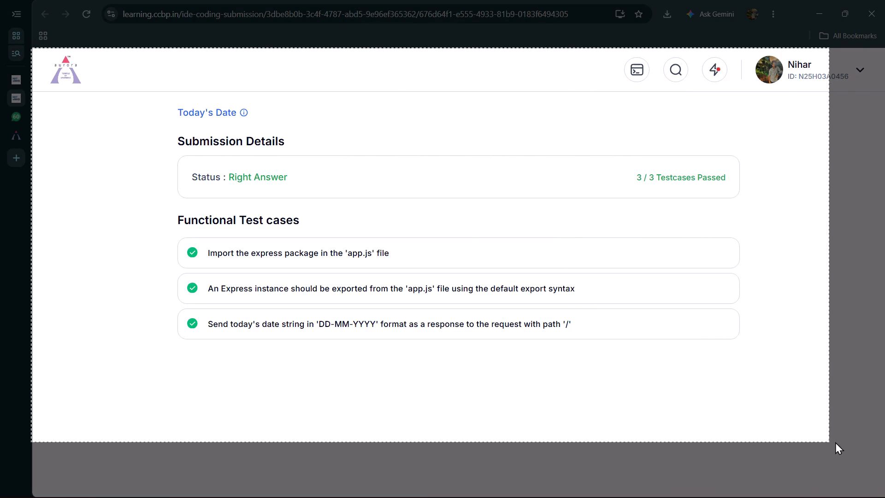
drag(835, 442, 884, 497)
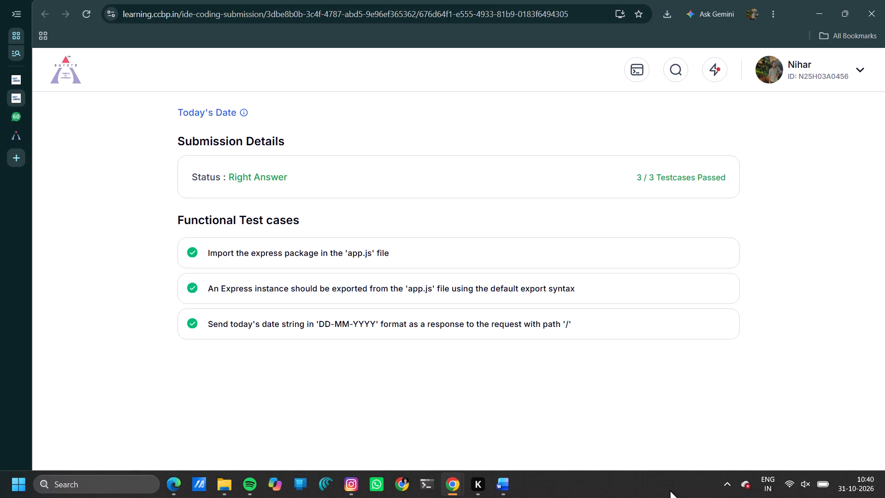
In Word, replace the Today's Date submission details screenshot above heading 3, API Routing, with the captured one.
click(503, 479)
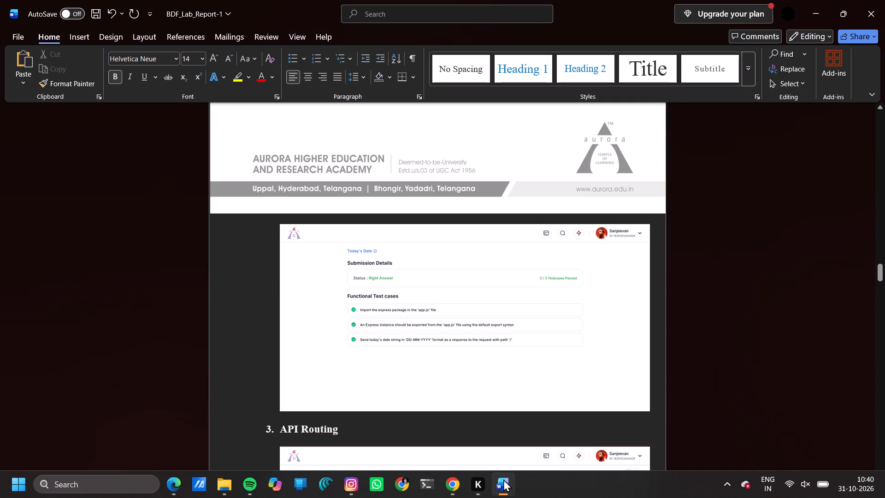
click(451, 358)
key(Delete)
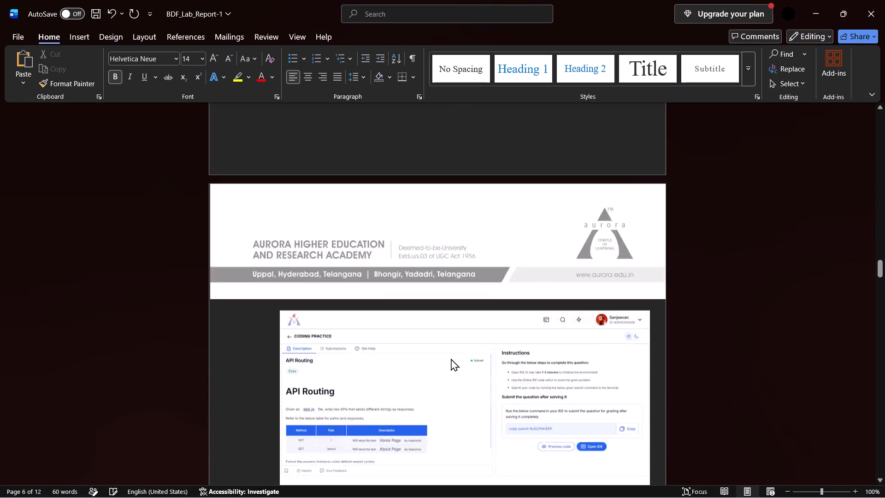
key(ctrl+v)
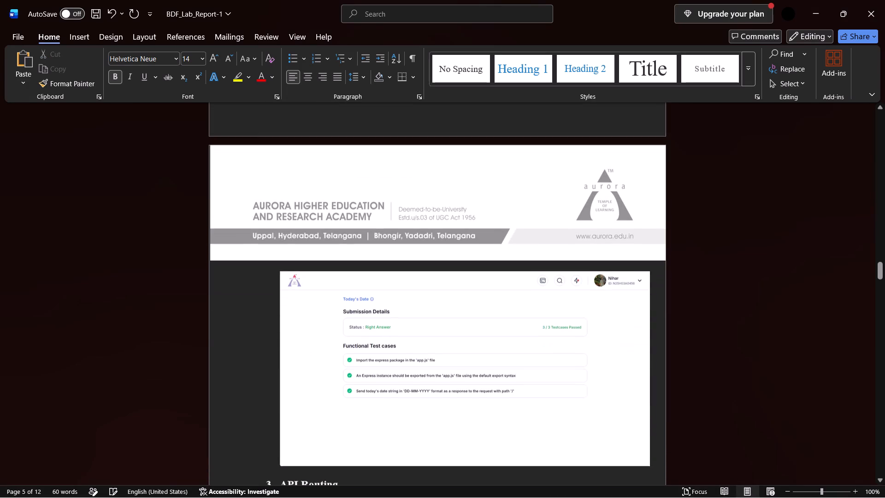
Delete the empty lines between the Today's Date code screenshot and its submission details screenshot.
scroll(451, 358, up, 7)
scroll(451, 358, down, 1)
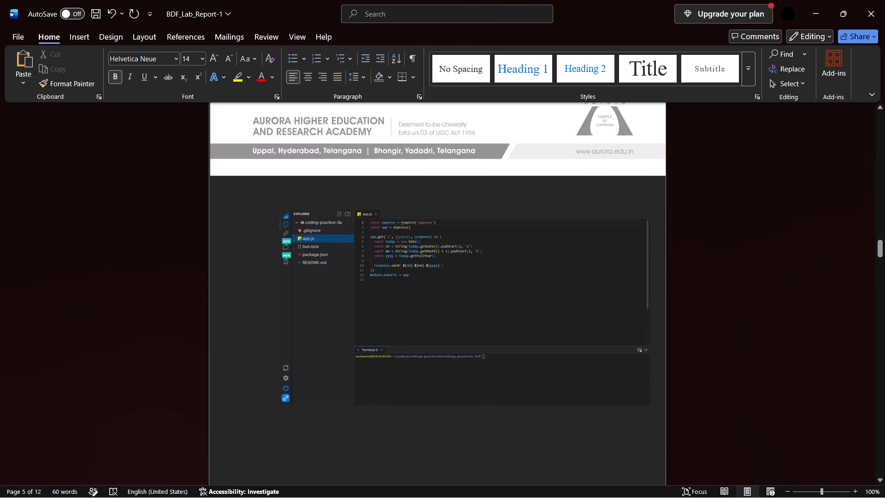
scroll(451, 358, down, 1)
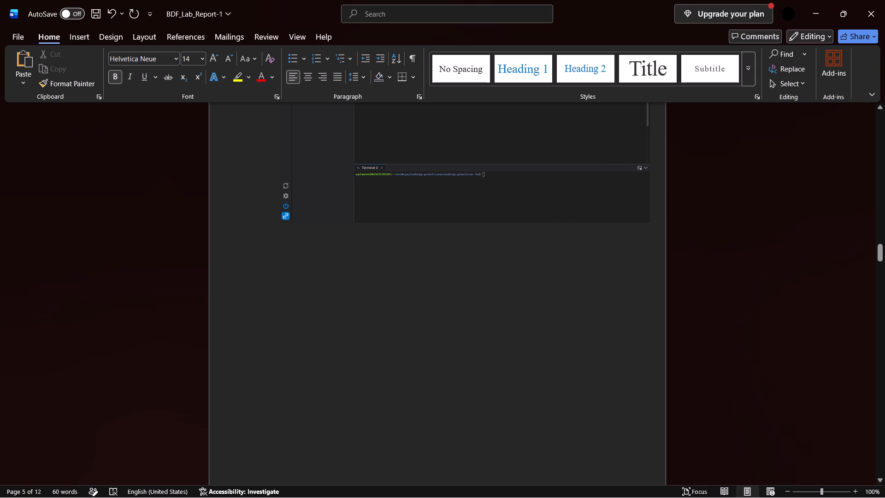
click(326, 407)
key(BackSpace)
key(BackSpace)
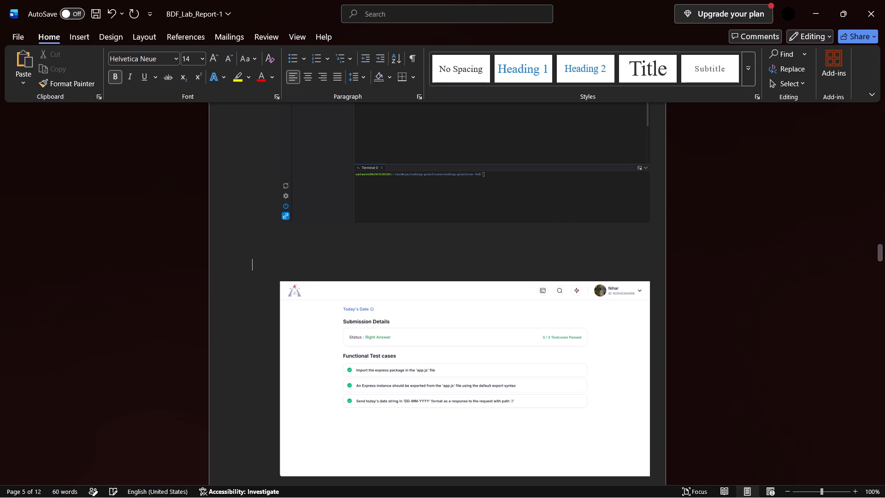
key(BackSpace)
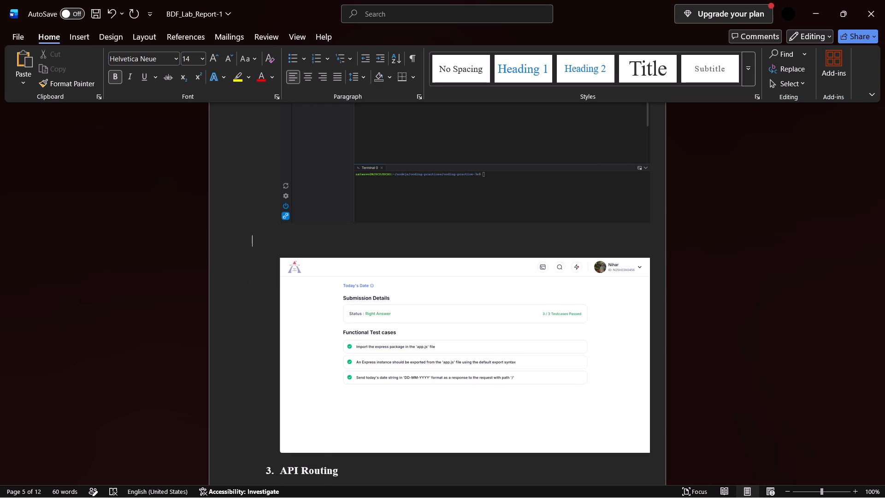
scroll(326, 407, up, 1)
Insert two blank lines after the Today's Date submission screenshot to push heading 3, API Routing, onto the following page.
scroll(326, 407, down, 4)
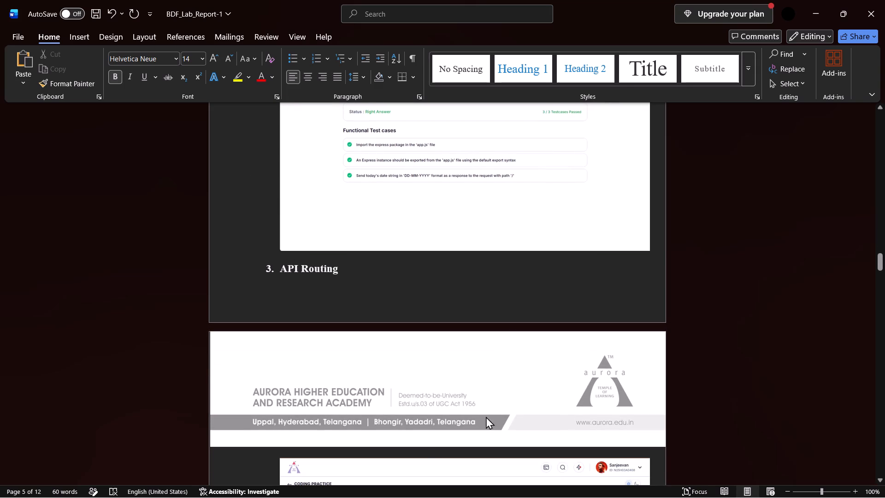
click(654, 249)
key(Return)
key(Return)
scroll(654, 249, up, 3)
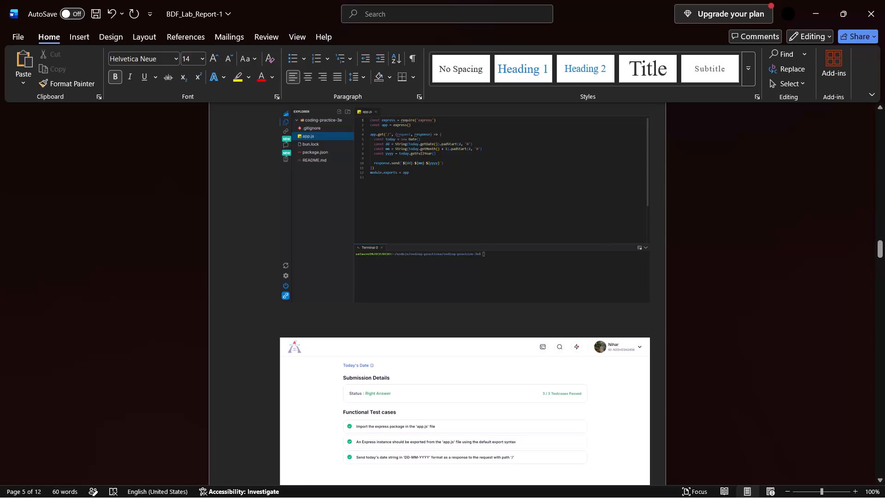
scroll(654, 249, down, 2)
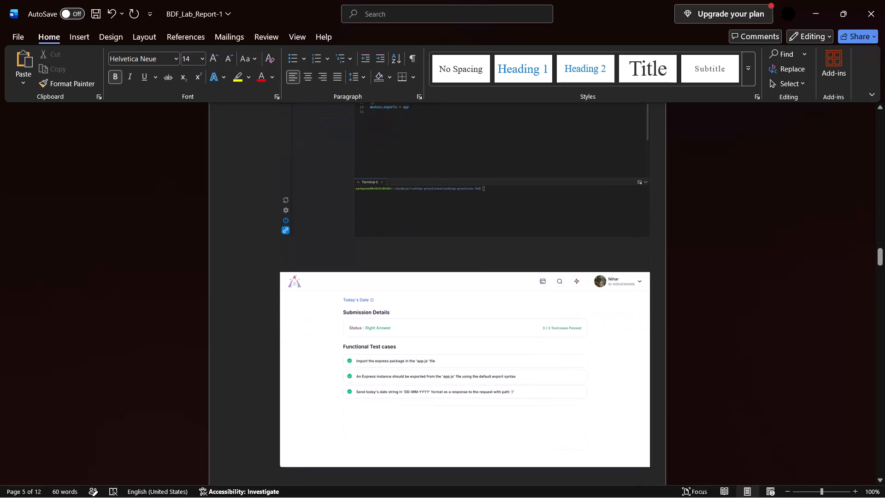
scroll(654, 249, down, 3)
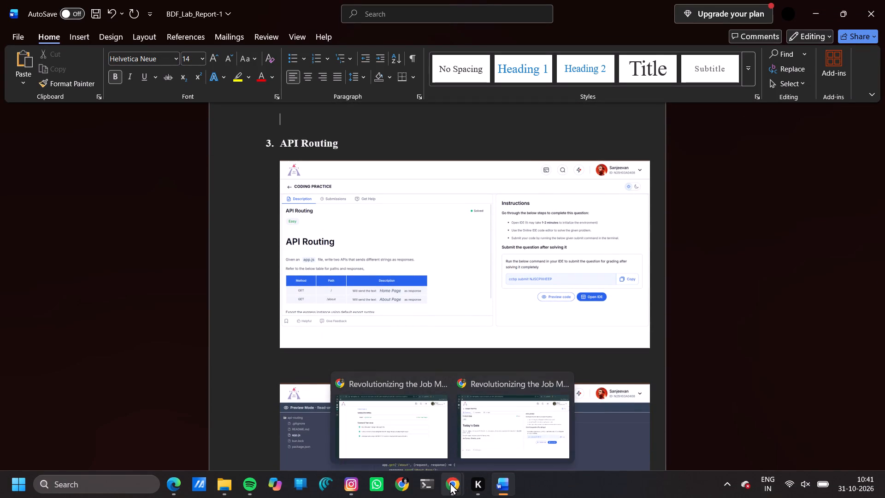
Switch to the Chrome submission window and open the Backend Development Fundamentals course from the Year 2 - Term 2 curriculum.
drag(481, 388, 454, 388)
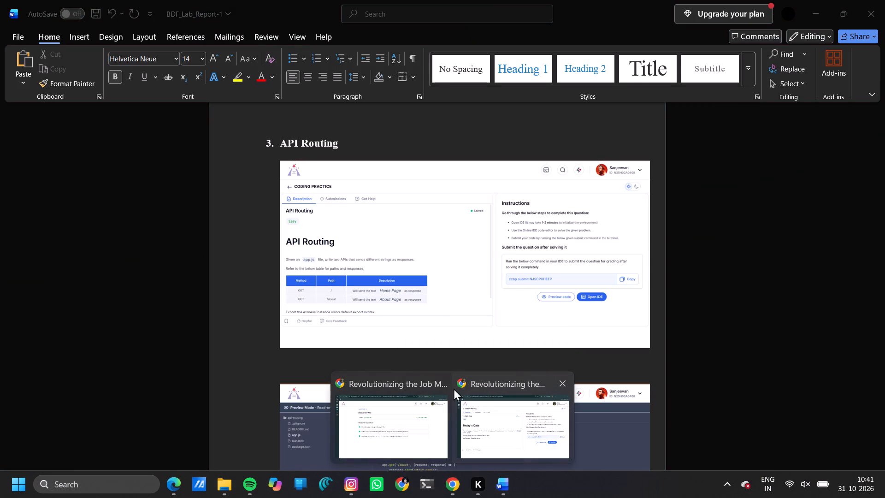
drag(454, 388, 412, 388)
drag(477, 380, 405, 388)
right_drag(405, 388, 449, 390)
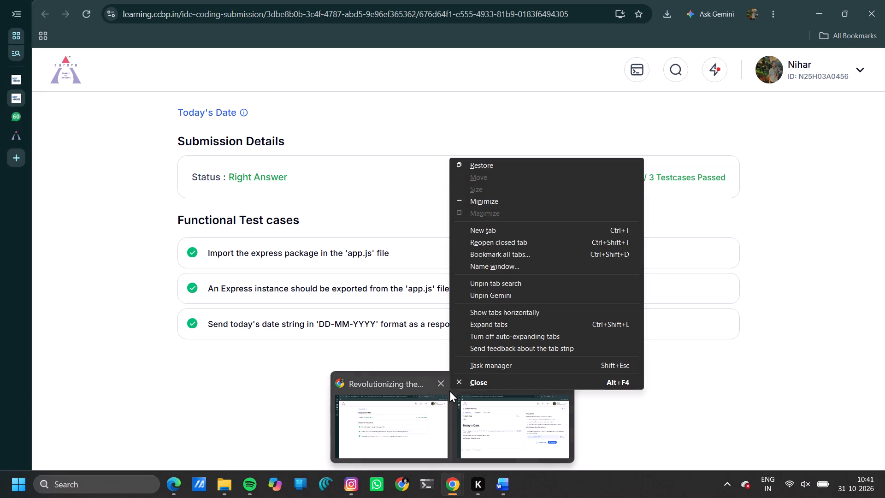
click(486, 424)
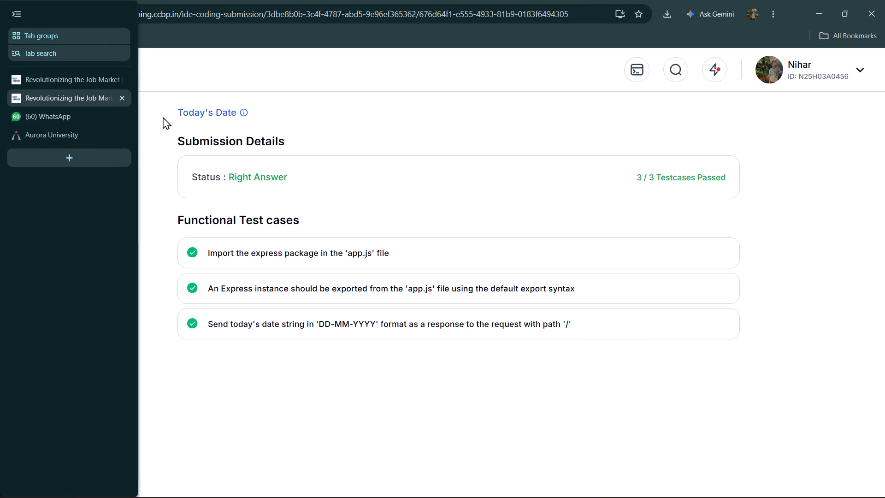
click(61, 63)
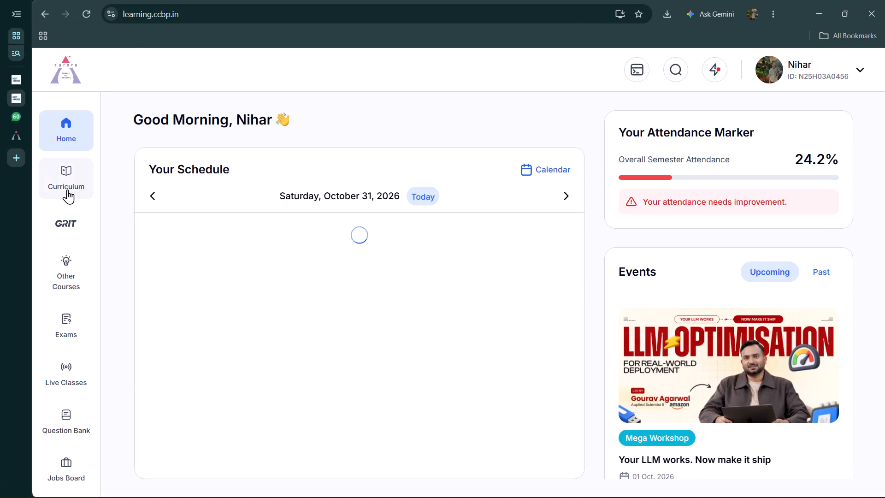
click(67, 190)
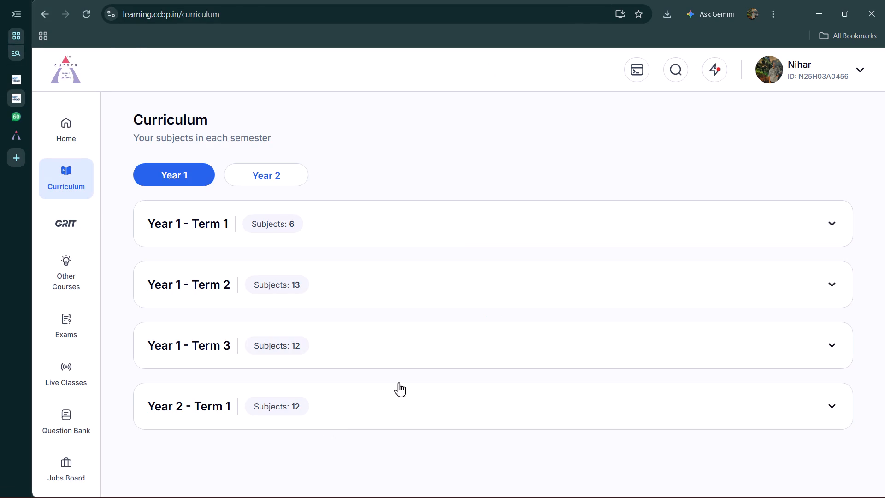
click(264, 178)
click(289, 215)
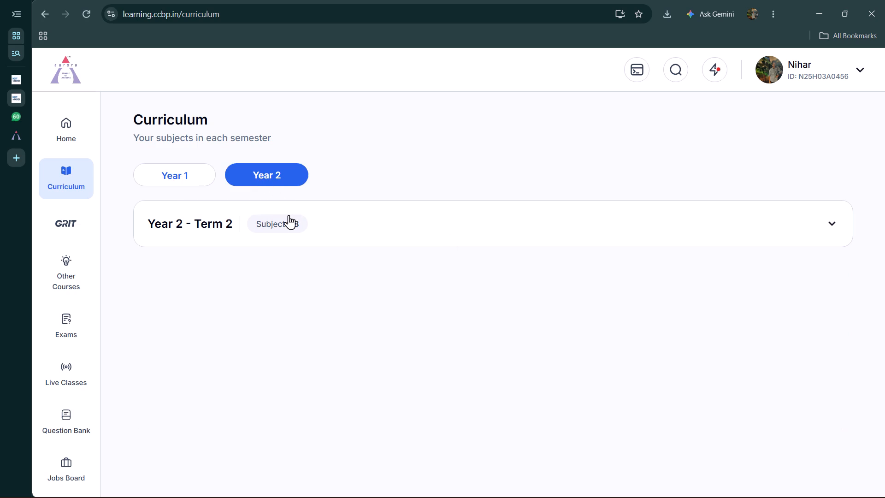
click(296, 267)
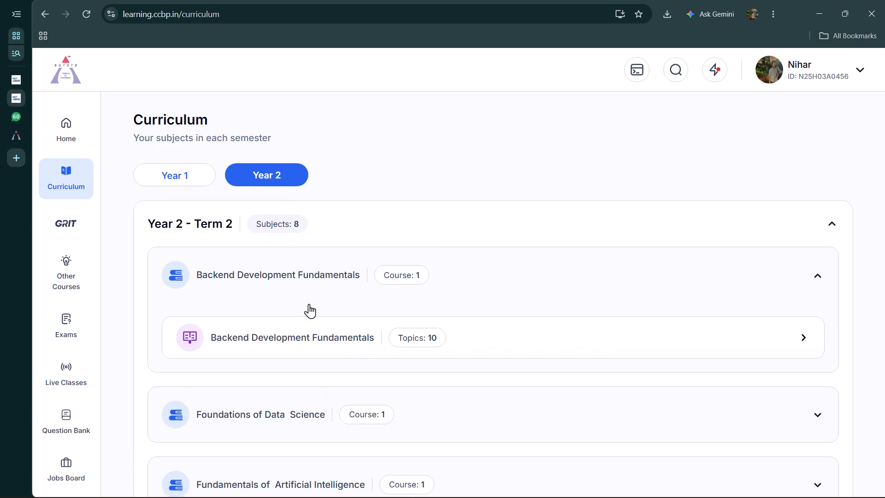
click(310, 333)
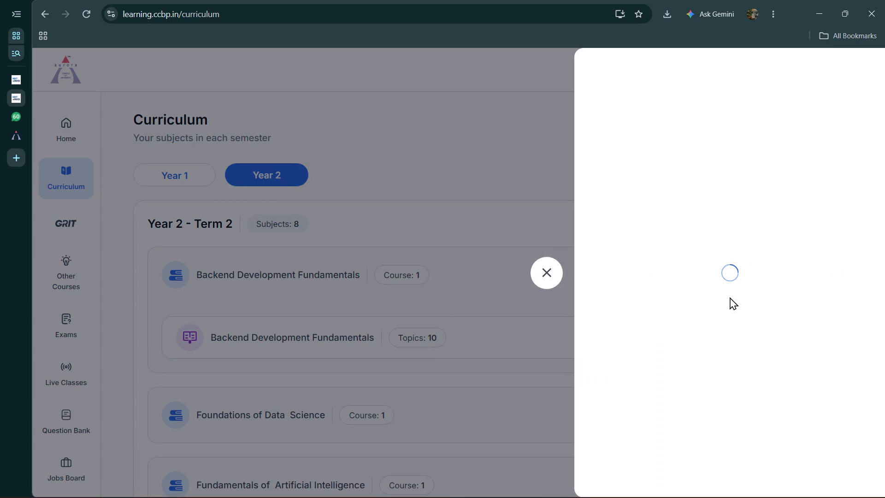
Open the API Routing question from the Coding Practice set of the NodeJS and ExpressJS topic.
click(773, 168)
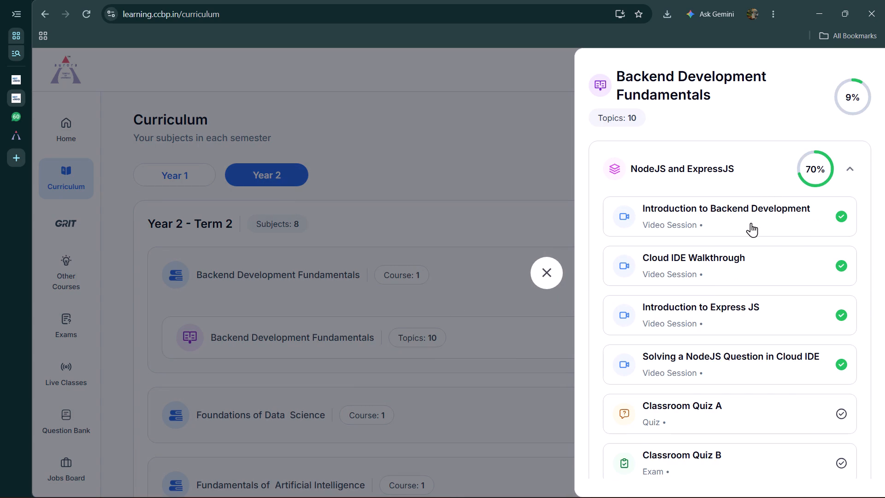
scroll(727, 339, down, 2)
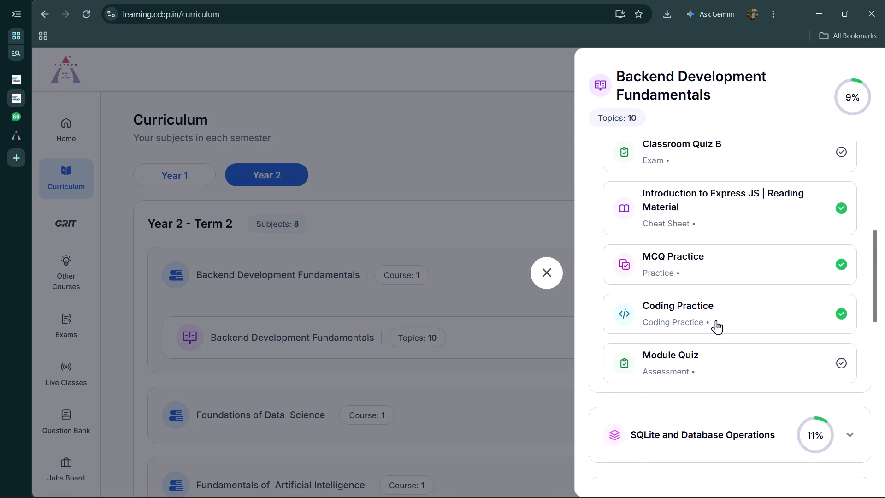
click(716, 320)
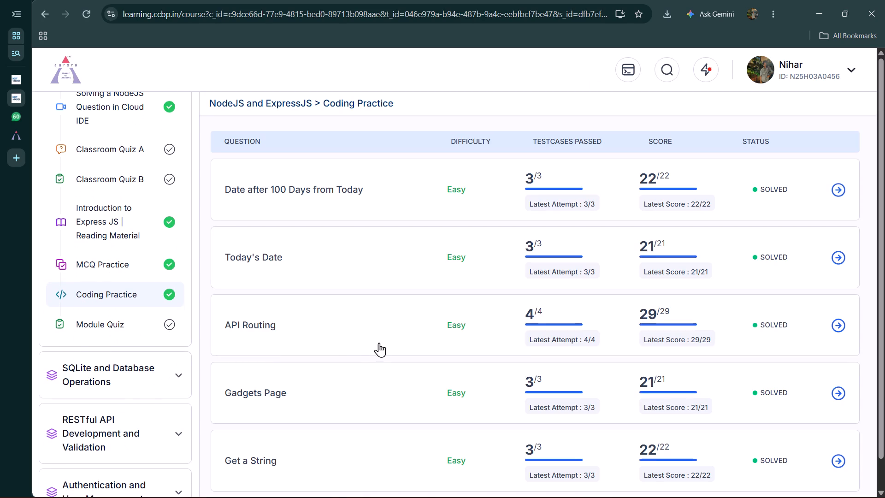
click(384, 340)
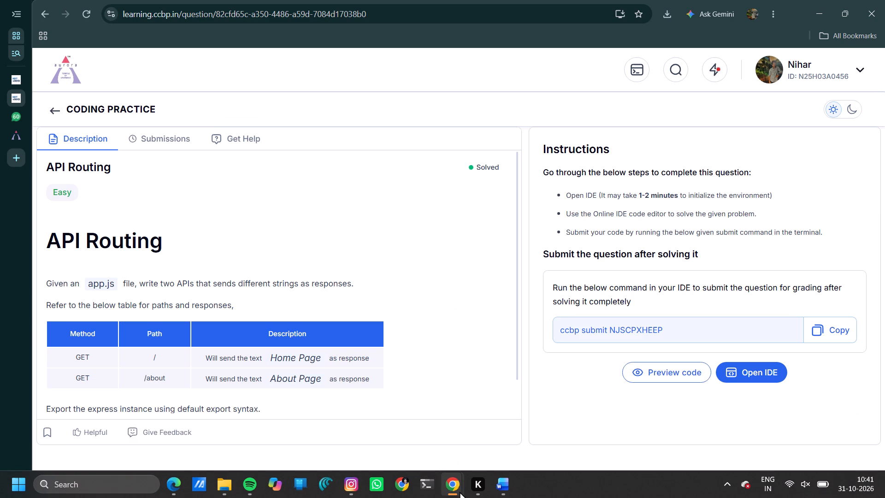
Close the Today's Date question window and the coding-practice-3e IDE tab, leaving the API Routing question open.
click(557, 384)
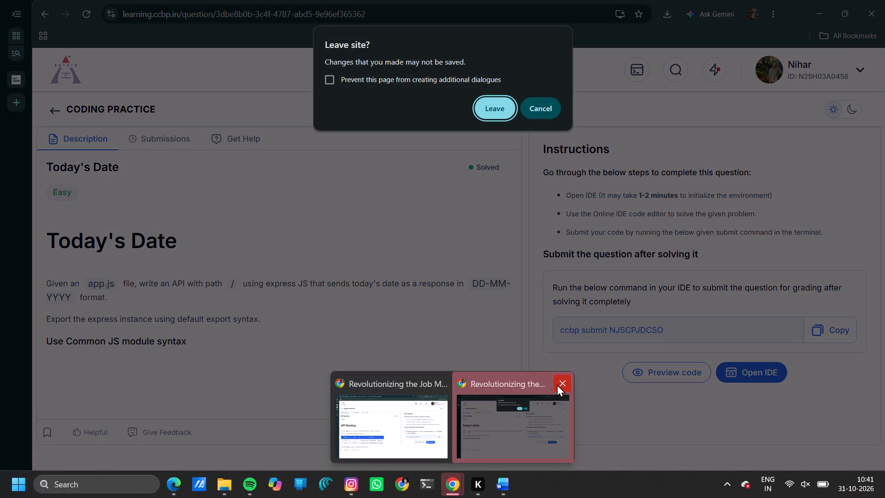
click(512, 107)
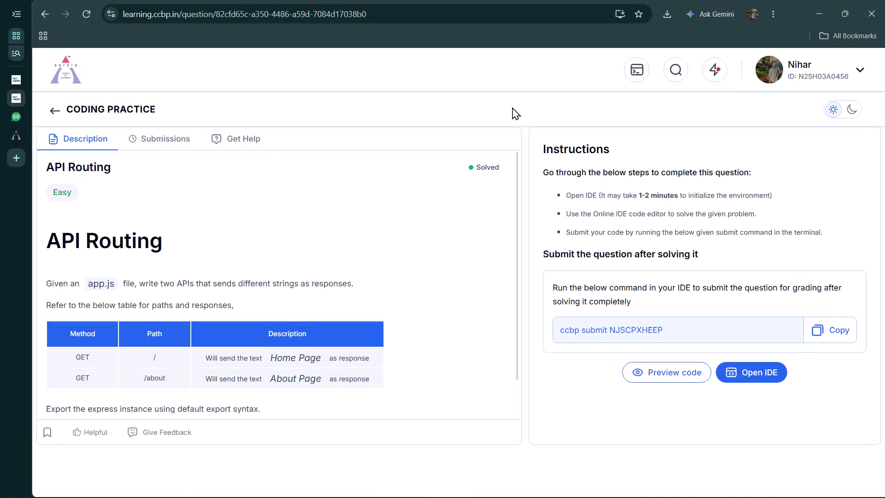
click(18, 84)
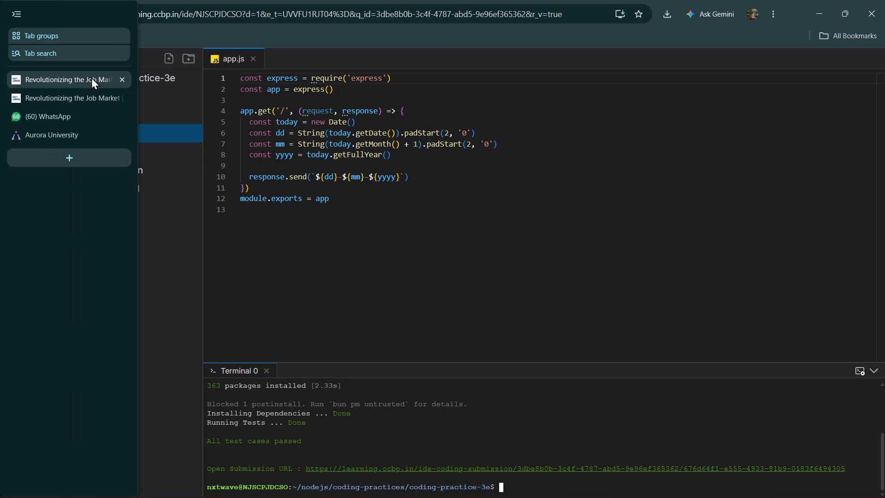
click(124, 83)
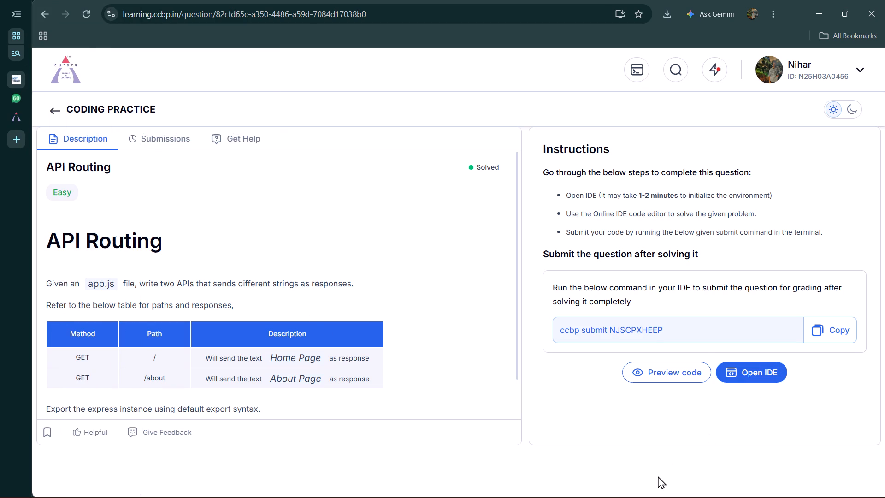
Open the IDE for the API Routing question in its own tab and agree to end the other active IDE session.
click(761, 376)
click(15, 78)
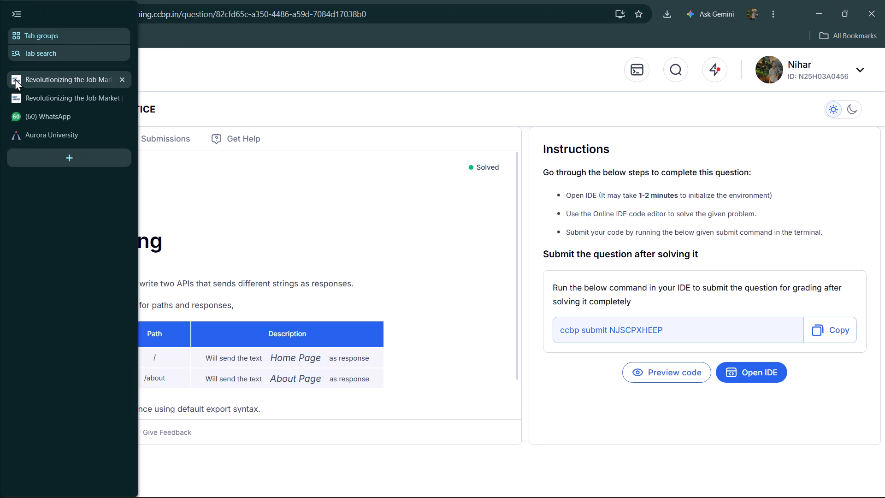
click(11, 94)
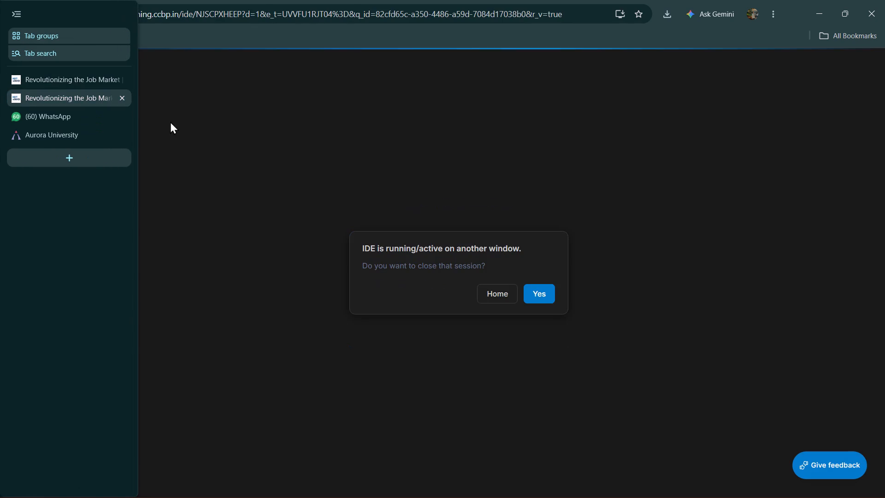
click(527, 290)
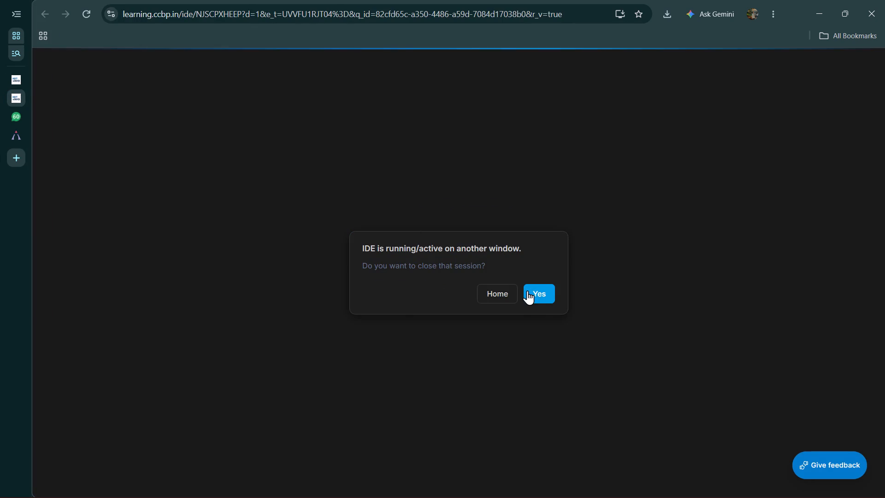
click(536, 294)
Return to the API Routing question tab and capture the whole question page as a screenshot.
click(17, 75)
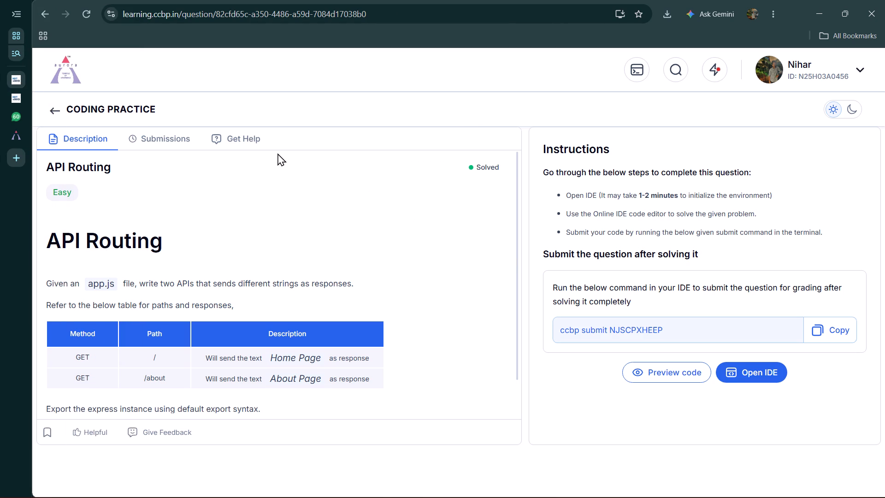
key(Print)
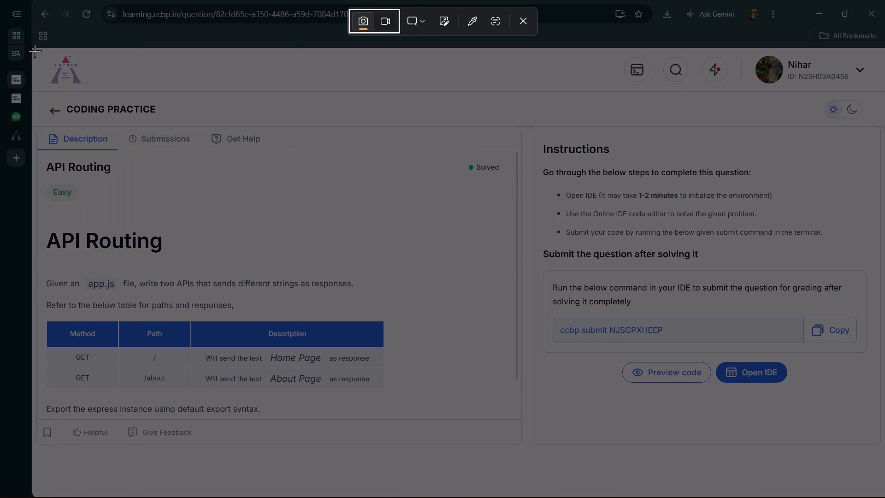
drag(35, 51, 884, 497)
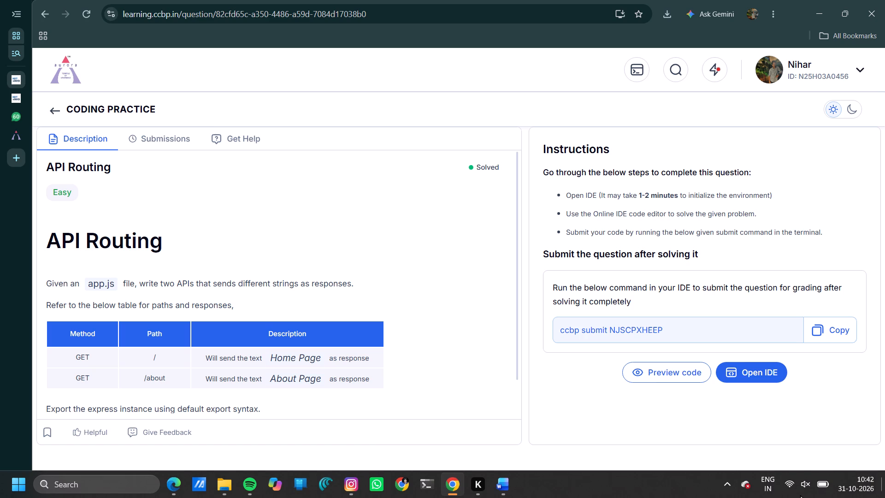
In Word, replace the old question screenshot under heading 3, API Routing, with the captured one.
click(510, 491)
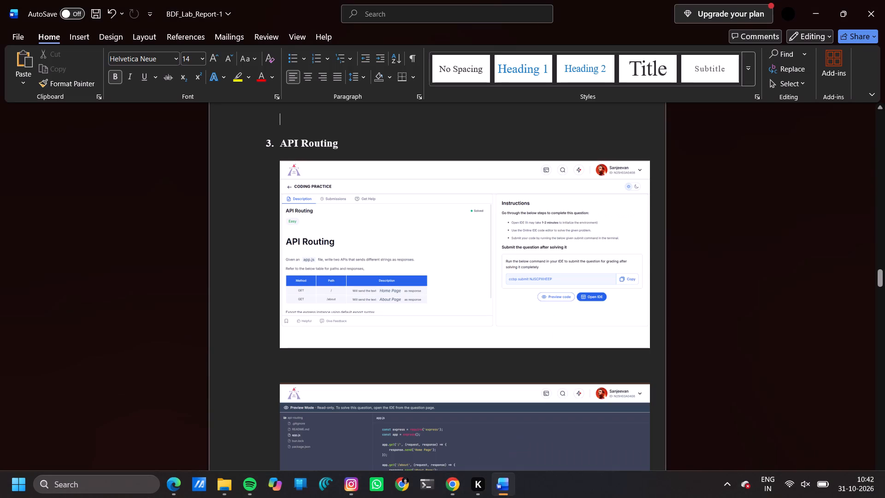
click(448, 316)
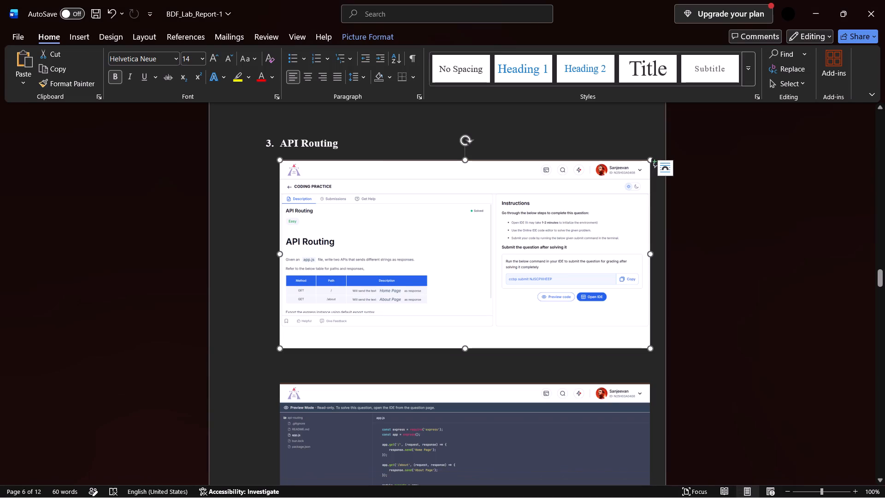
key(Delete)
key(ctrl+v)
scroll(448, 316, down, 1)
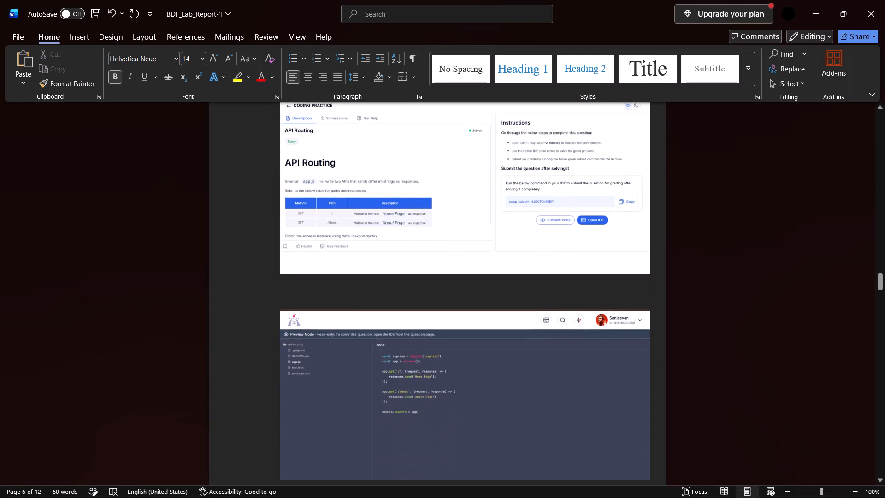
Switch to Chrome, open the API Routing question's code preview showing app.js, and capture the whole preview page as a screenshot.
click(451, 481)
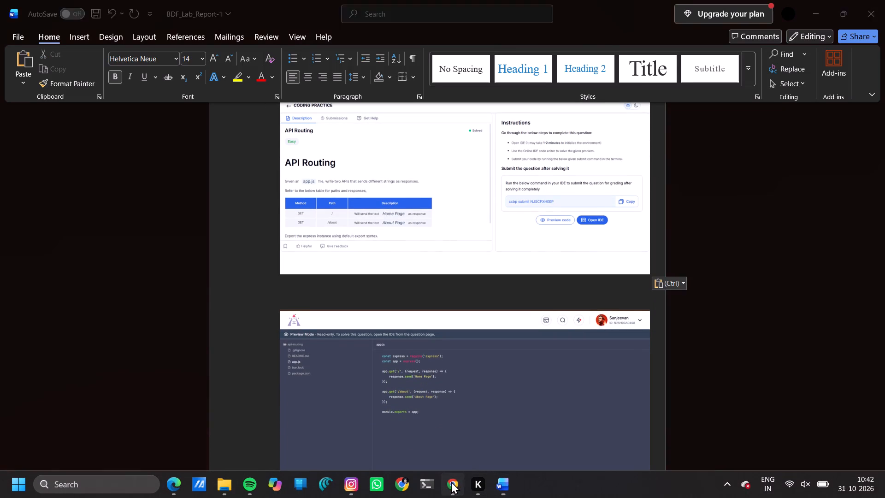
click(634, 375)
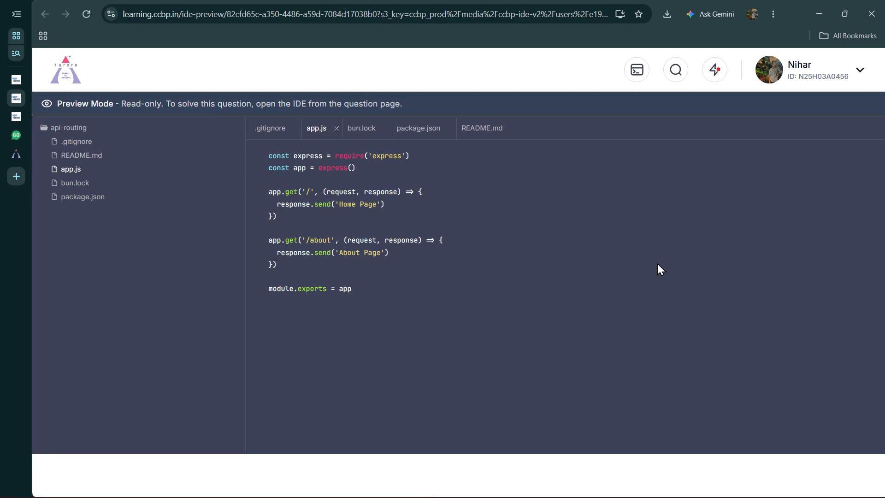
key(Print)
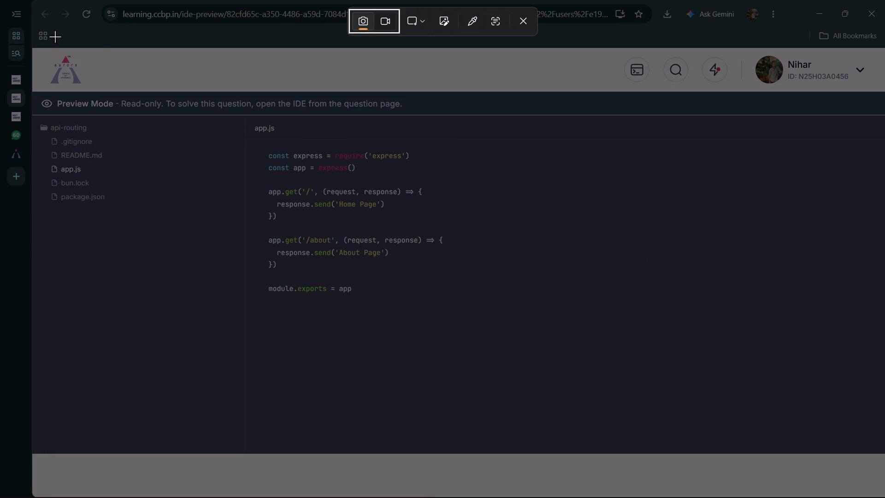
drag(31, 50, 784, 497)
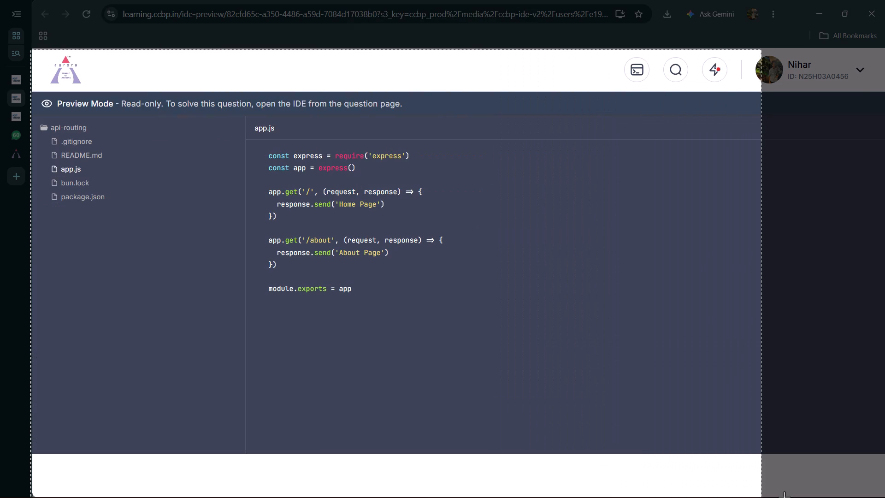
drag(784, 497, 884, 497)
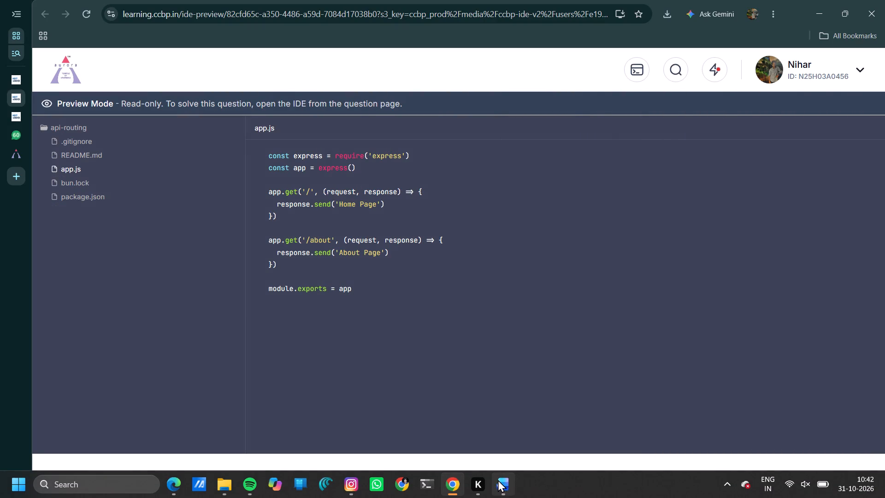
In Word, replace the old app.js code preview screenshot below the API Routing question image with the captured one.
click(498, 480)
click(399, 371)
key(Delete)
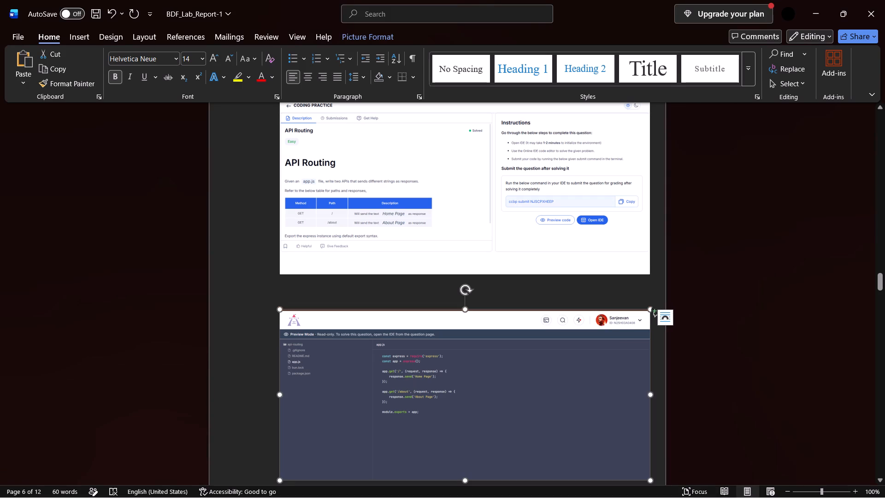
key(ctrl+v)
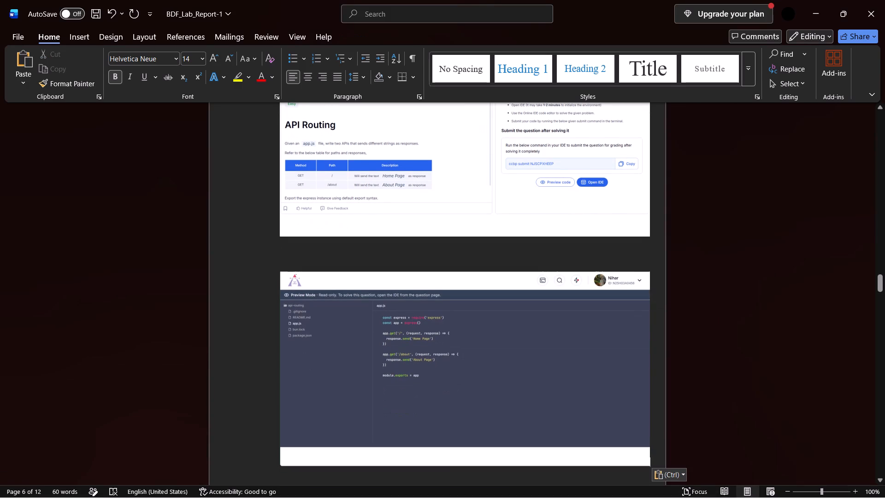
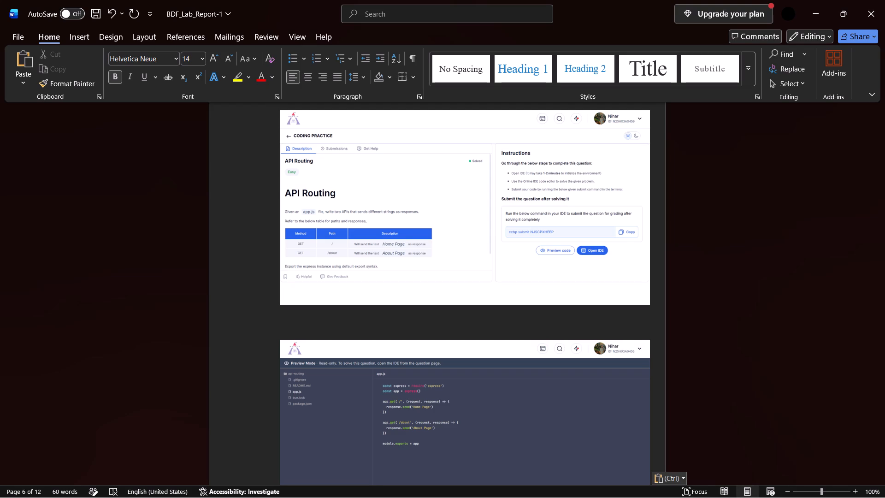
Review the replaced API Routing question and code preview screenshots and the IDE screenshots on the neighbouring report pages.
scroll(399, 371, up, 2)
scroll(399, 371, down, 3)
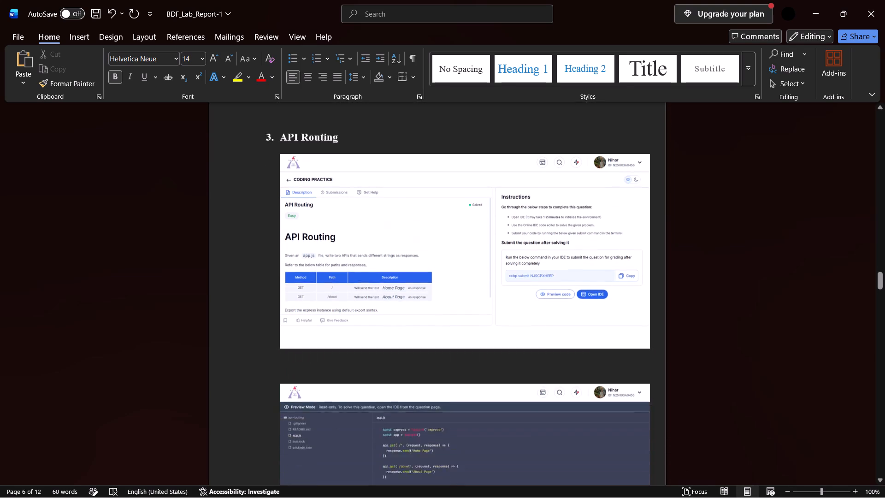
scroll(399, 371, down, 1)
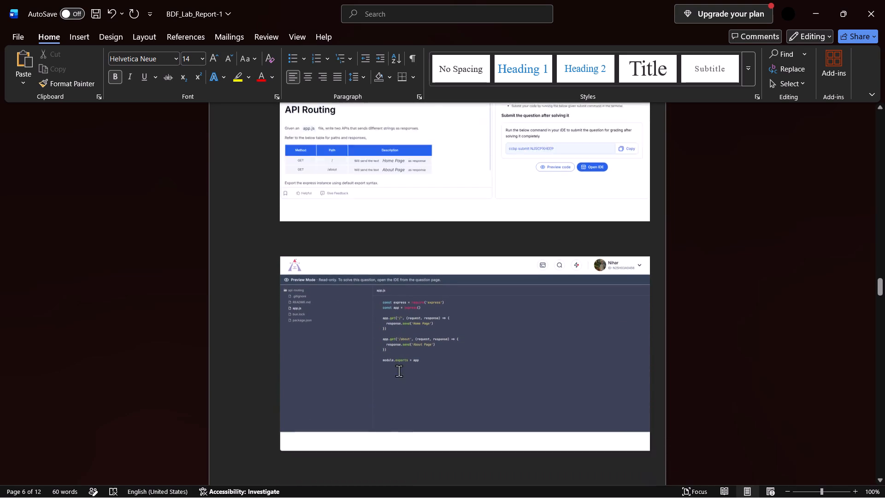
scroll(399, 371, down, 1)
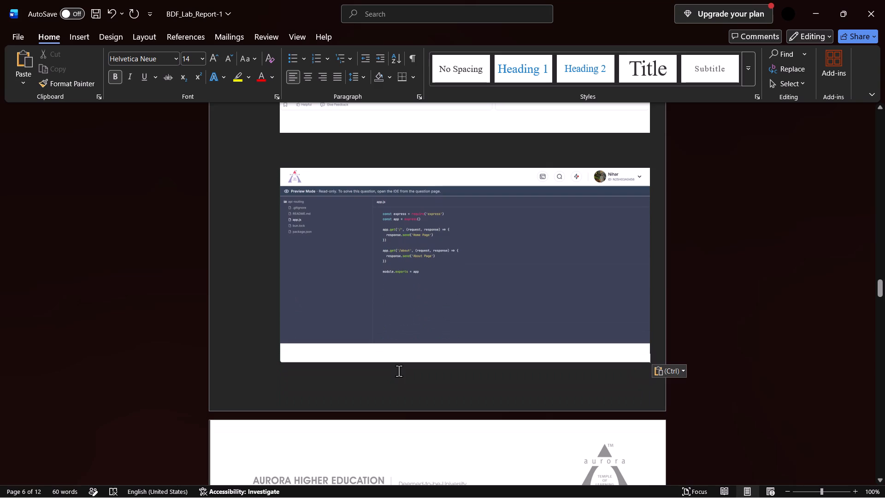
scroll(399, 371, down, 1)
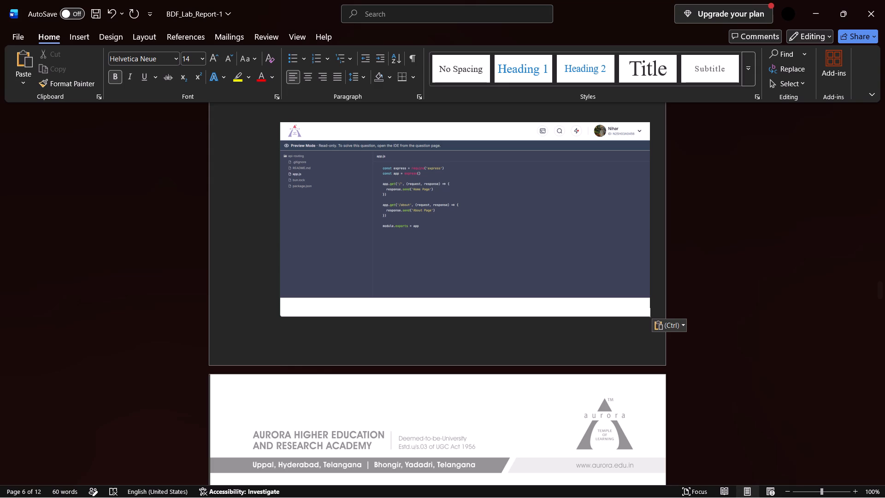
scroll(399, 371, up, 4)
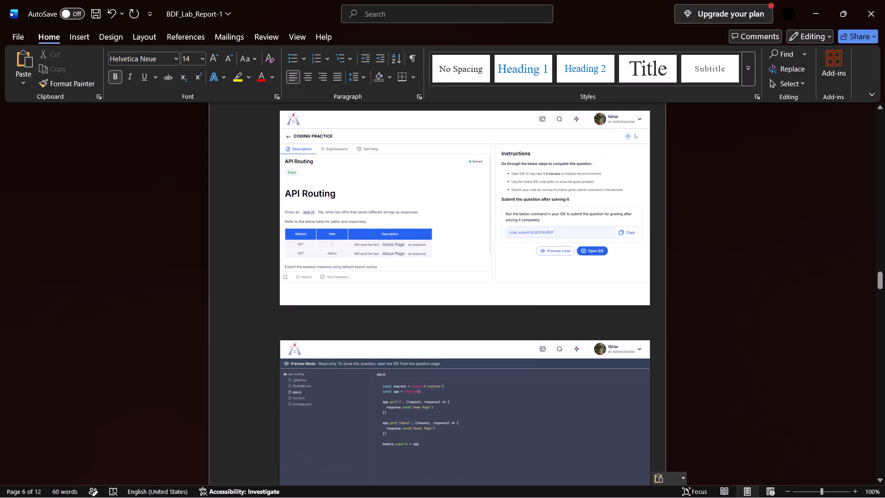
scroll(399, 371, down, 9)
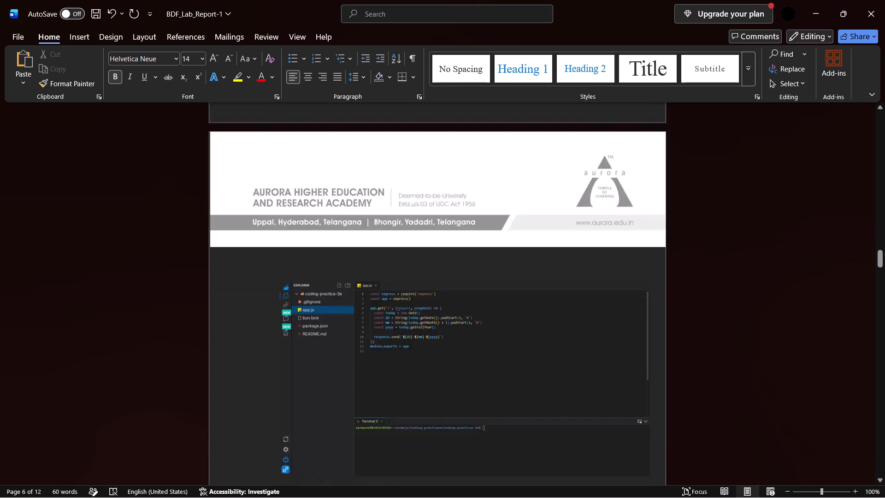
scroll(399, 371, down, 3)
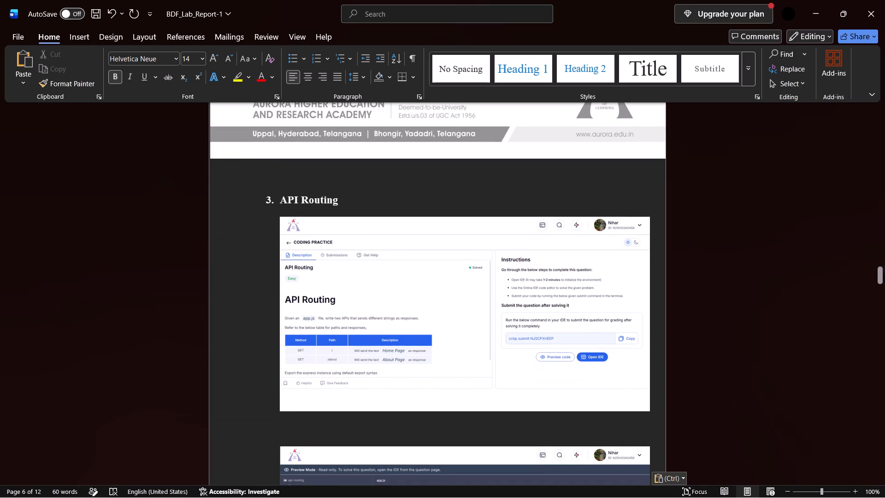
scroll(399, 371, down, 7)
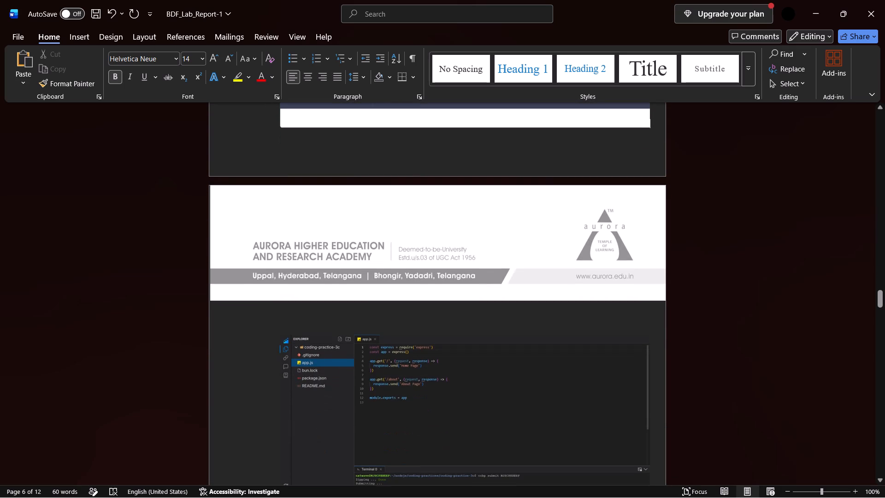
scroll(399, 371, down, 2)
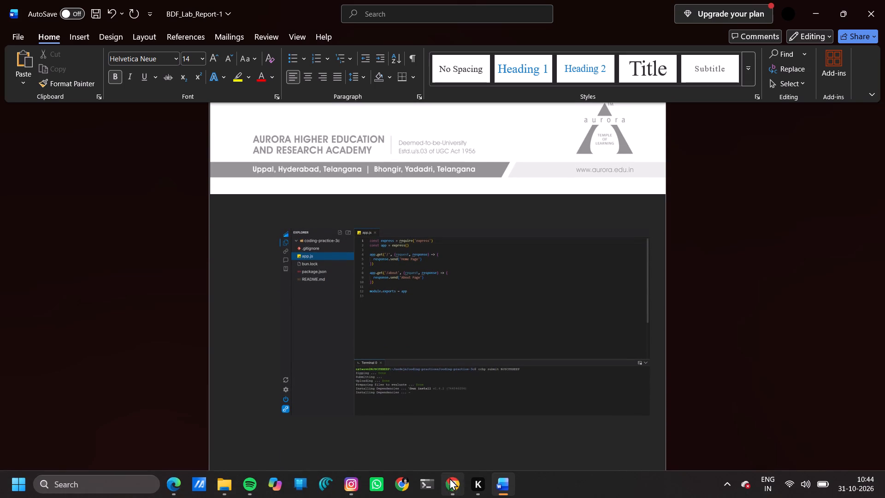
In Chrome, close the code preview, open app.js from coding-practice-3c in the IDE, and capture the whole IDE as a screenshot.
click(450, 488)
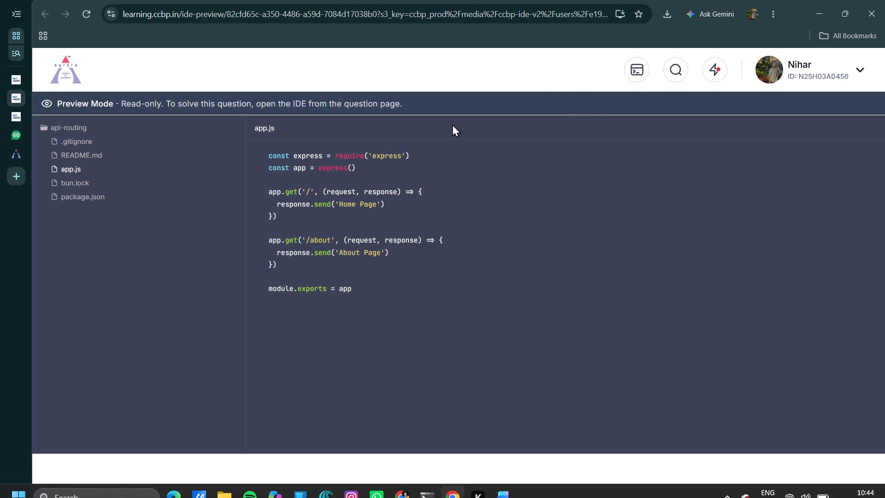
click(120, 101)
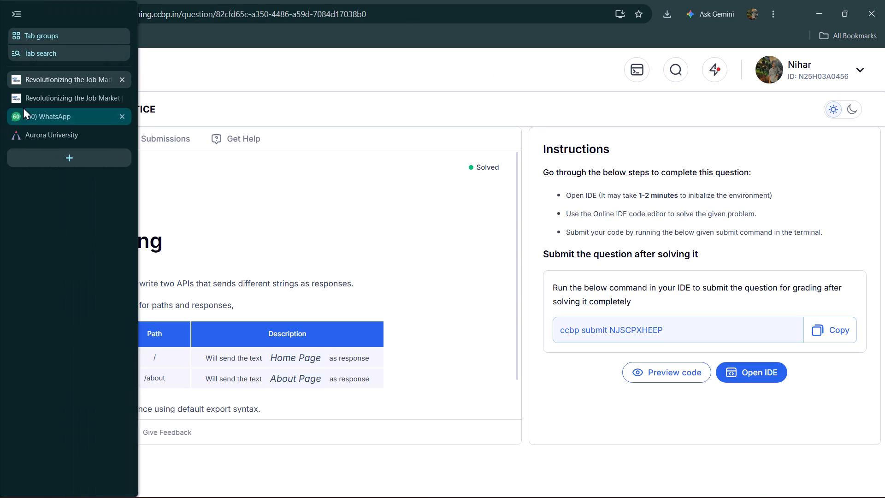
click(43, 95)
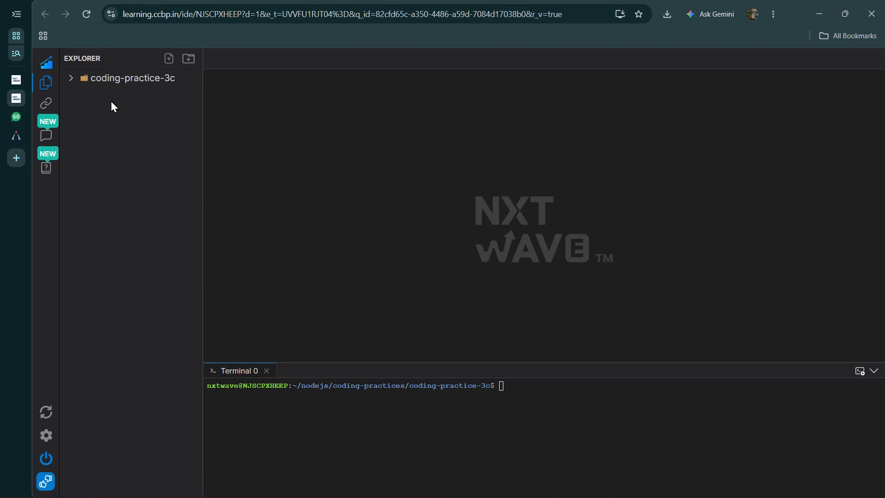
click(132, 83)
click(121, 111)
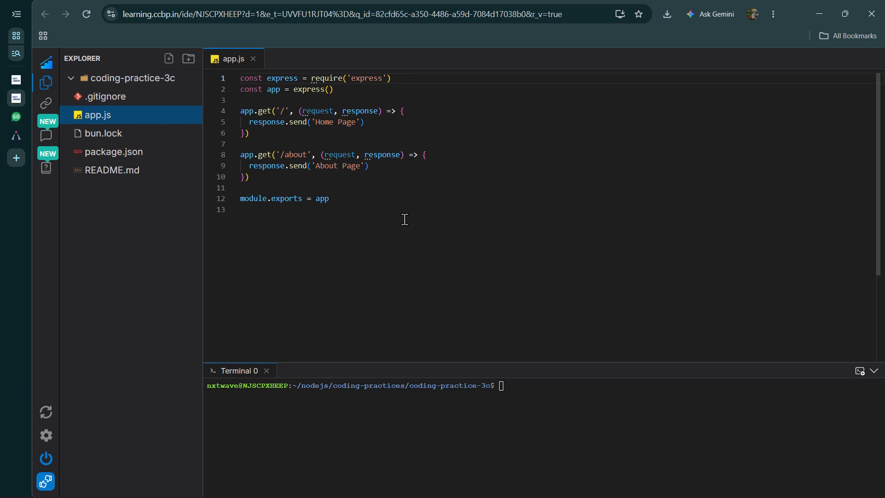
key(Print)
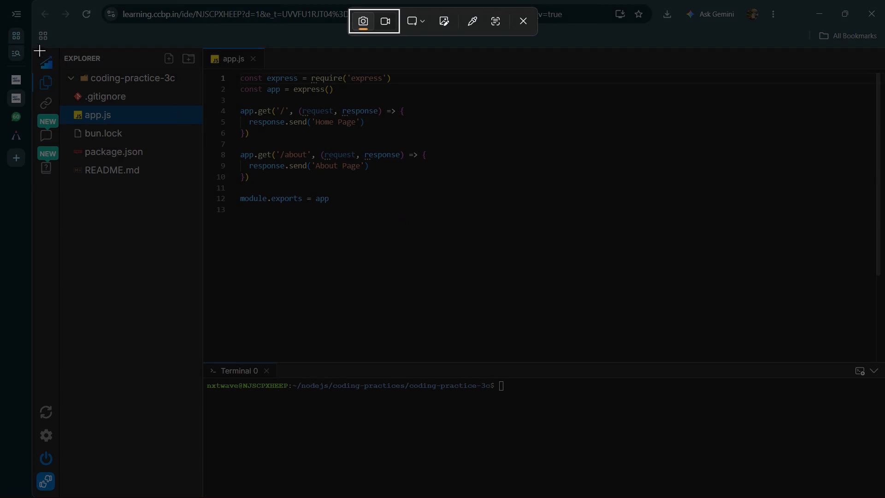
drag(32, 49, 689, 497)
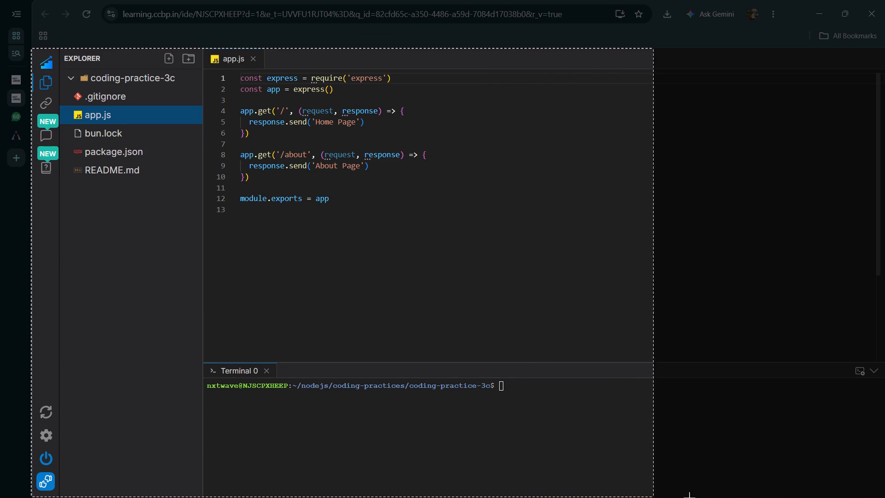
drag(689, 497, 884, 497)
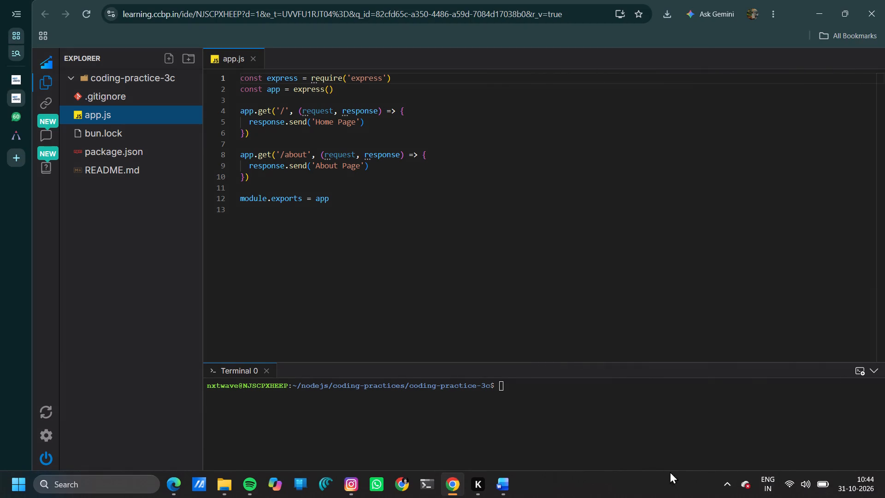
In Word, replace the old API Routing IDE screenshot showing app.js and the terminal with the captured one.
click(504, 488)
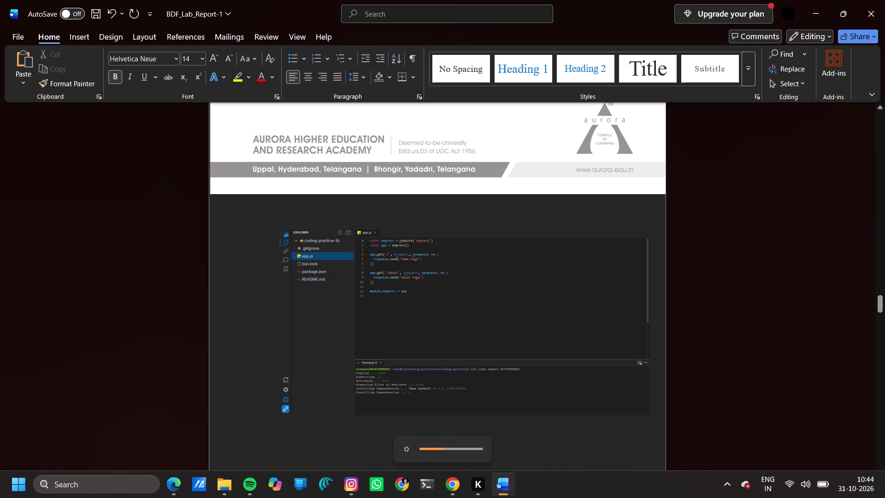
click(490, 352)
key(Delete)
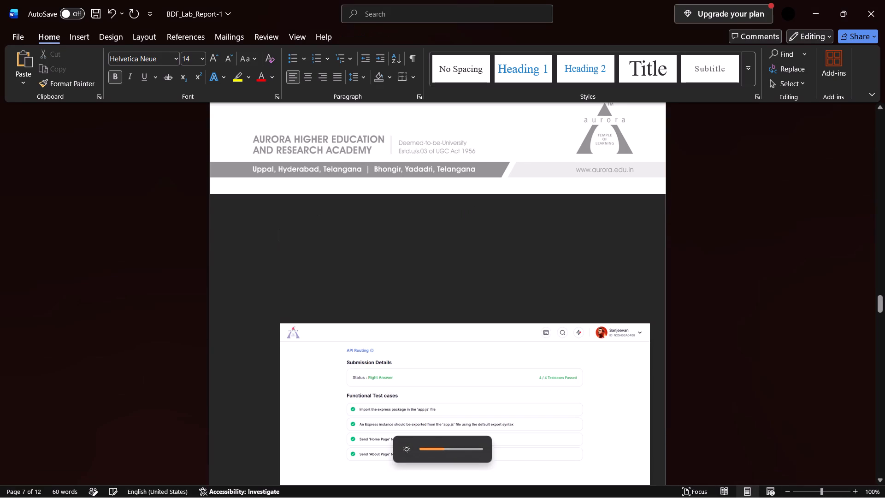
key(ctrl+v)
scroll(490, 352, down, 1)
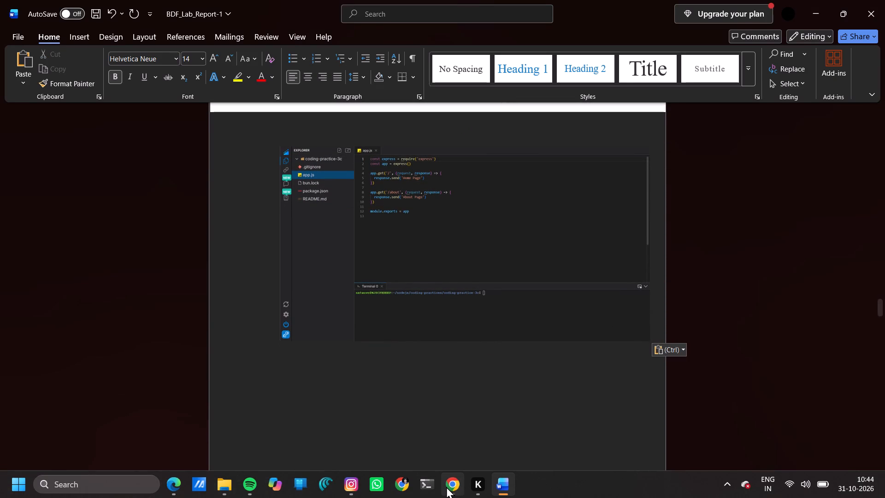
In Chrome, copy the ccbp submit command from the API Routing question page and run it in the IDE terminal.
click(446, 486)
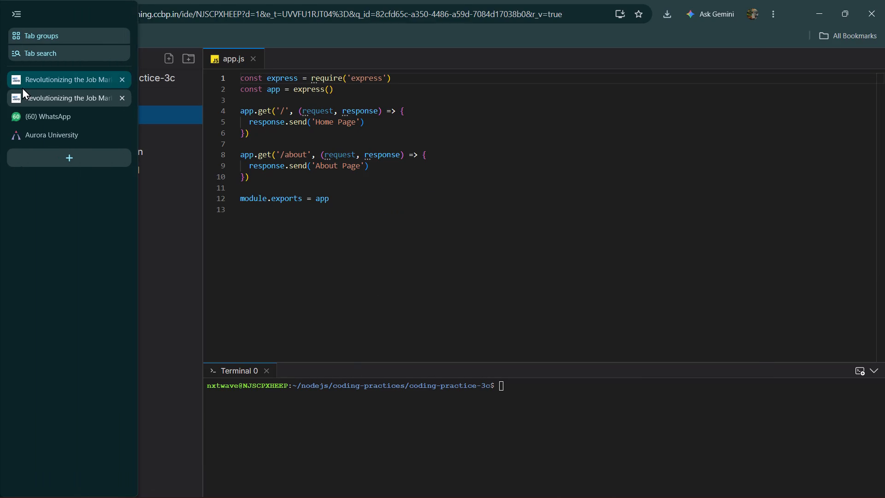
click(22, 87)
click(828, 326)
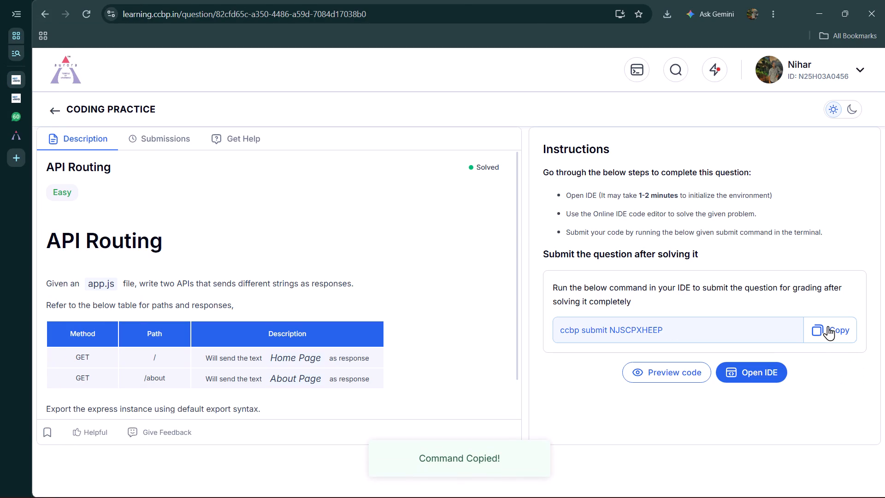
click(12, 100)
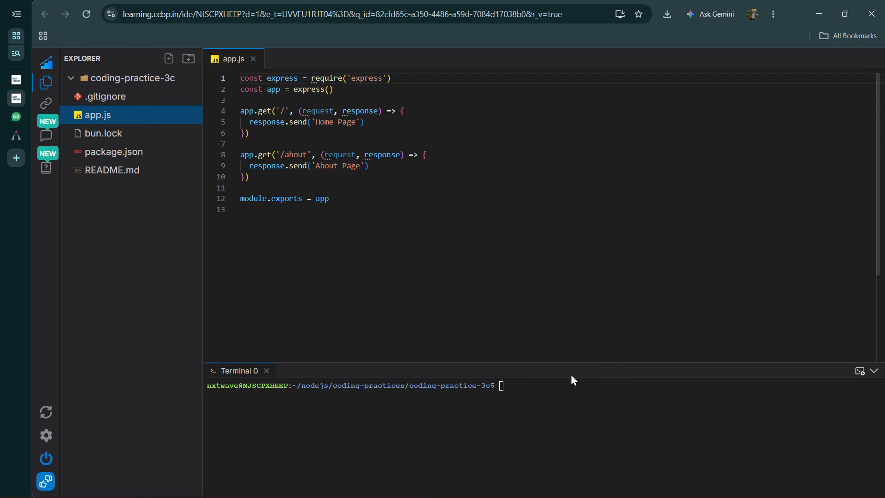
click(523, 385)
key(ctrl+shift+v)
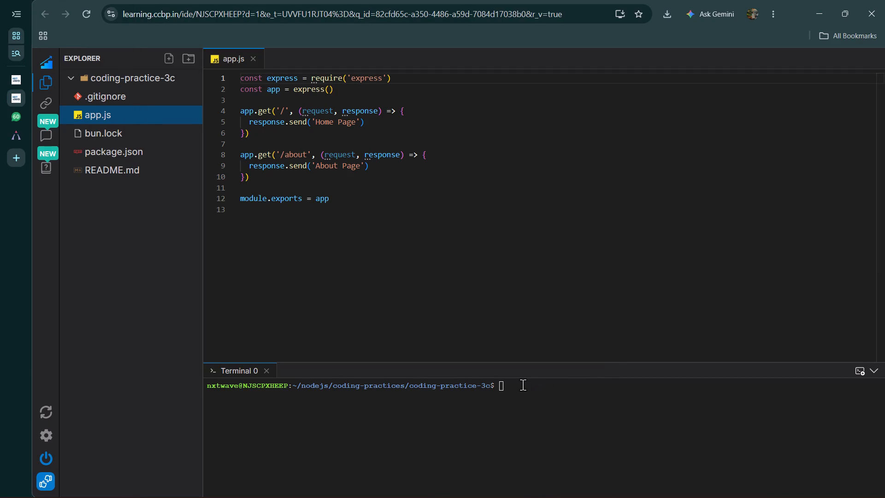
key(Return)
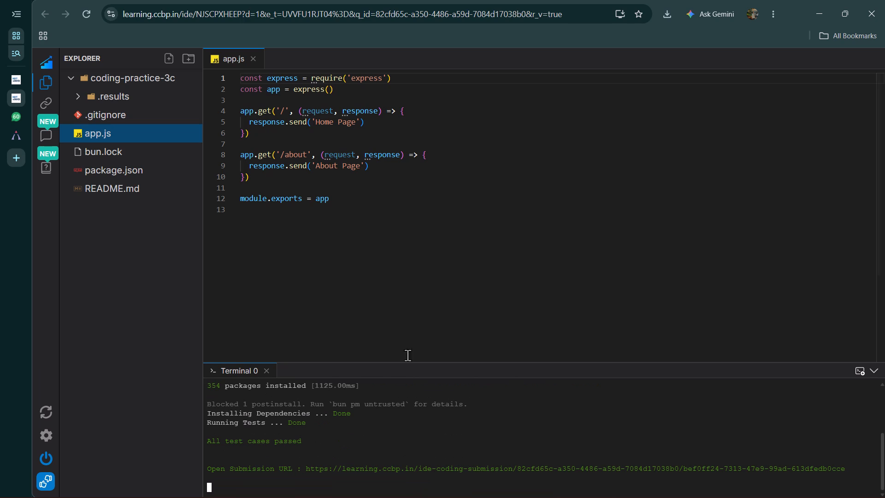
Open the submission URL from the terminal output and capture the whole API Routing submission details page as a screenshot.
click(398, 472)
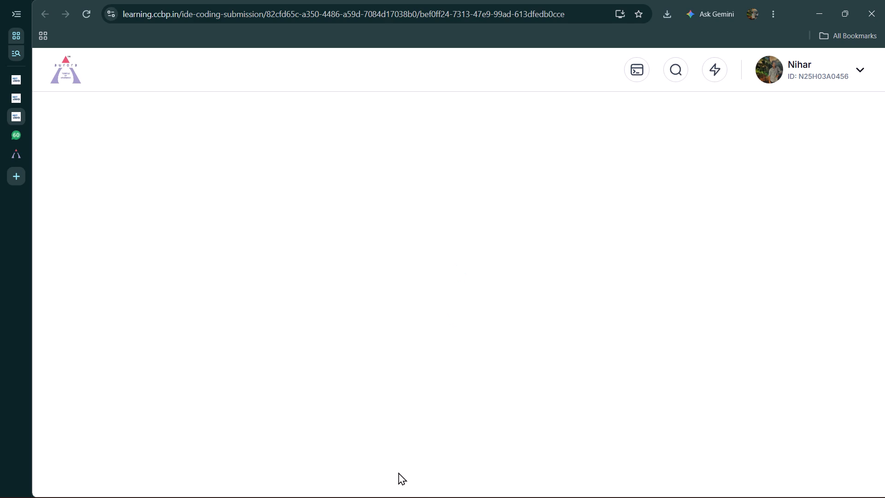
key(Print)
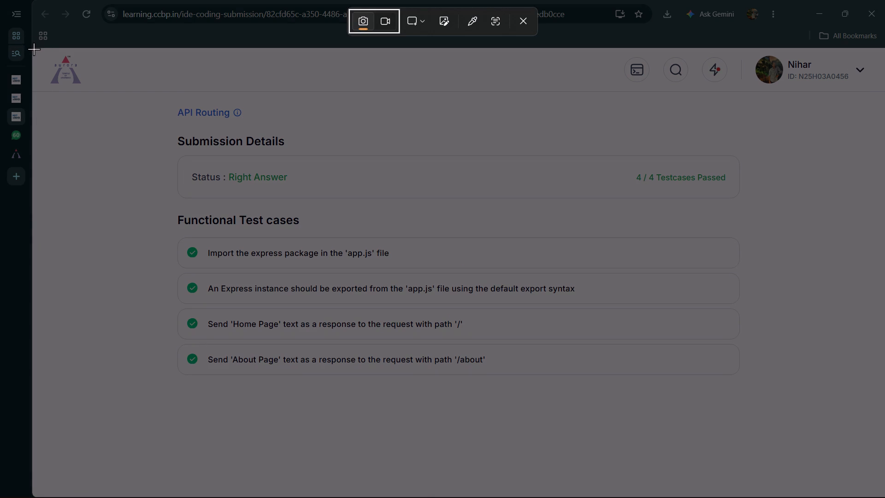
drag(32, 49, 746, 474)
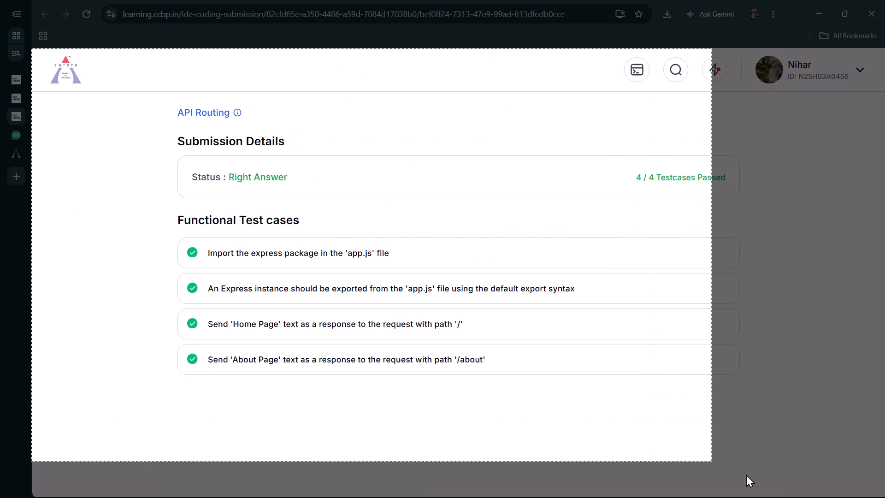
drag(746, 474, 884, 497)
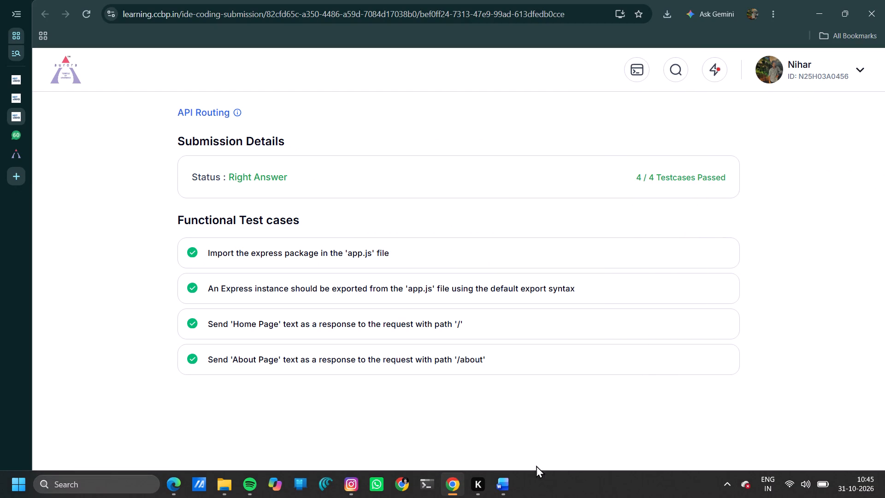
In Word, replace the old API Routing submission details screenshot above heading 4, Gadgets Page, with the captured one.
click(507, 483)
scroll(474, 356, down, 1)
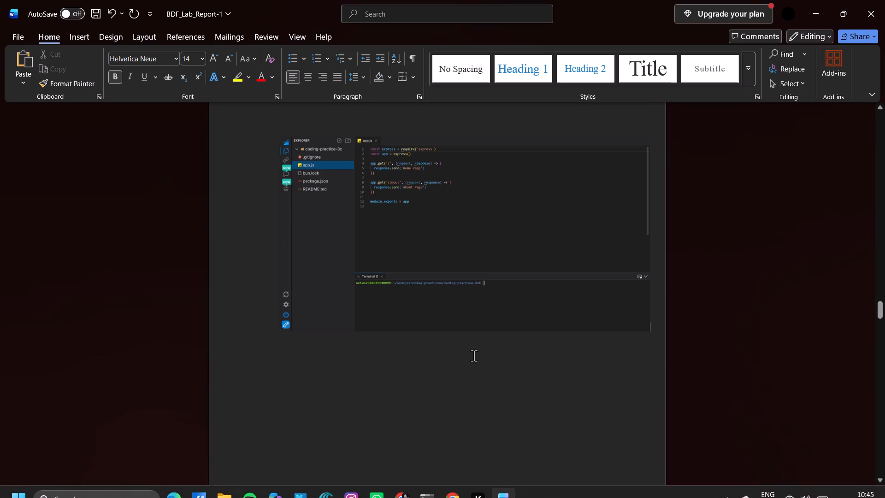
scroll(474, 356, down, 5)
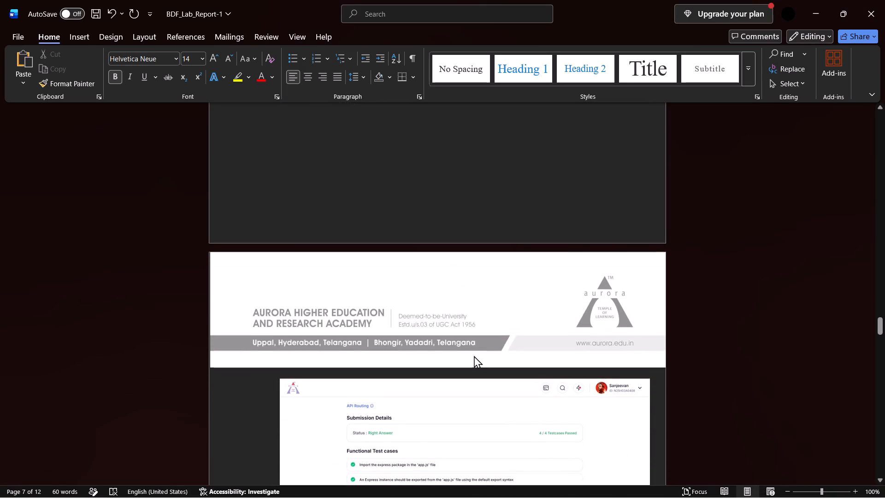
scroll(474, 356, down, 2)
click(458, 336)
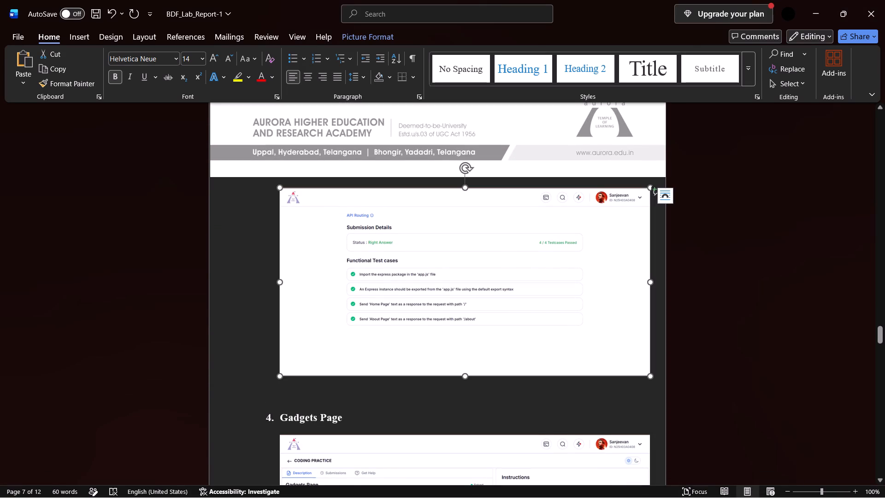
key(Delete)
key(ctrl+v)
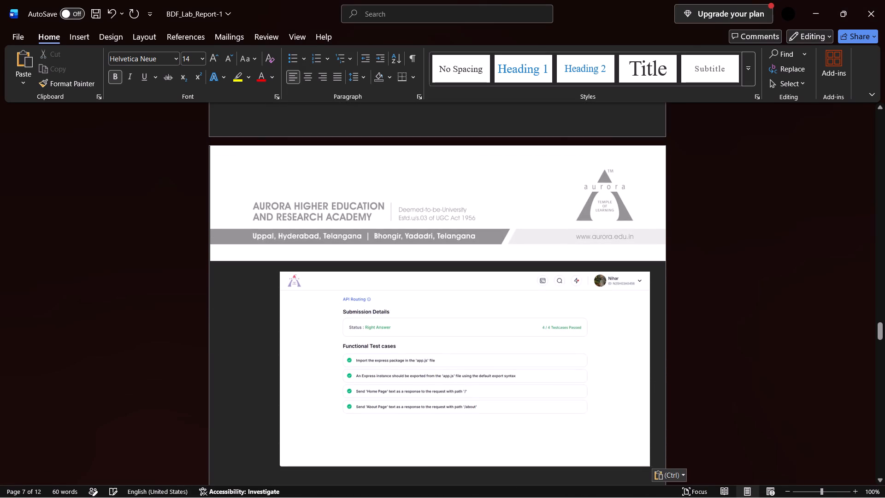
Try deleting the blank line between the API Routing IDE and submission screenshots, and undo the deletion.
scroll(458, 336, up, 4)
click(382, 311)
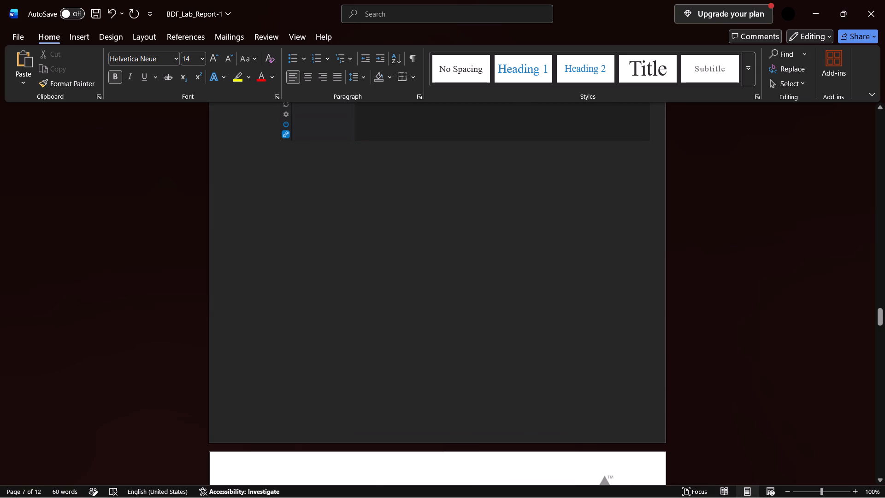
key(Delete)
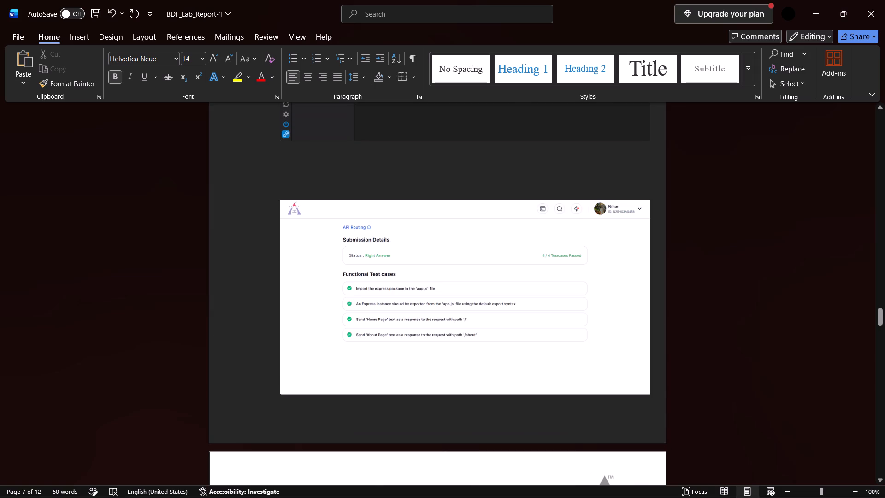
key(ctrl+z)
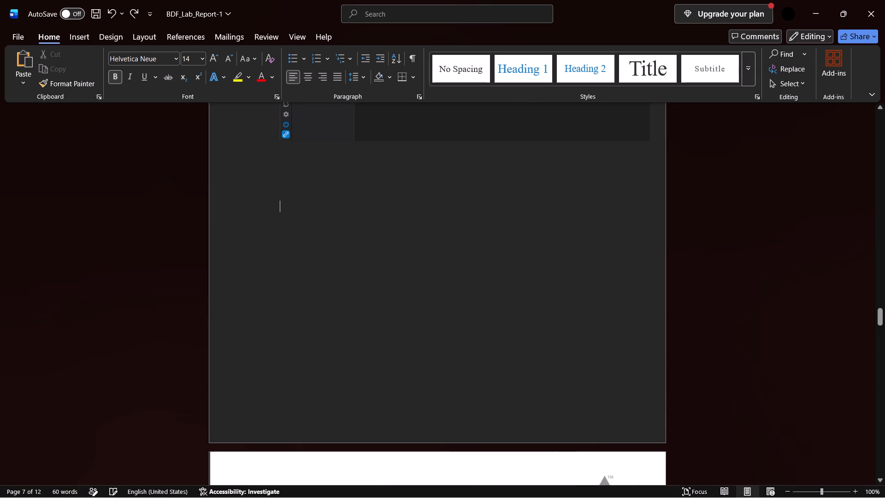
Delete the extra blank lines between the API Routing IDE screenshot and the submission details screenshot.
key(BackSpace)
key(BackSpace)
key(BackSpace)
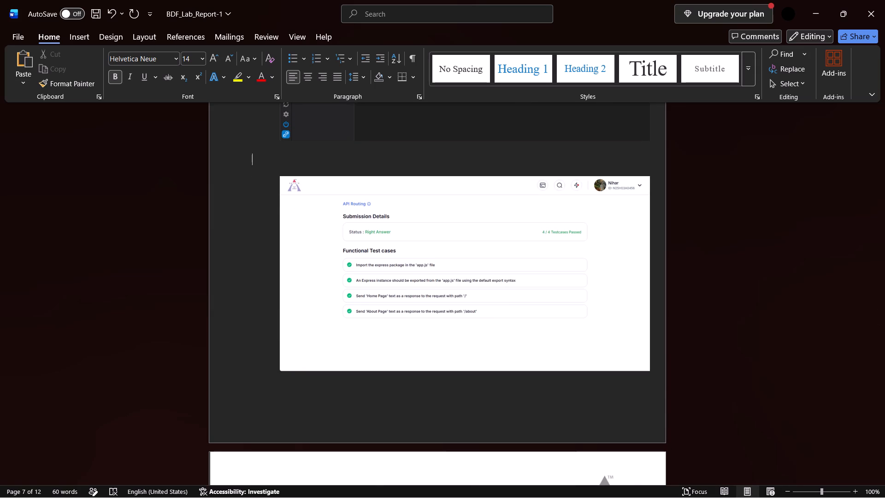
Review the API Routing section's screenshots and spacing, from the submission details back up to heading 3.
scroll(382, 311, up, 3)
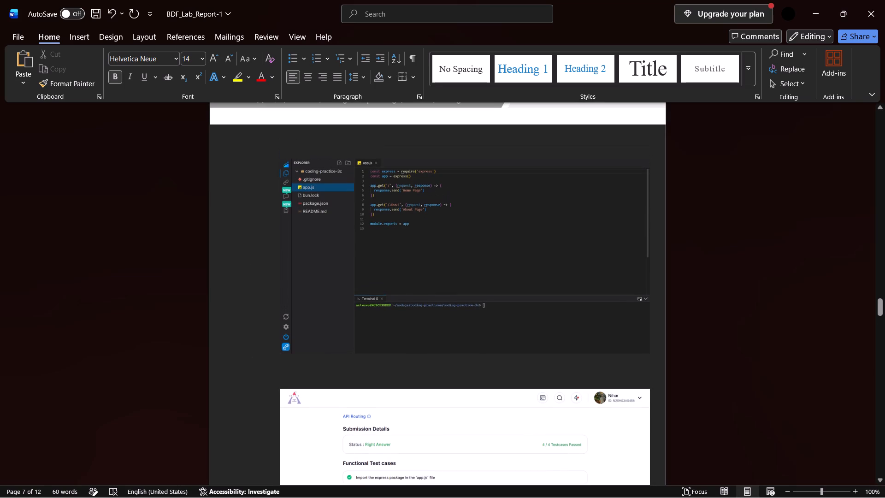
scroll(382, 311, down, 9)
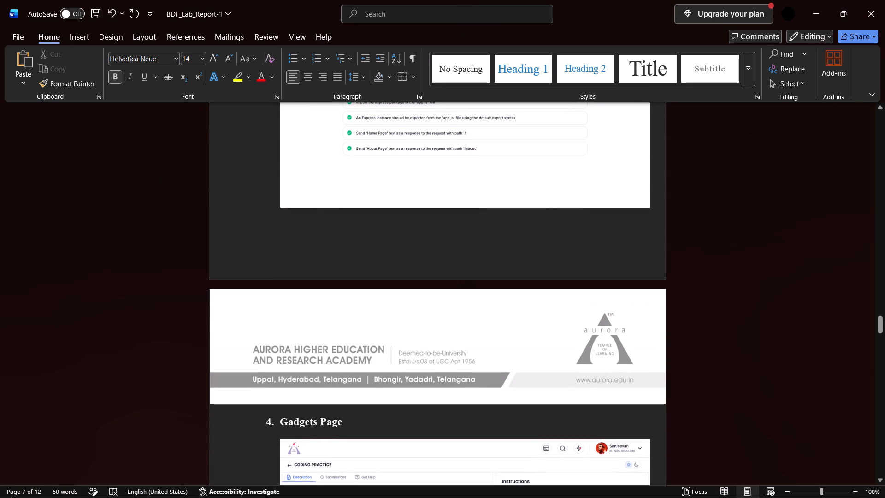
scroll(382, 311, up, 3)
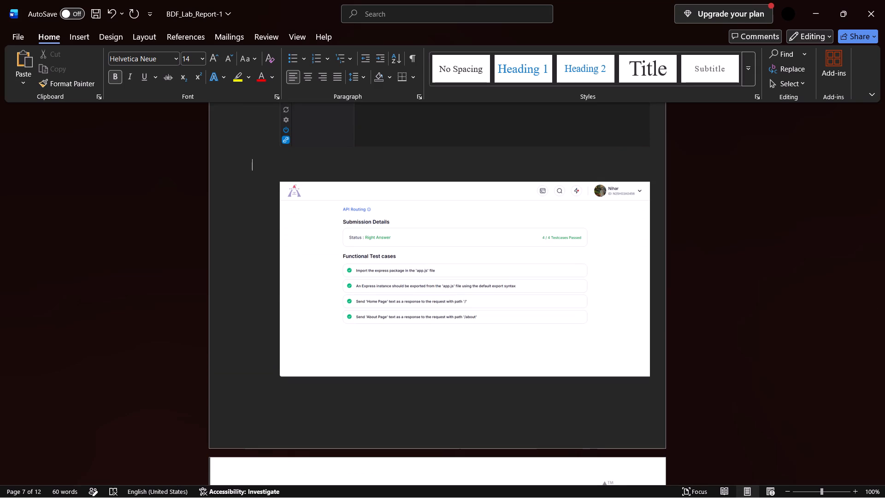
scroll(382, 311, up, 1)
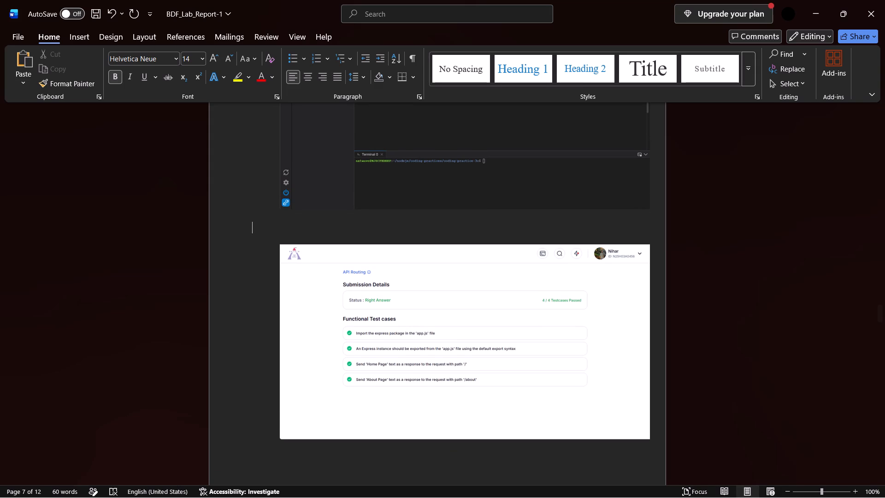
scroll(382, 311, up, 3)
scroll(382, 311, down, 1)
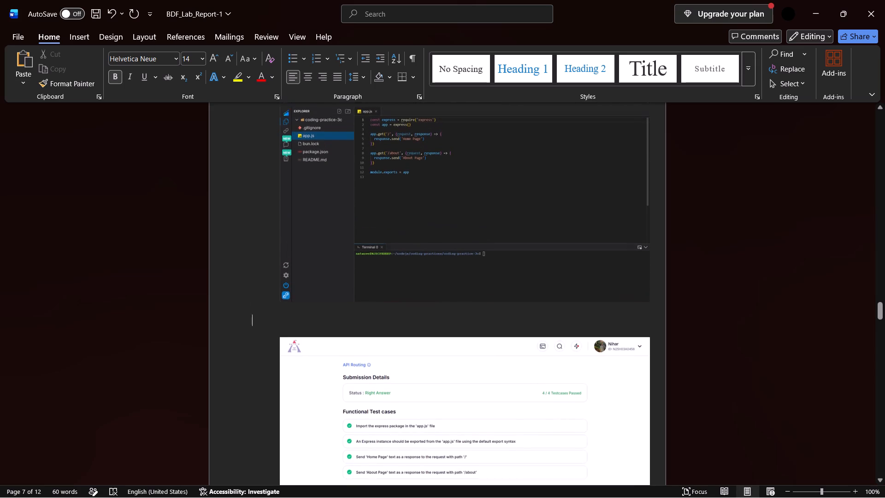
scroll(382, 311, down, 1)
scroll(382, 311, up, 3)
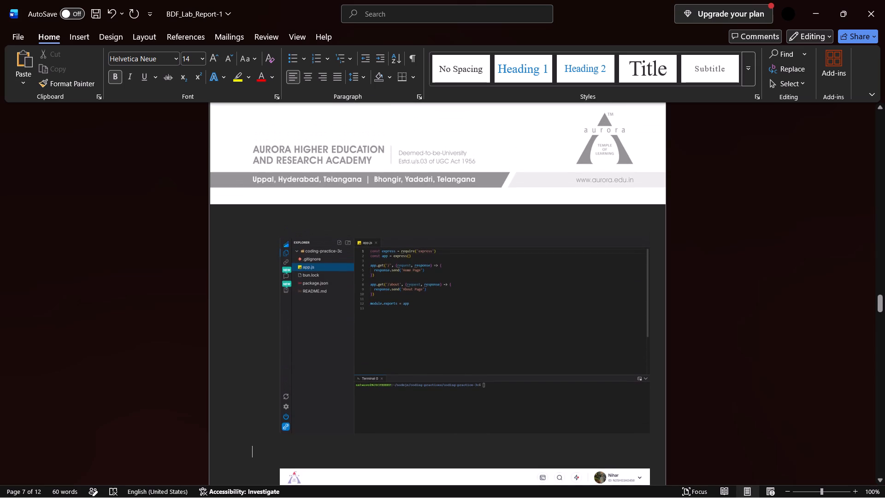
scroll(382, 311, up, 1)
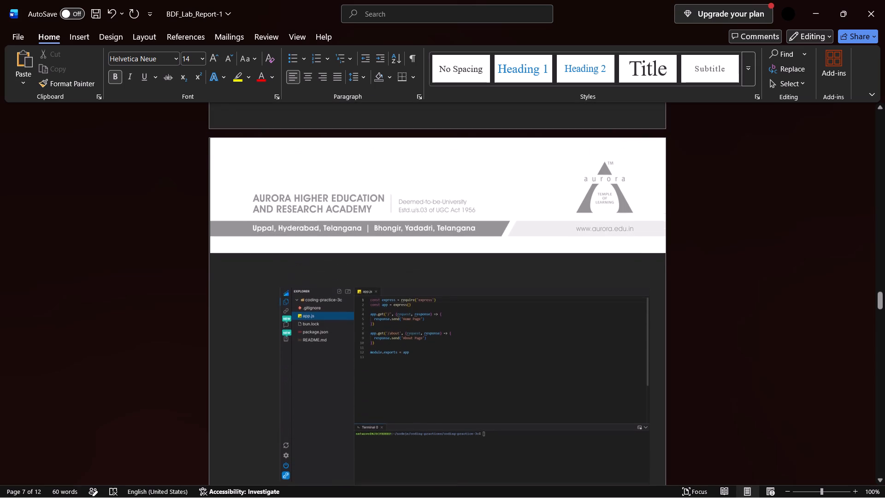
scroll(382, 311, up, 3)
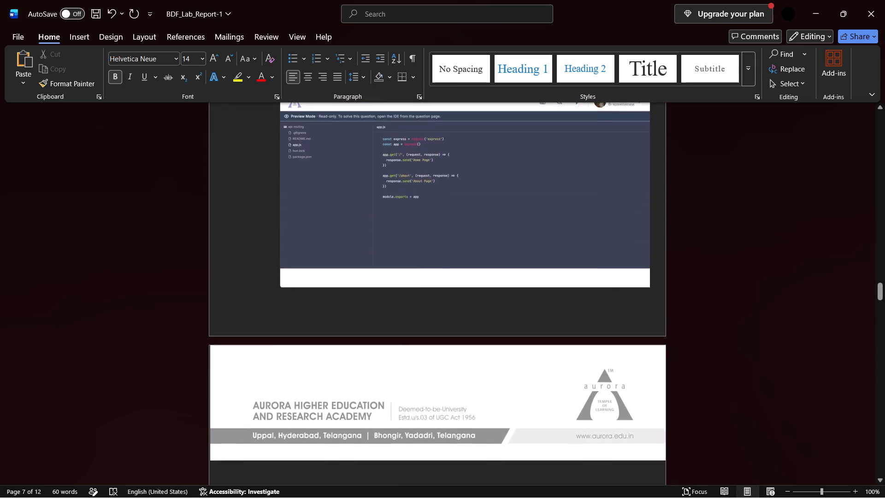
scroll(382, 311, up, 2)
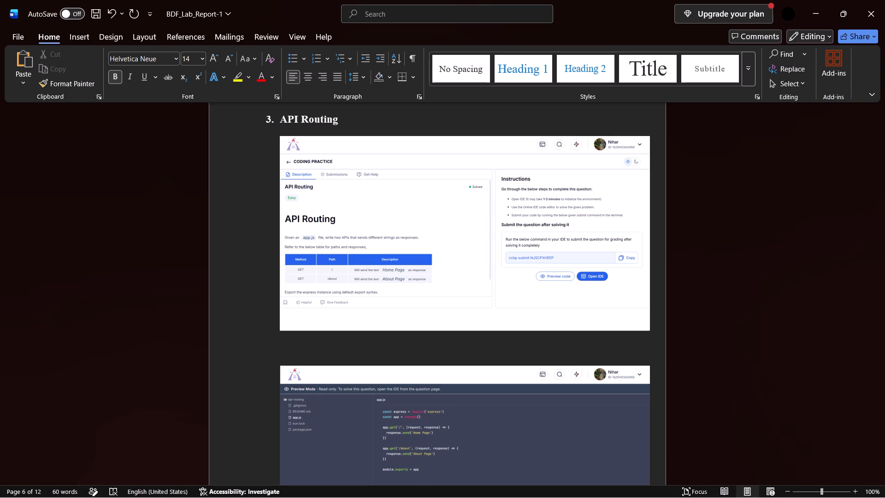
Review the report's screenshots and spacing from heading 3, API Routing, down to the Gadgets Page description and code screenshots.
scroll(382, 311, right, 1)
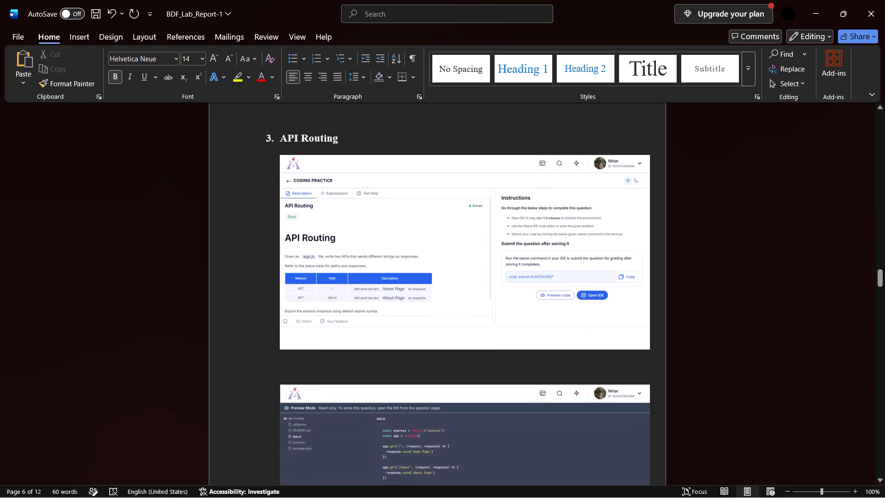
scroll(382, 311, down, 3)
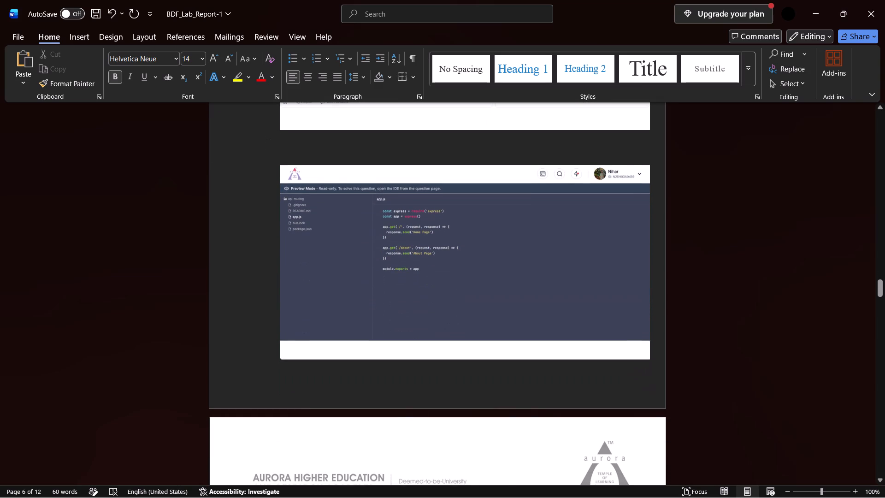
scroll(382, 311, down, 1)
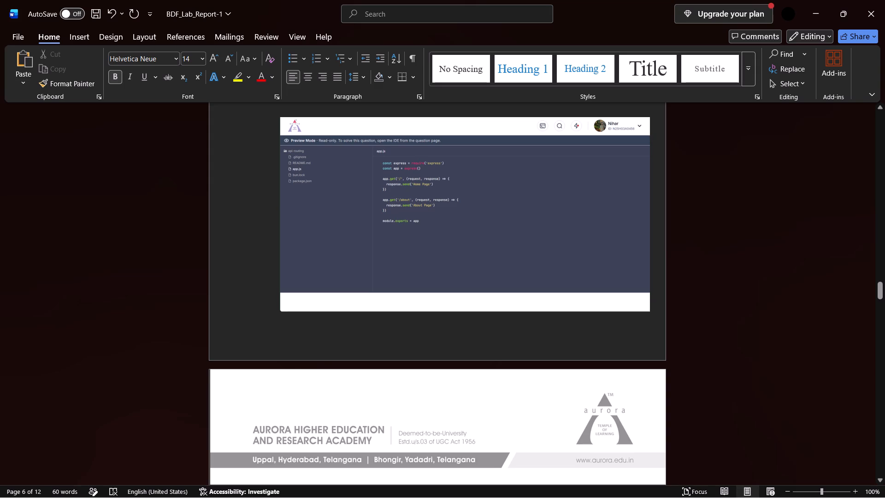
scroll(382, 311, up, 9)
scroll(382, 311, down, 1)
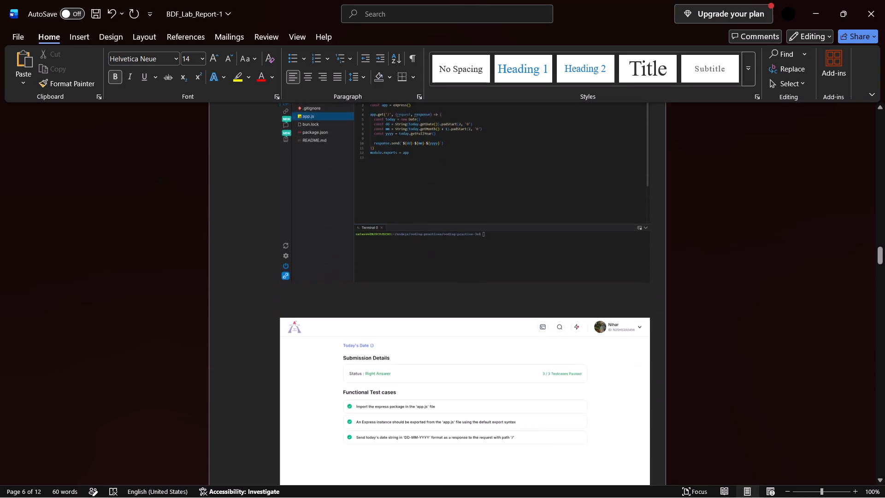
scroll(382, 311, down, 4)
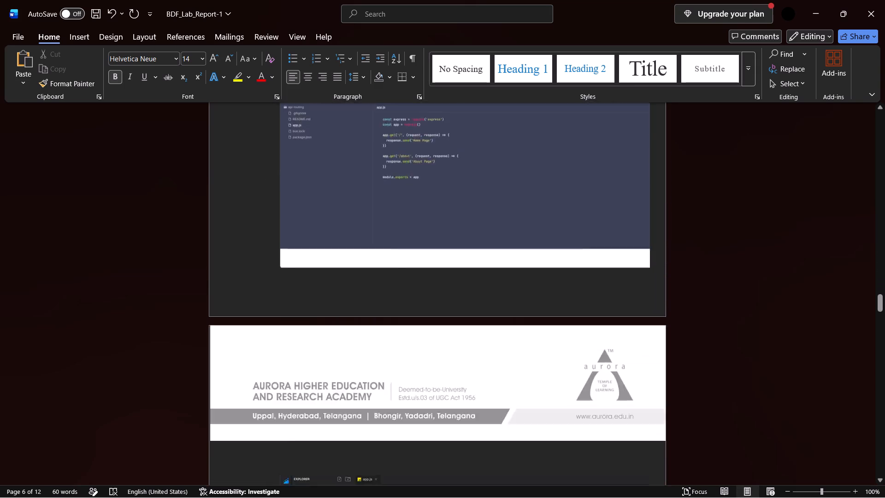
scroll(382, 311, down, 1)
scroll(382, 311, up, 1)
scroll(382, 311, down, 1)
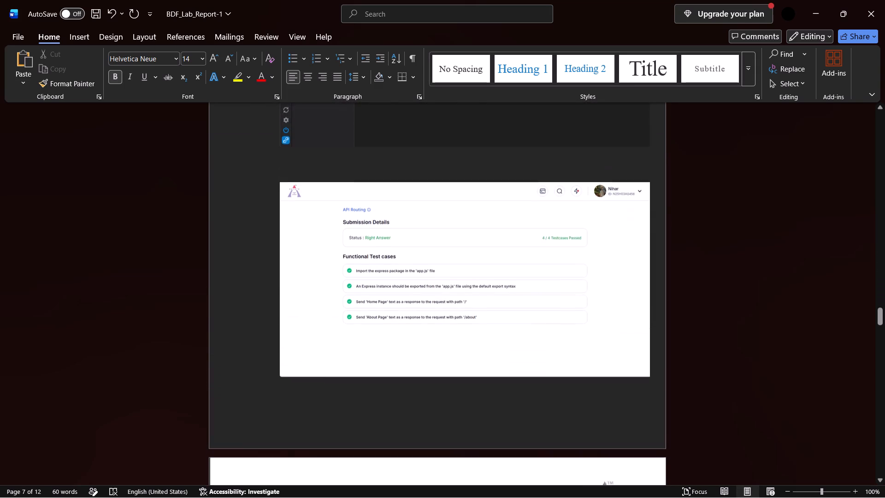
scroll(382, 311, down, 5)
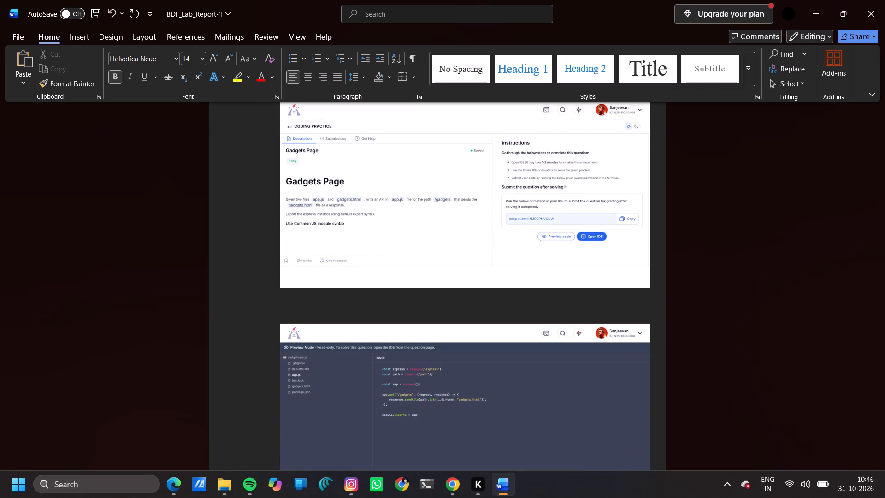
Switch to Chrome and close the tab with the API Routing submission details.
click(456, 491)
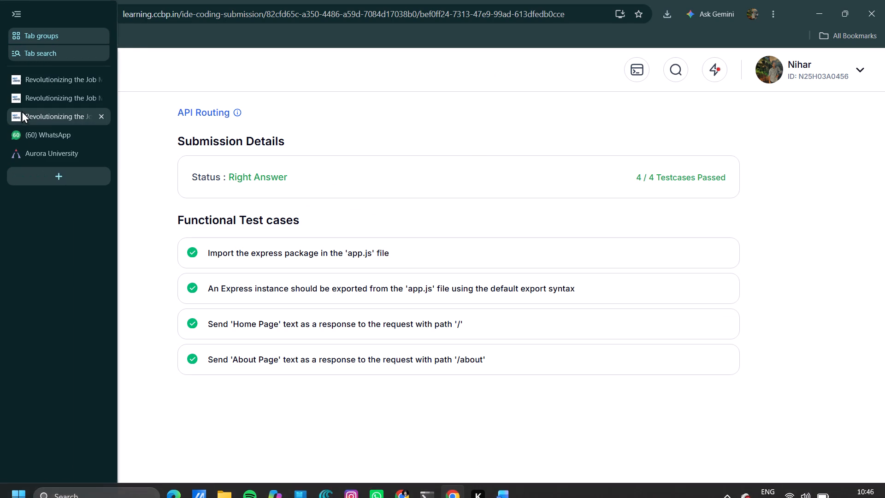
click(121, 113)
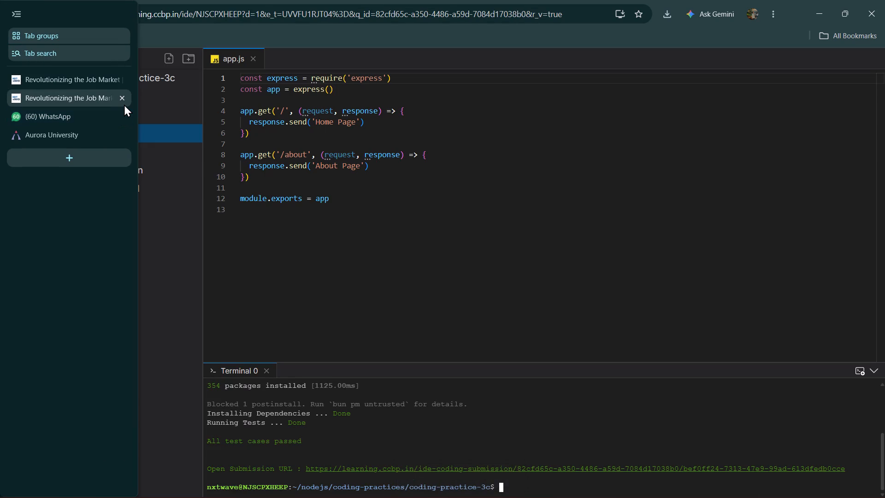
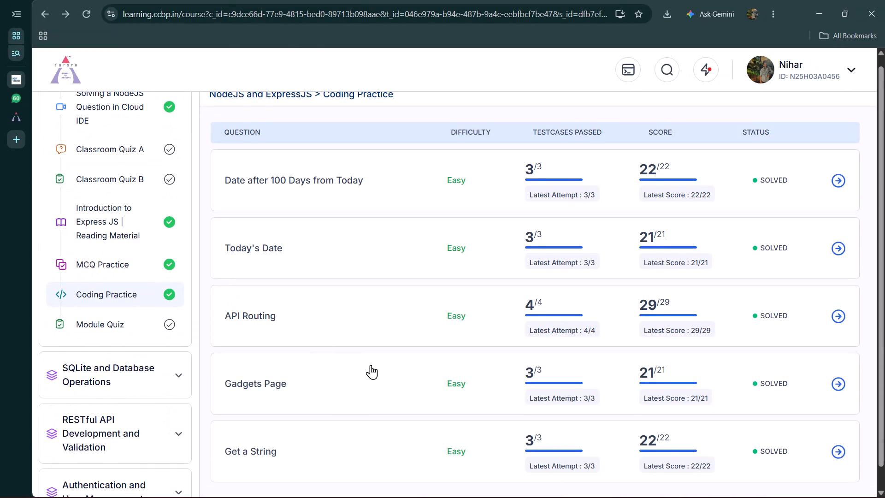
In Chrome, open the Gadgets Page coding practice question and start a screen capture of its description page.
click(371, 365)
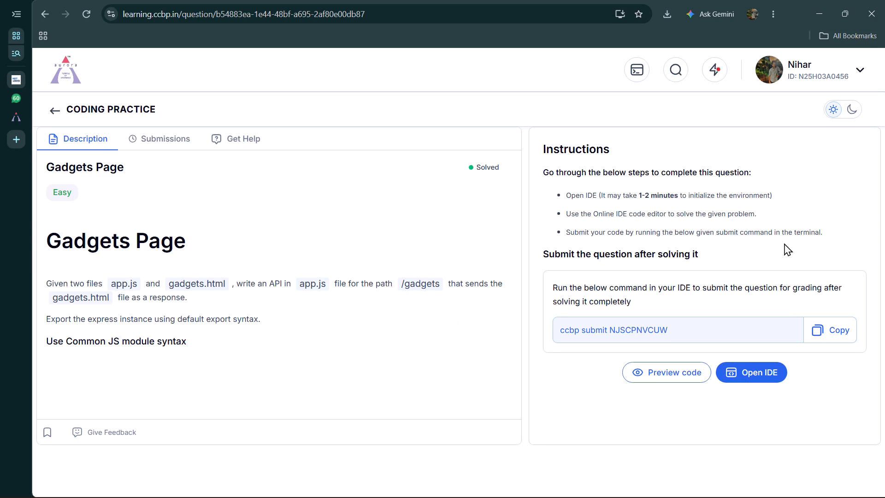
key(Print)
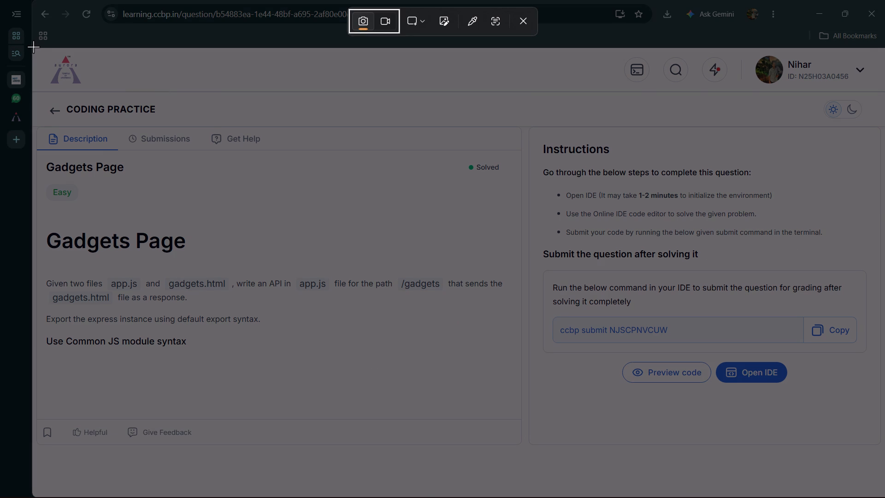
Capture a screenshot of the Gadgets Page question page, from the site header to the bottom of the page.
drag(33, 47, 884, 497)
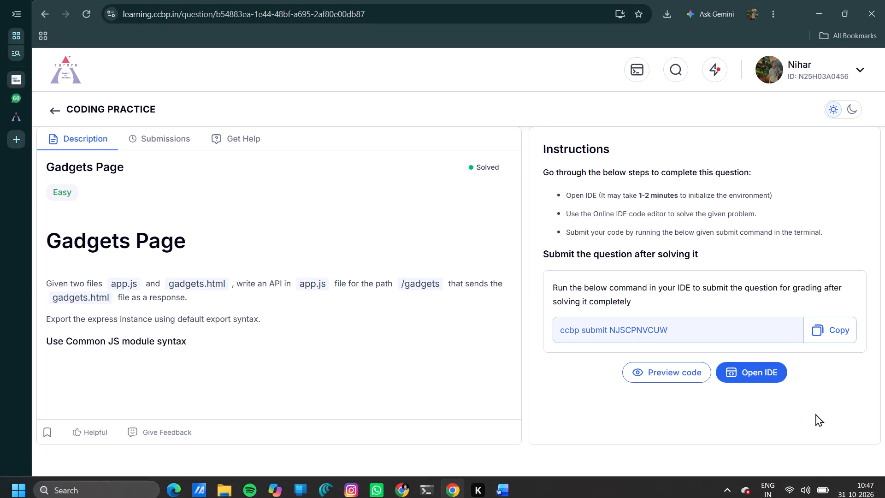
Open the online IDE for the Gadgets Page question.
click(766, 374)
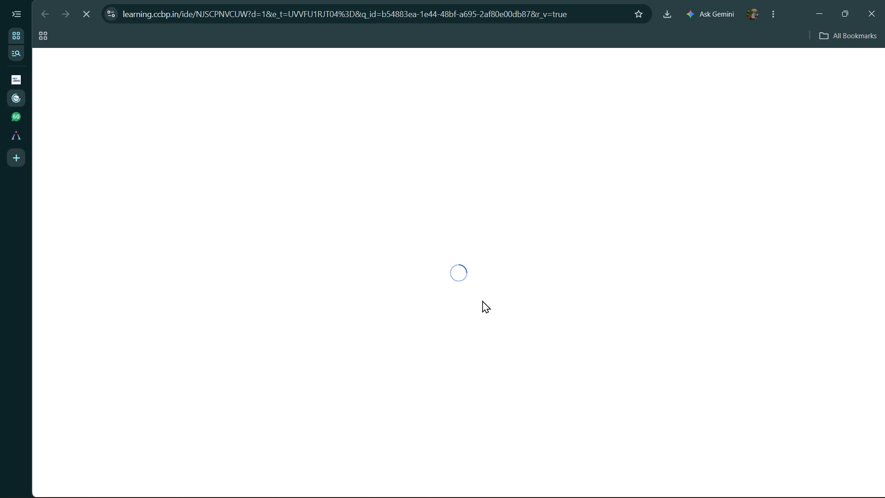
In Word, replace the old Gadgets Page question screenshot under heading 4 with the captured one and check its placement.
click(508, 482)
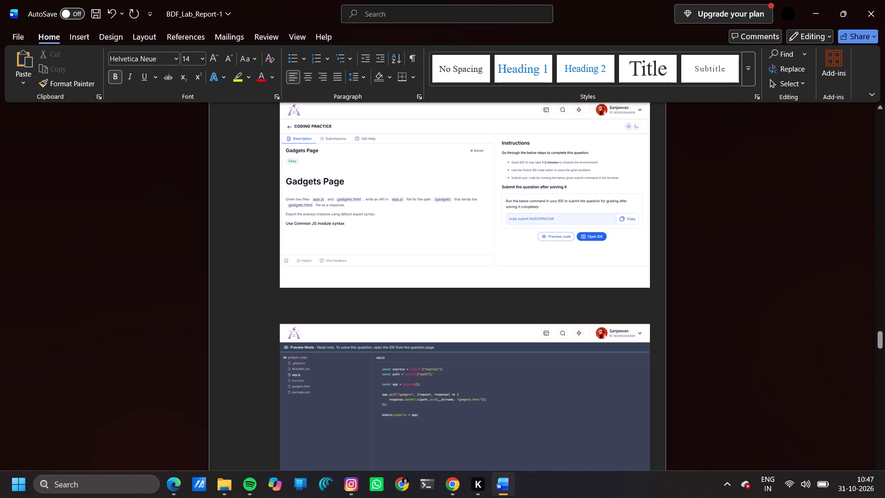
click(512, 260)
key(Delete)
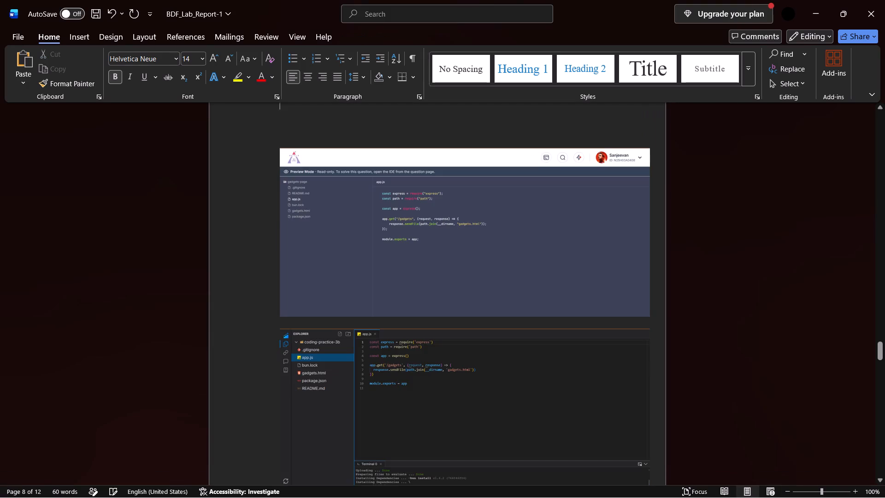
key(ctrl+v)
scroll(512, 260, up, 1)
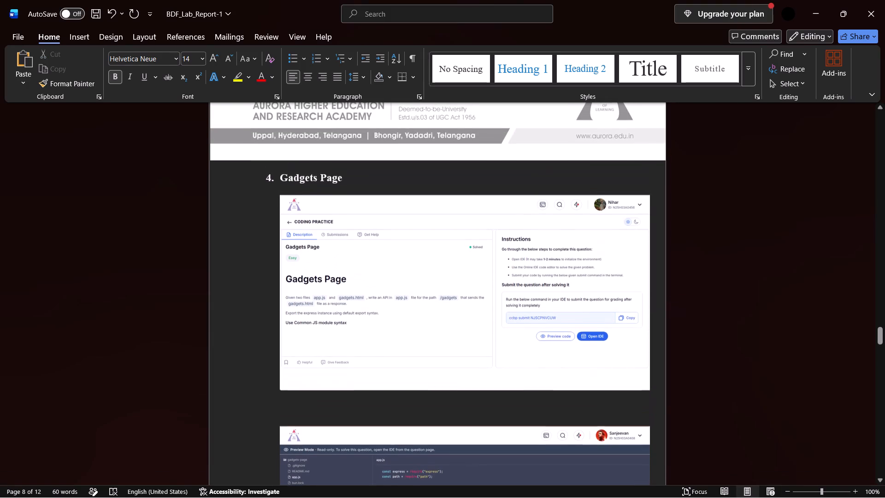
scroll(512, 260, up, 1)
scroll(512, 260, down, 2)
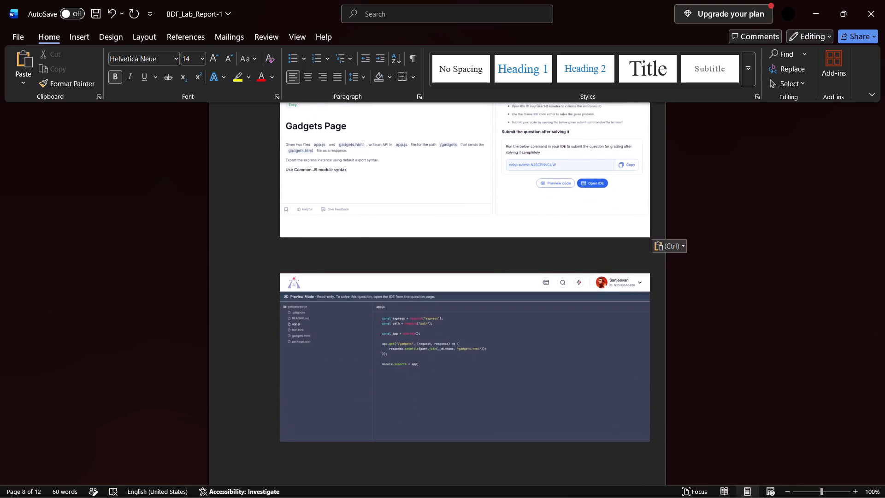
Back in Chrome, close the IDE session active in another window so the Gadgets Page workspace starts here.
click(442, 478)
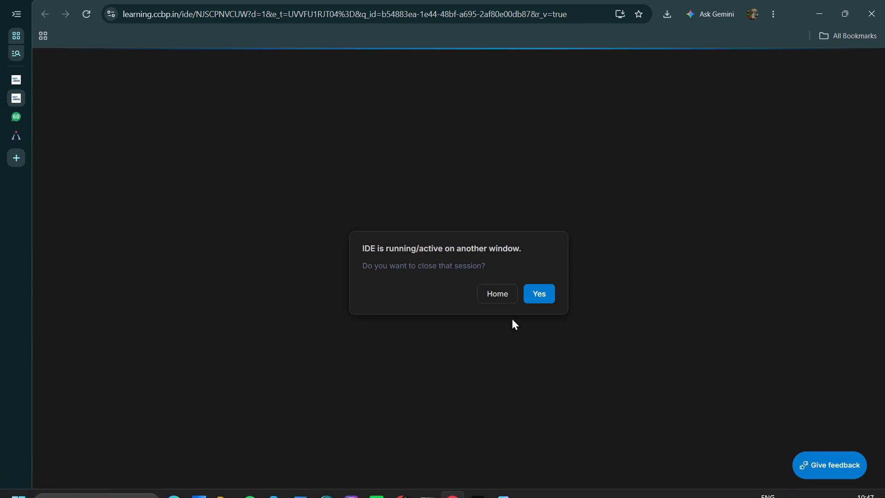
click(537, 289)
click(537, 289)
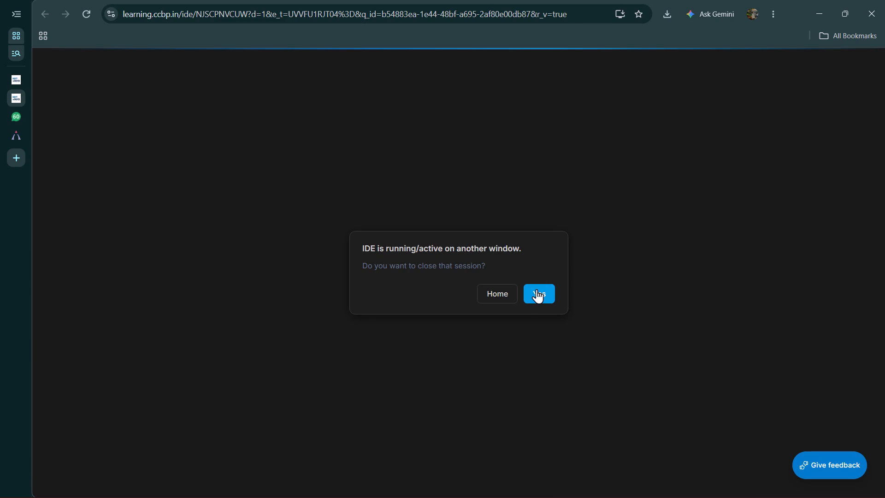
click(538, 299)
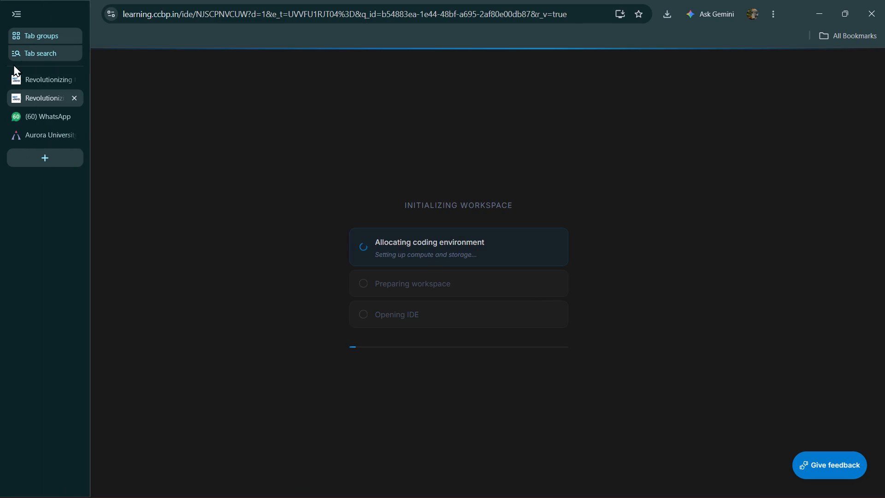
Open the read-only code preview of the Gadgets Page question and capture a screenshot of the whole preview page.
click(25, 82)
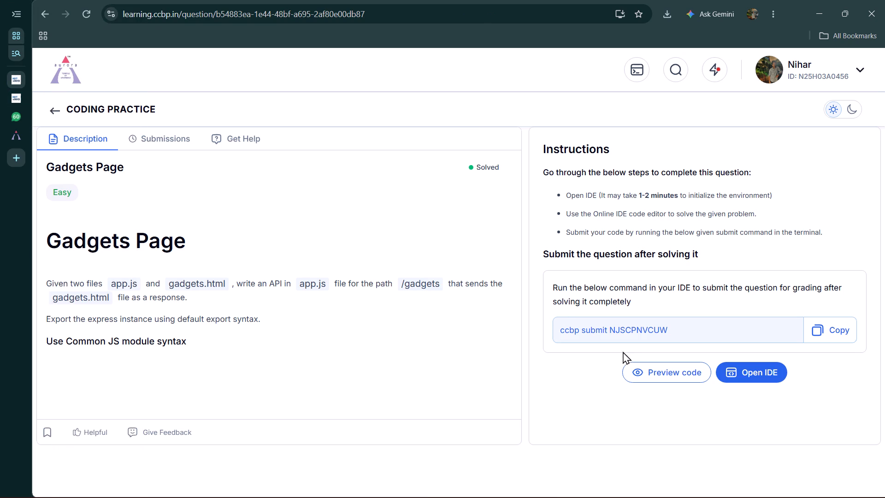
click(640, 374)
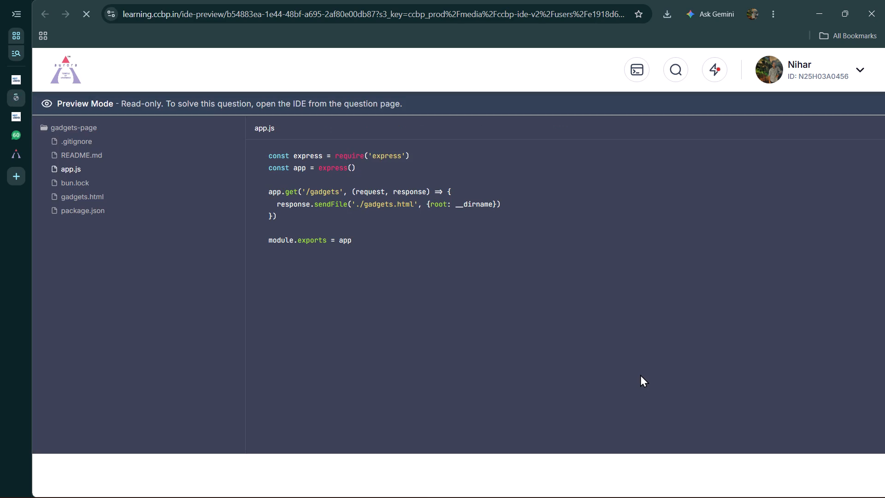
key(Print)
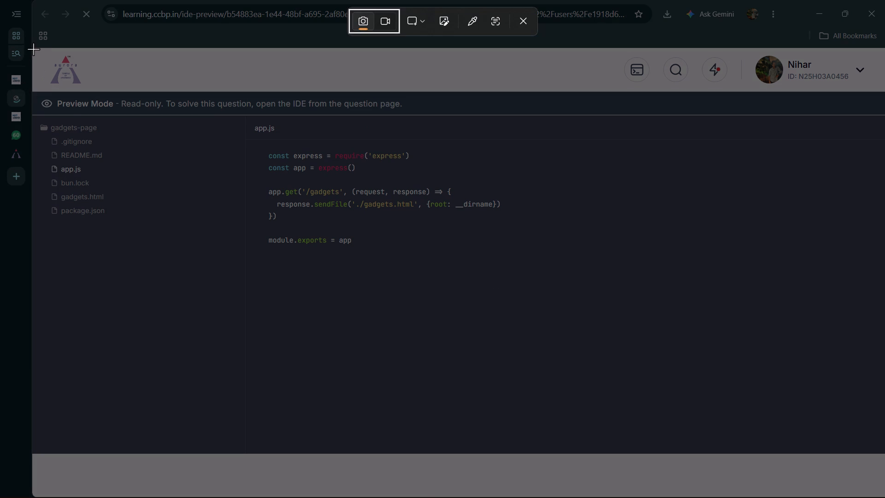
drag(34, 49, 724, 479)
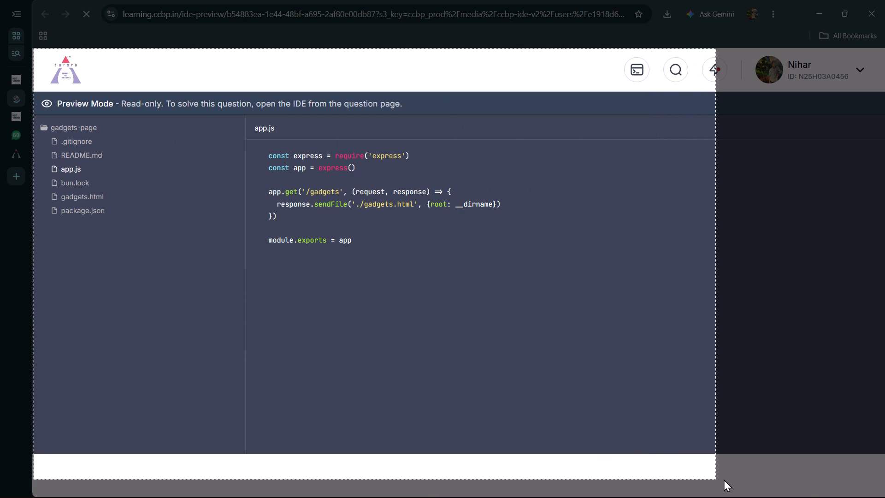
drag(724, 479, 884, 497)
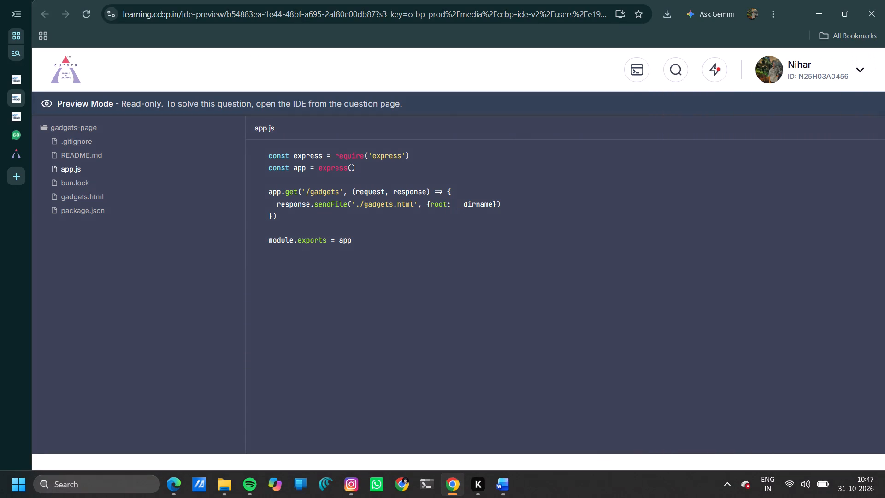
In Word, select the old Gadgets Page code preview screenshot below the question screenshot.
click(500, 483)
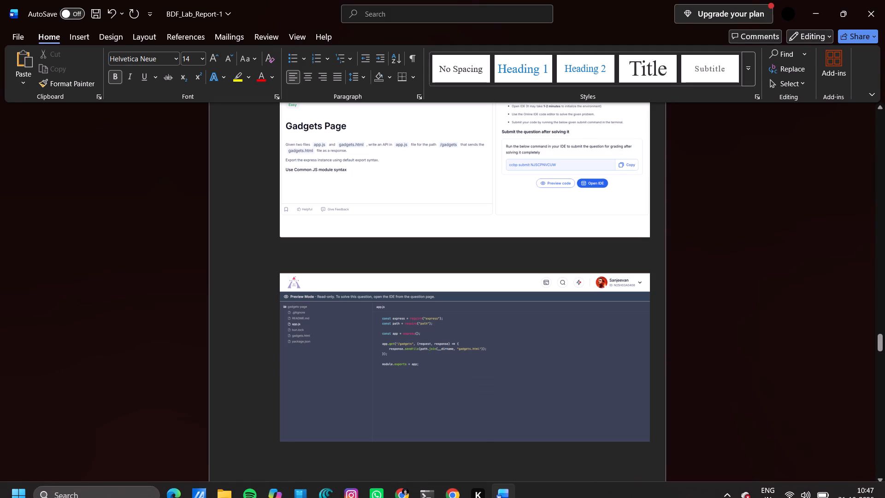
click(470, 363)
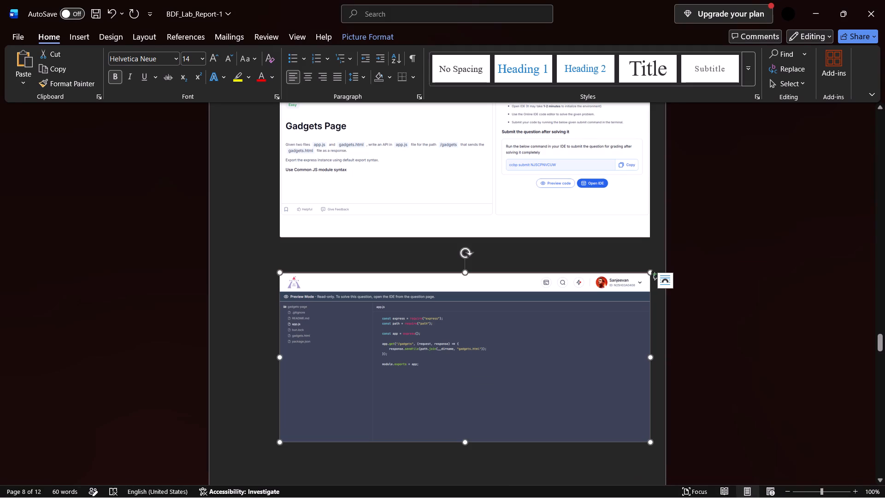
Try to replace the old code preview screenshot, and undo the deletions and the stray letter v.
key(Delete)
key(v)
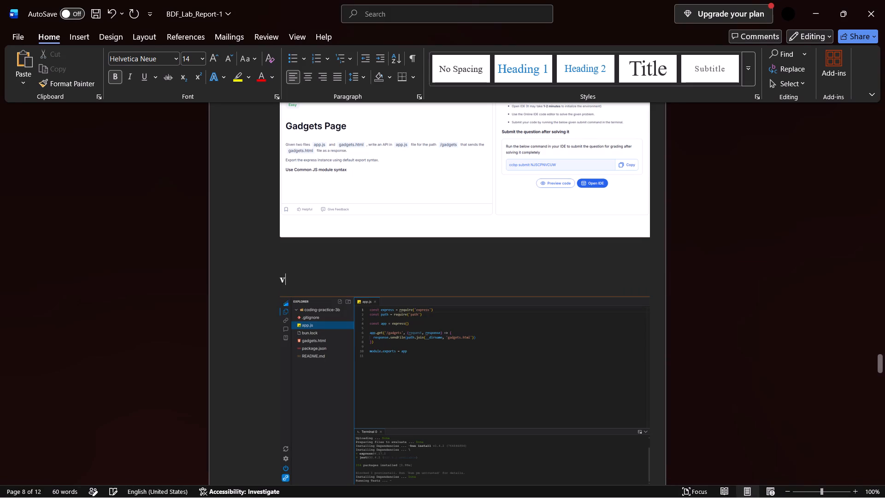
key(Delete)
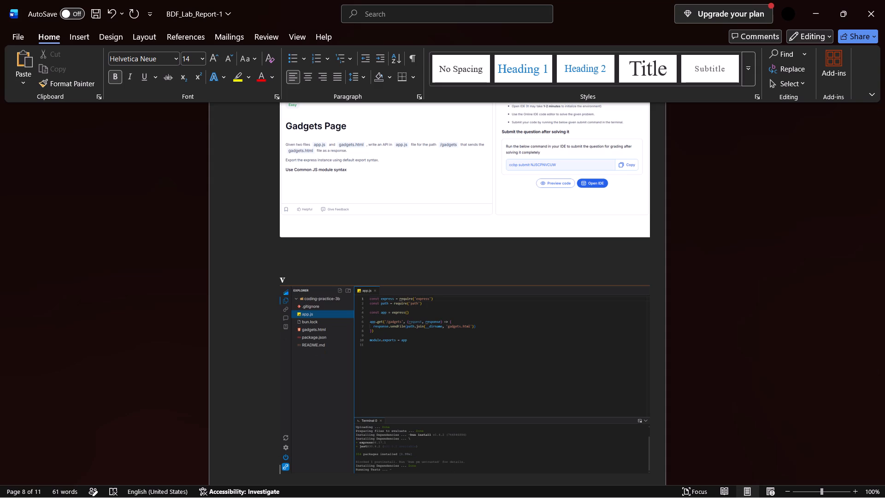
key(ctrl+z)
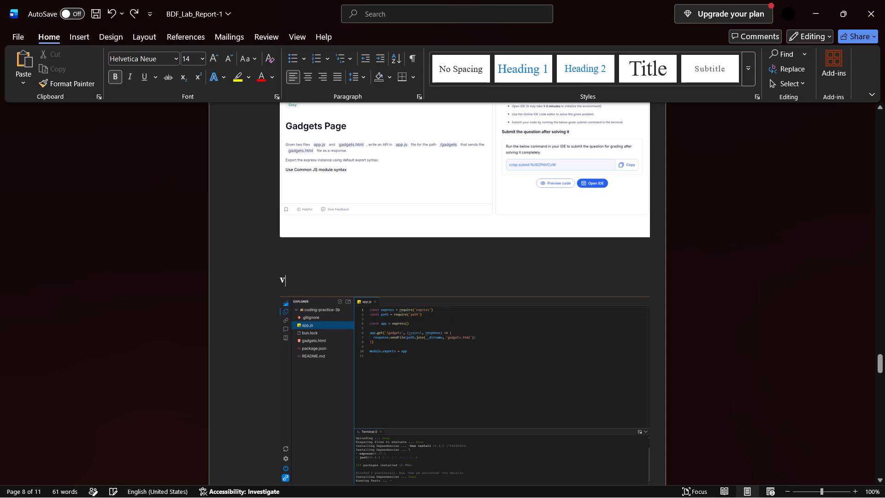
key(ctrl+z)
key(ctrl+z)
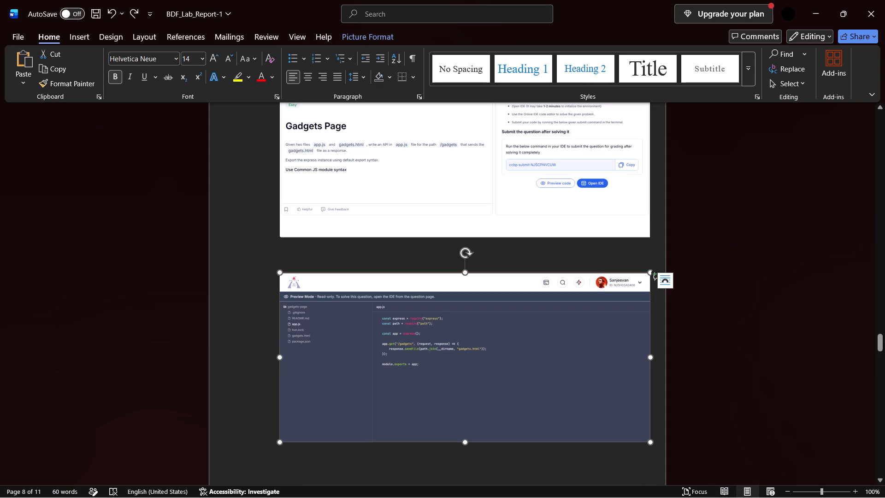
Replace the old Gadgets Page code preview screenshot with the captured one and check the section down to the IDE screenshot.
key(Delete)
key(ctrl+v)
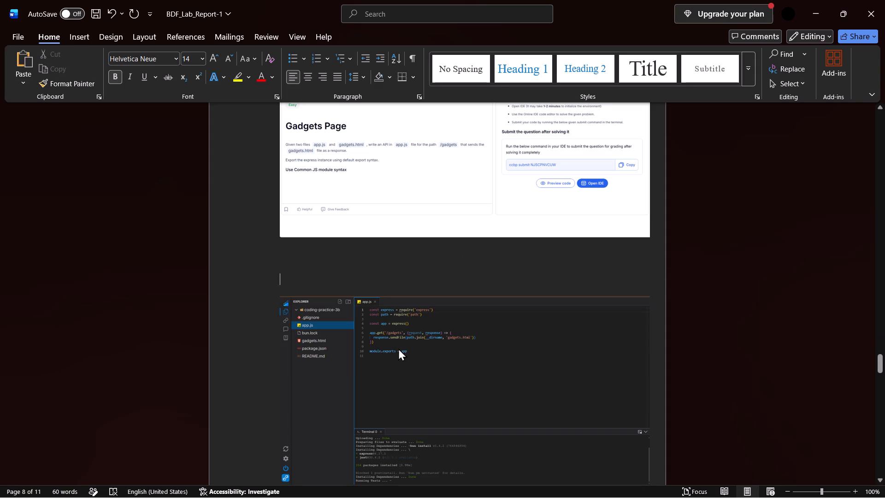
scroll(398, 348, up, 2)
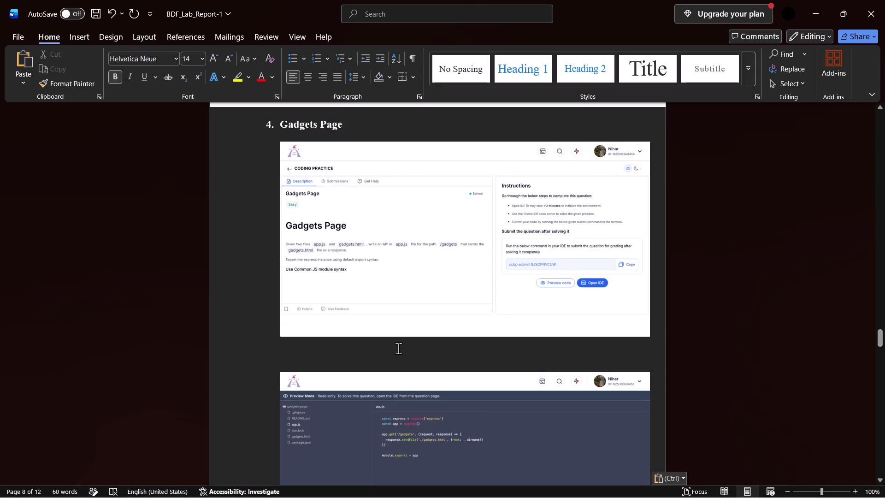
scroll(398, 348, down, 2)
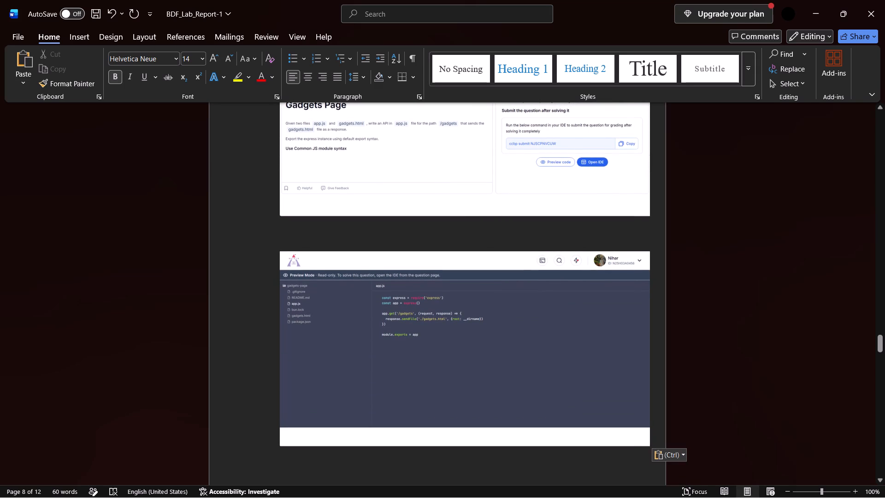
scroll(398, 348, down, 7)
scroll(398, 348, up, 3)
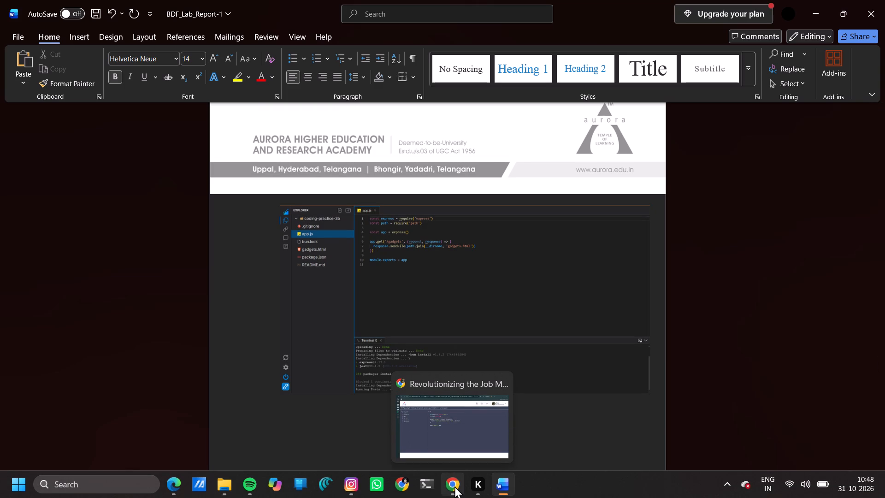
Back in Chrome, copy the submit command from the Gadgets Page question's instructions.
click(454, 486)
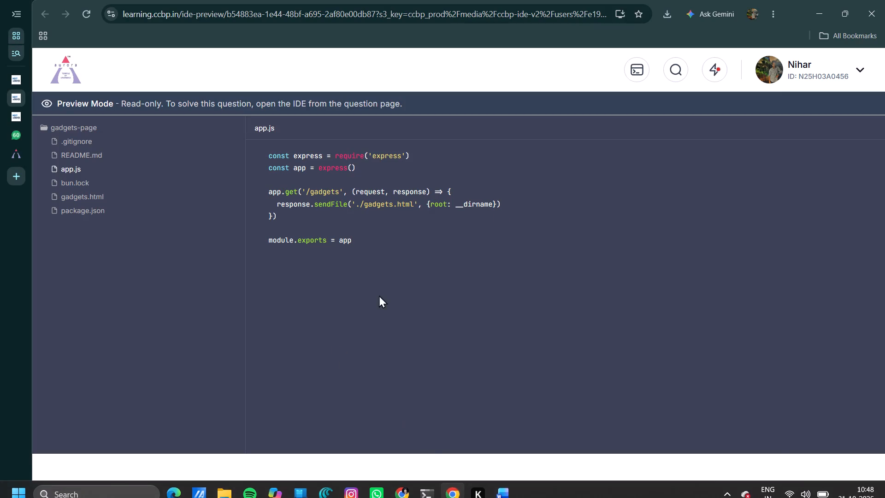
click(13, 77)
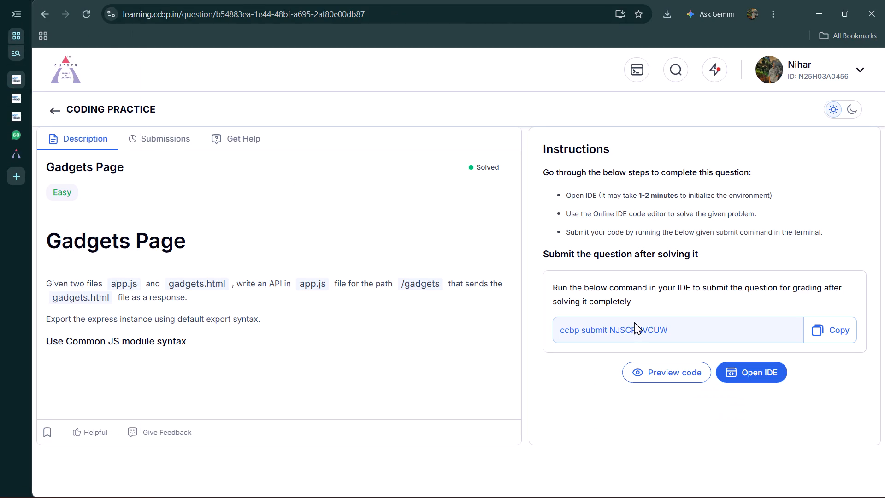
click(808, 333)
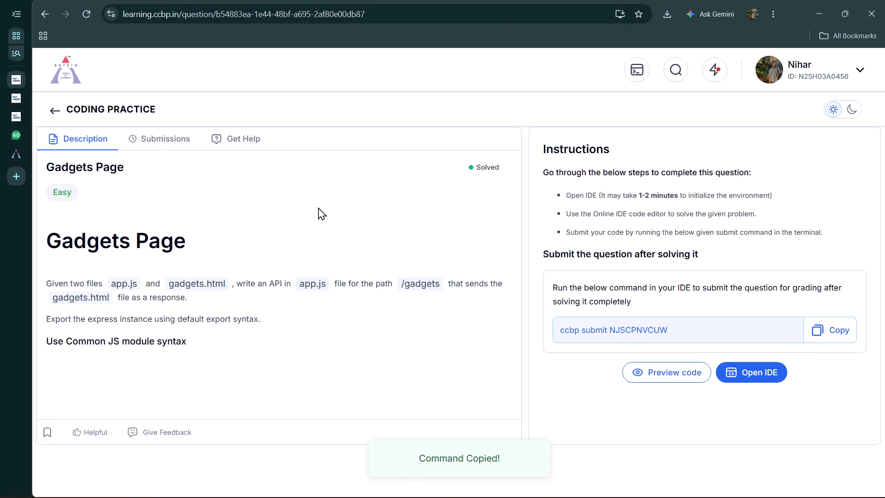
Close the code preview page and open app.js from the coding-practice-3b folder in the IDE.
click(13, 98)
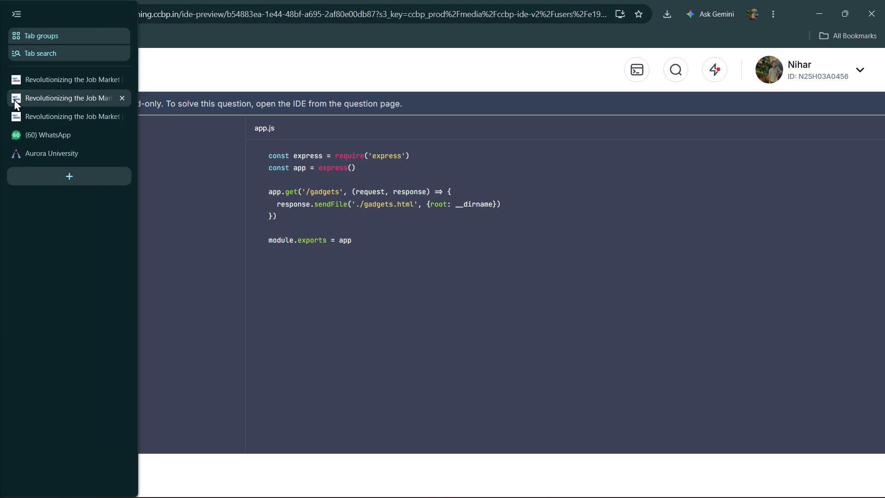
click(122, 97)
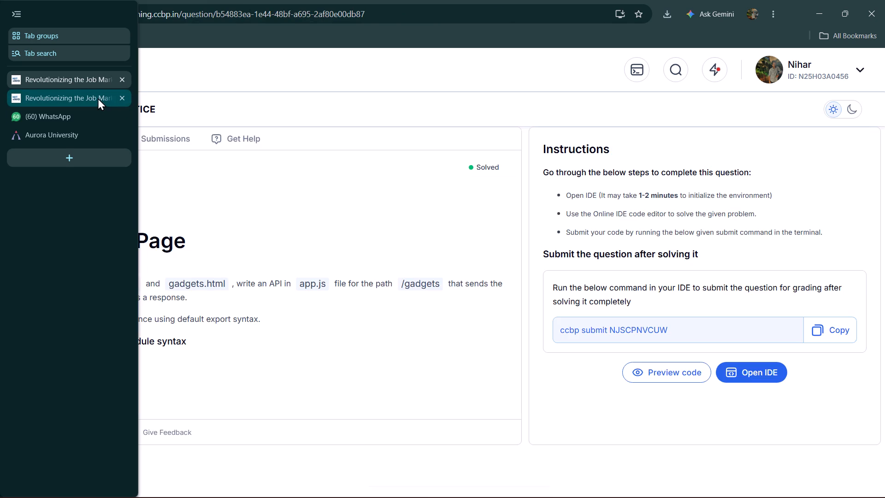
click(98, 98)
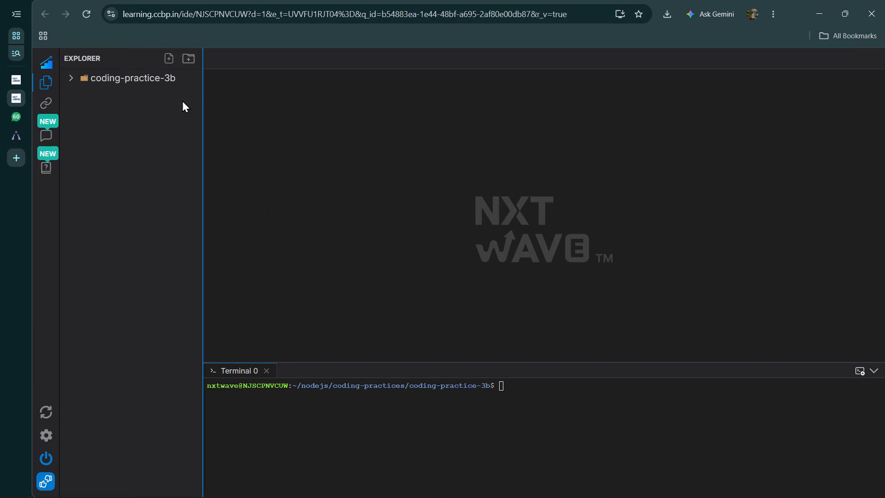
click(169, 80)
click(131, 116)
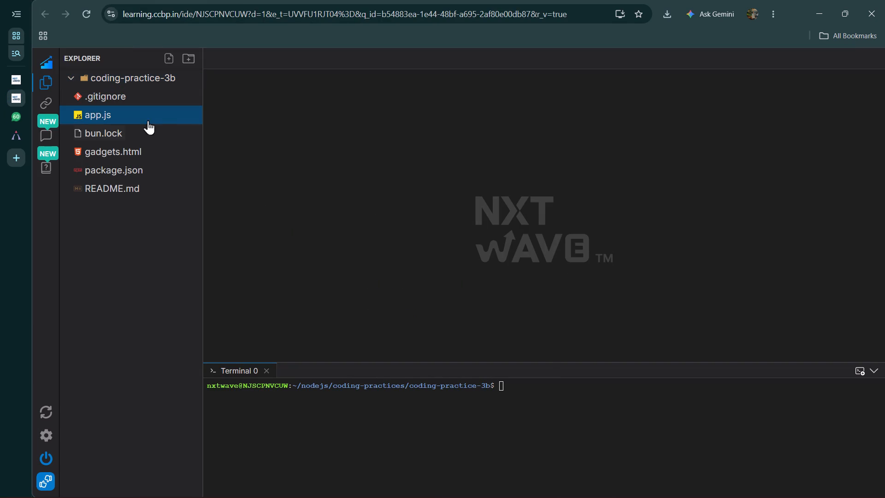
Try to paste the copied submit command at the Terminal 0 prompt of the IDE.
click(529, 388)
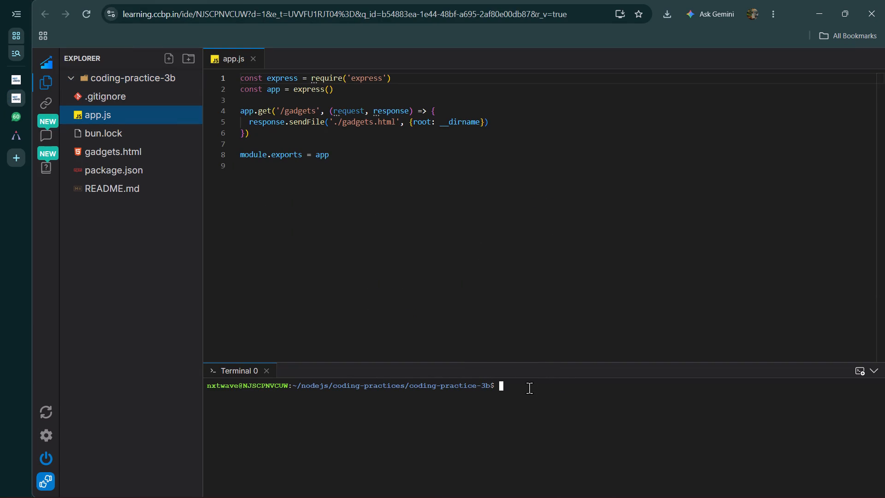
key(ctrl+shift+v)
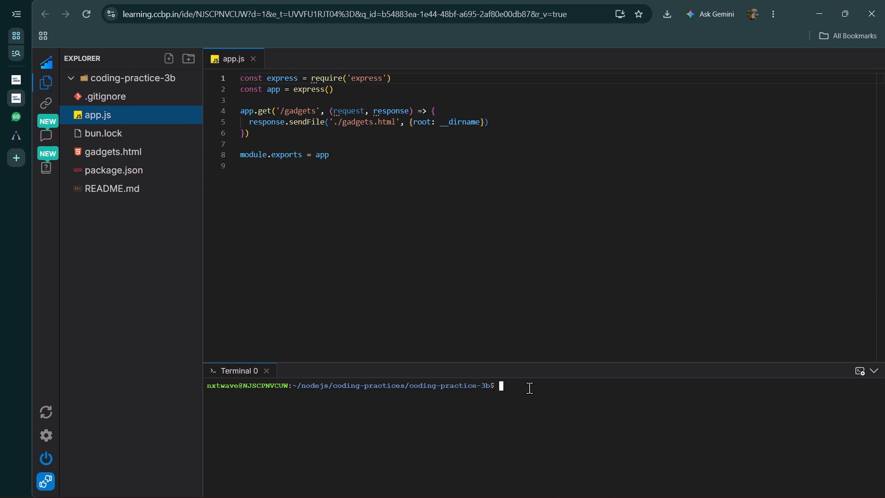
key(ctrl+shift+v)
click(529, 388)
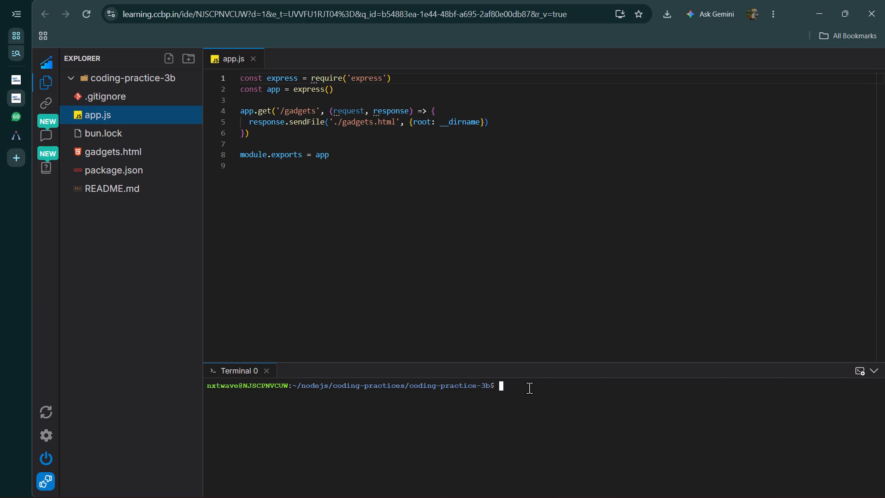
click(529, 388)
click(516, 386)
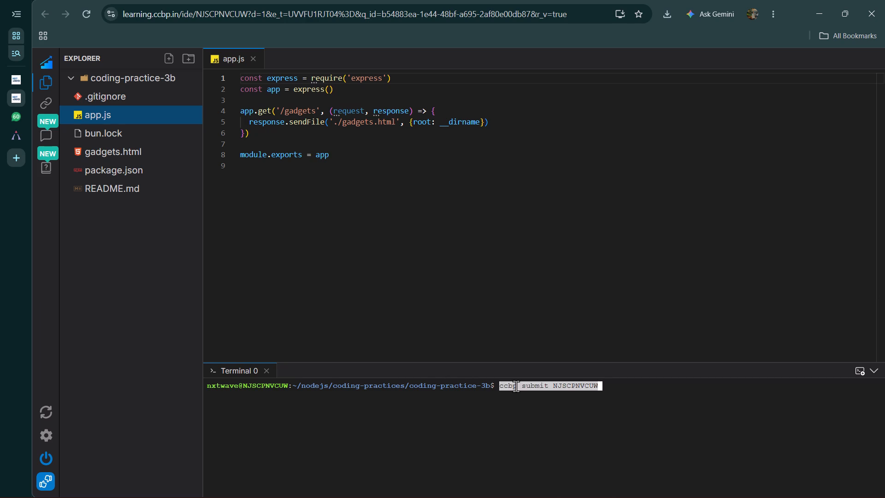
Copy the submit command again from the Gadgets Page question's instructions and return to the IDE.
click(25, 74)
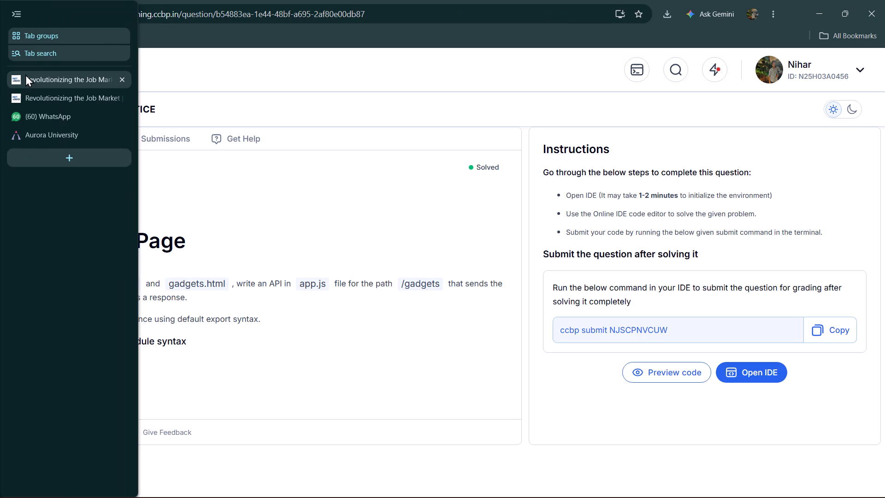
click(829, 322)
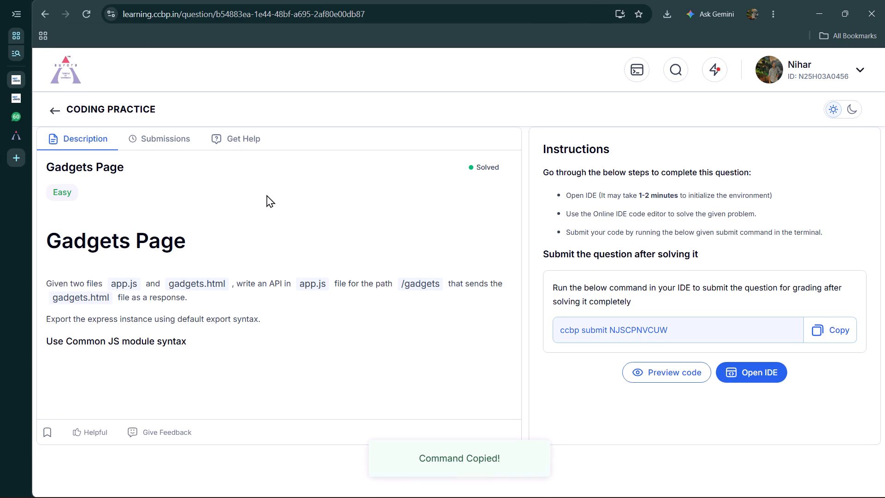
click(14, 99)
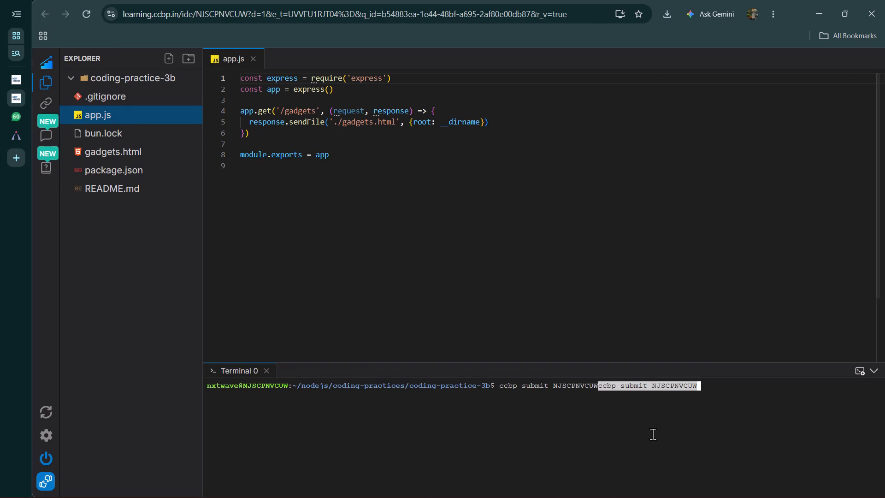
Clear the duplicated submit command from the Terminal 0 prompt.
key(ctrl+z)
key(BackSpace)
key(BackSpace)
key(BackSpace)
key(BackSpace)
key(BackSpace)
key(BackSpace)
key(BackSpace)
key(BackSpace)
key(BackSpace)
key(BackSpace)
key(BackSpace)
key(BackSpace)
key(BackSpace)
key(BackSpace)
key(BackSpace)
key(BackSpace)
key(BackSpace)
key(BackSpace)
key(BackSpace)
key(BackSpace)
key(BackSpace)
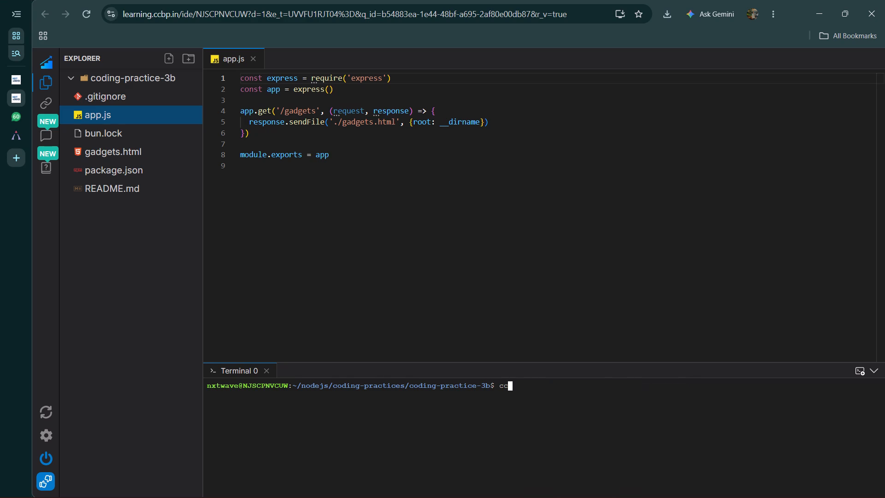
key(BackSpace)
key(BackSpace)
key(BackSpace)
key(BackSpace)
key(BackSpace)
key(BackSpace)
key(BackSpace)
Run the submit command ccbp submit NJSCPNVCUW in Terminal 0 for the coding-practice-3b folder.
key(ctrl+shift+v)
key(Return)
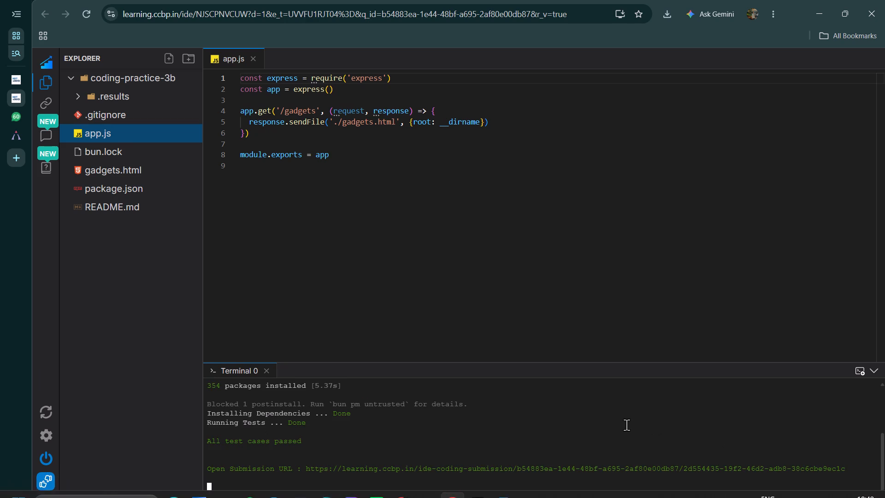
Open the submission URL from the terminal output and capture a screenshot of the Gadgets Page submission details page.
click(607, 467)
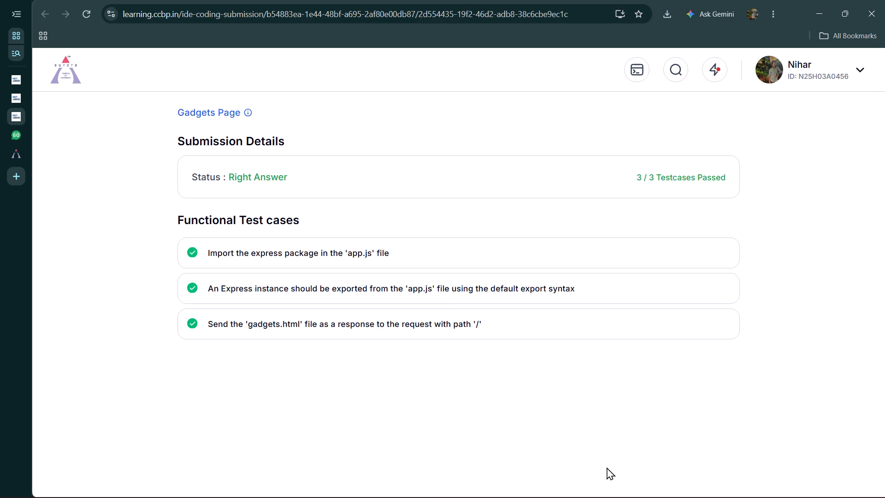
key(Print)
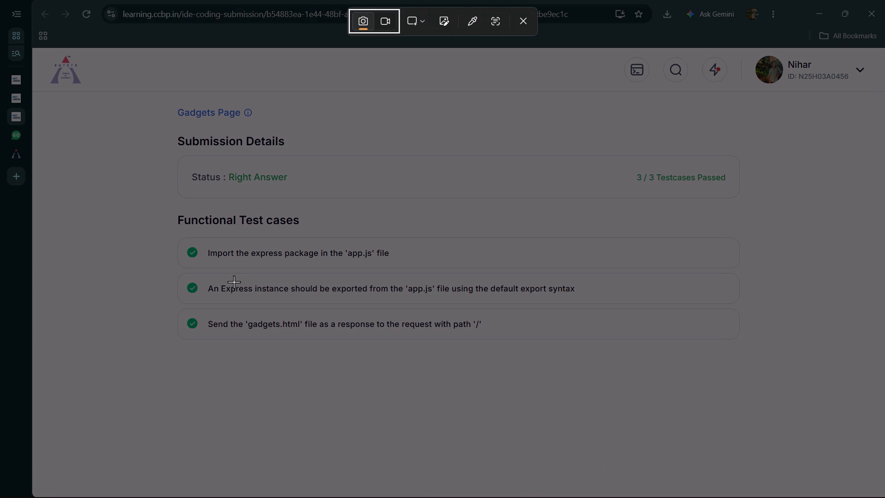
click(94, 146)
drag(34, 46, 846, 497)
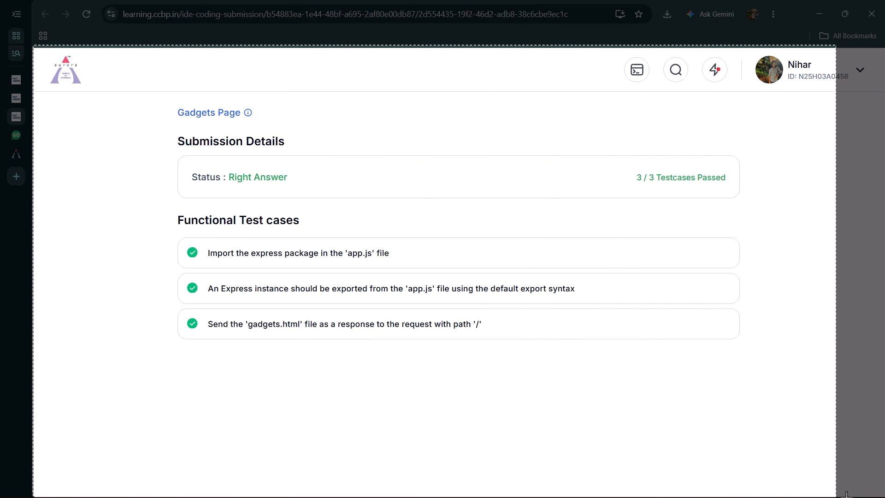
drag(846, 497, 884, 497)
In the Word report, replace the old Gadgets Page submission details screenshot with the captured one.
click(502, 476)
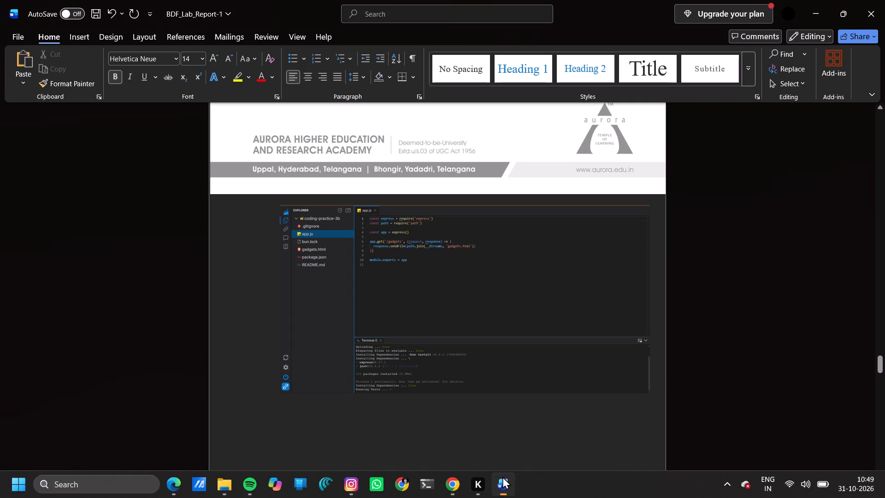
scroll(483, 351, down, 4)
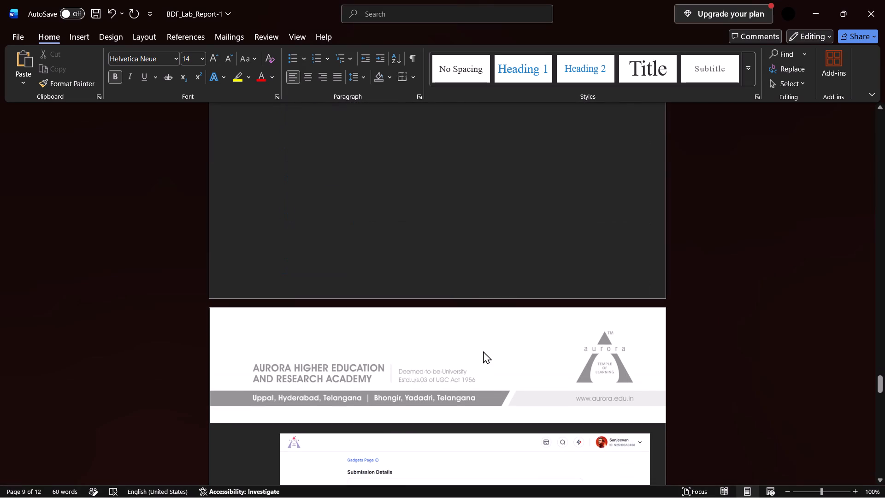
scroll(441, 425, down, 2)
click(441, 425)
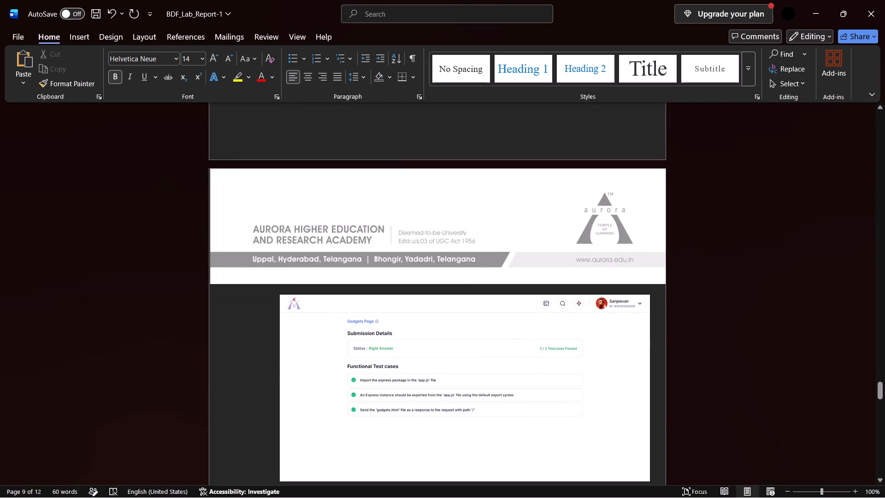
key(Delete)
key(ctrl+v)
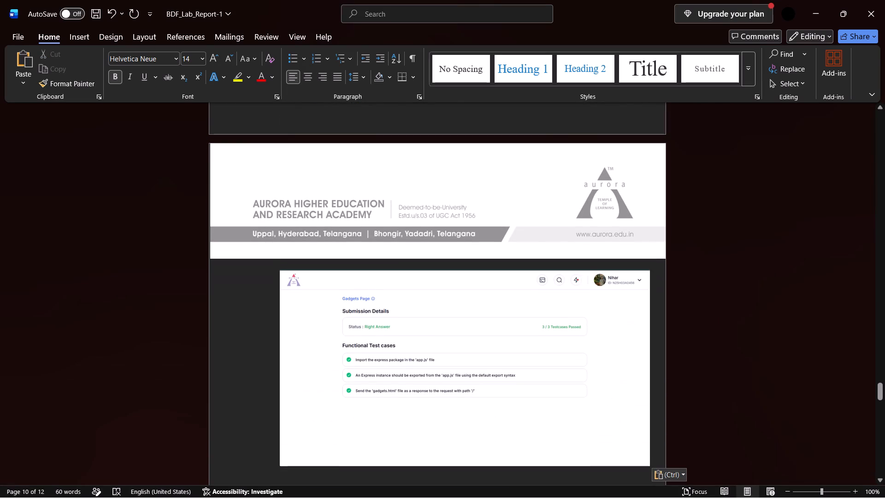
Delete the blank lines between the Gadgets Page code editor screenshot and its submission details screenshot.
scroll(441, 425, up, 4)
click(382, 416)
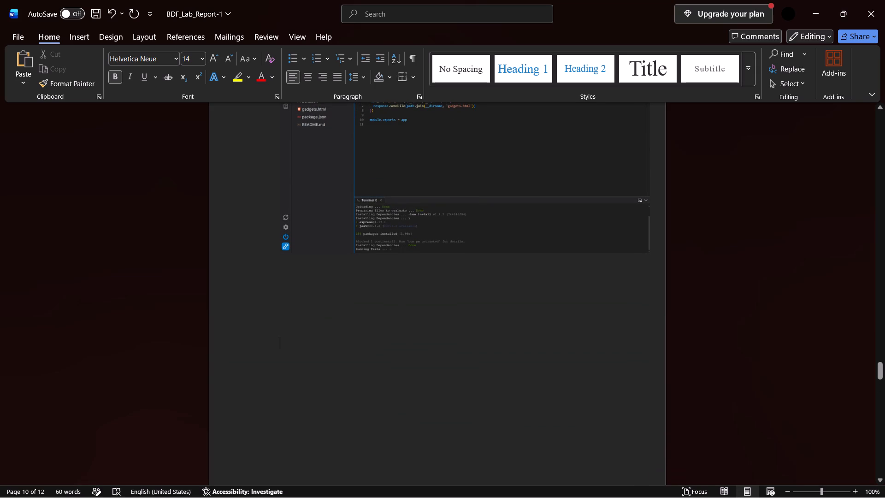
key(BackSpace)
key(BackSpace)
key(BackSpace)
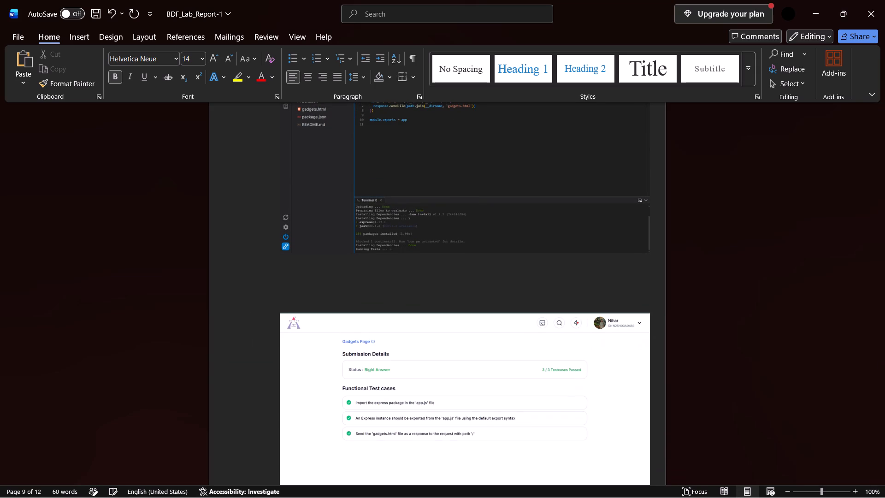
key(BackSpace)
Insert two blank lines below the Gadgets Page submission screenshot to push the Get a String heading onto the next page.
scroll(382, 416, down, 2)
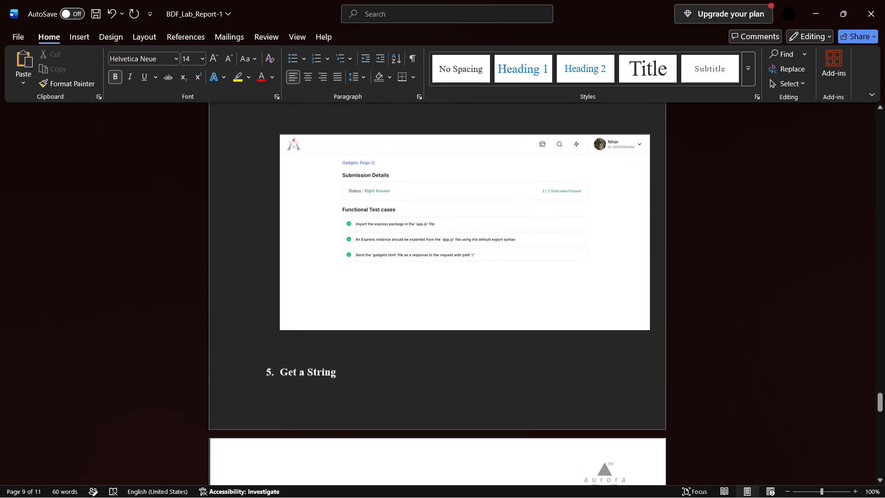
click(286, 341)
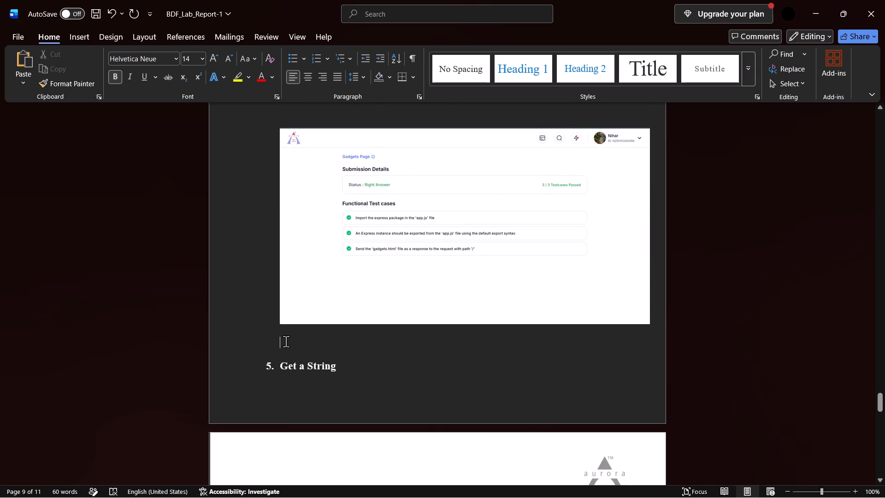
key(Return)
key(Return)
scroll(286, 341, down, 3)
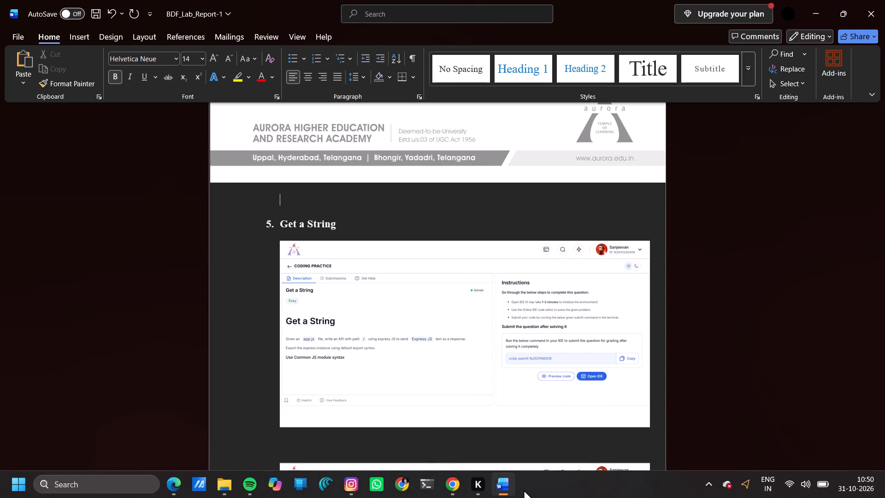
Switch to the Chrome window with the coding practice pages.
click(459, 479)
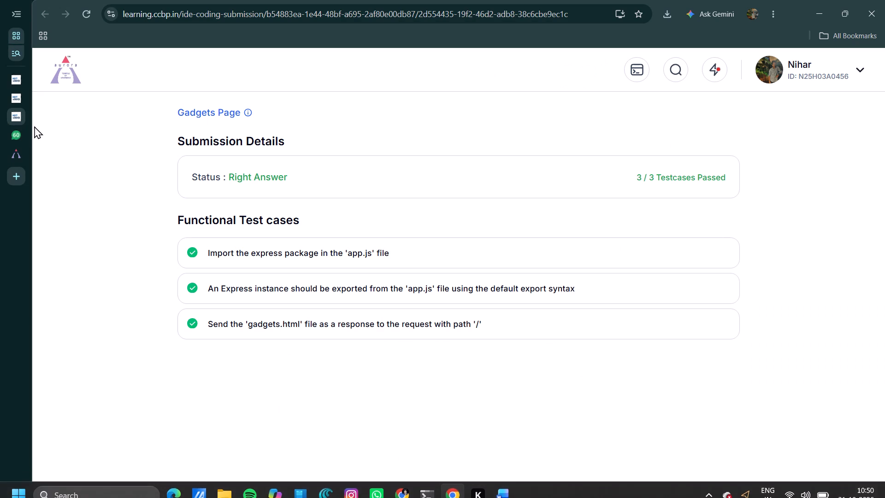
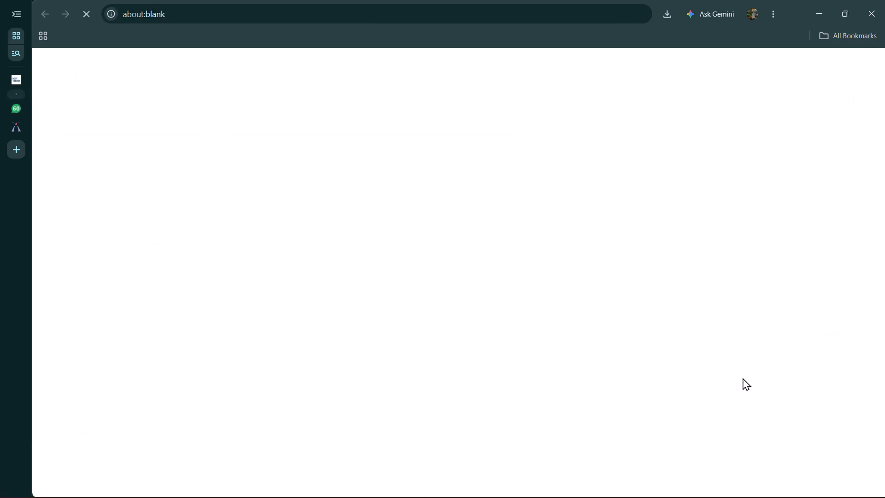
Return to the Get a String coding practice page and capture a screenshot of its description and instructions.
click(18, 71)
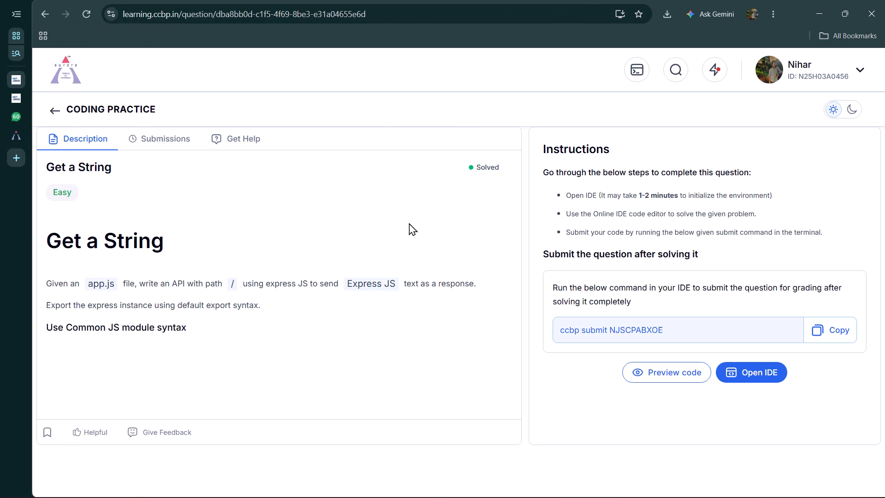
key(Print)
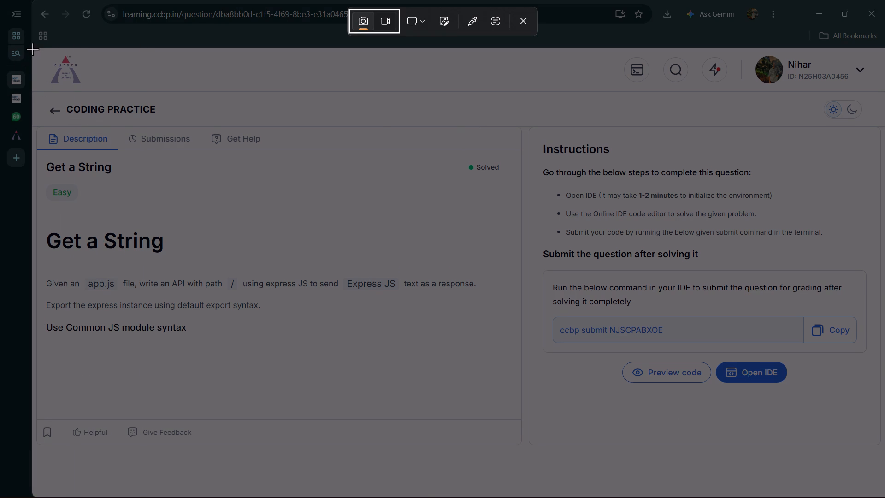
Capture the Get a String question page and replace the old question screenshot under heading 5 in the Word report with it.
drag(32, 49, 884, 497)
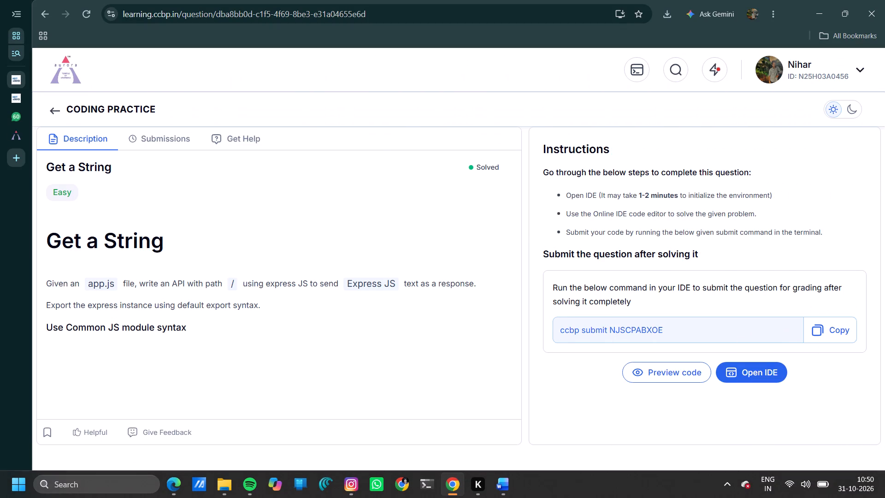
click(506, 487)
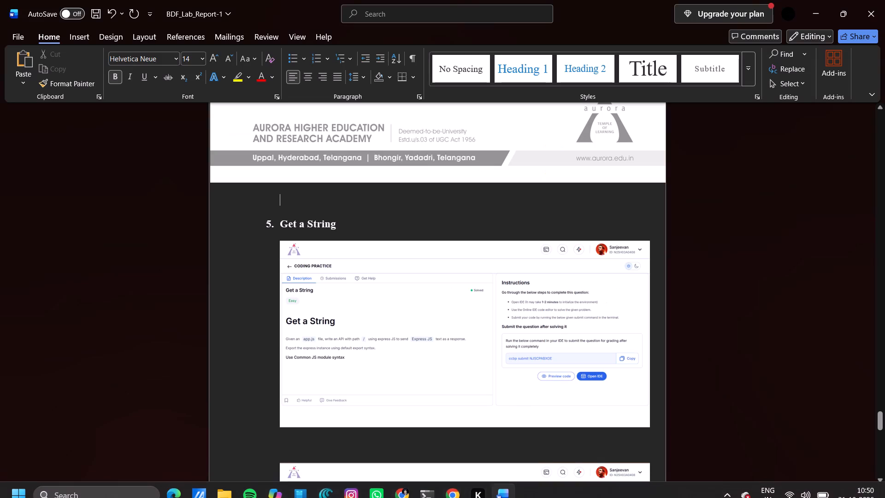
click(464, 363)
key(Delete)
key(ctrl+v)
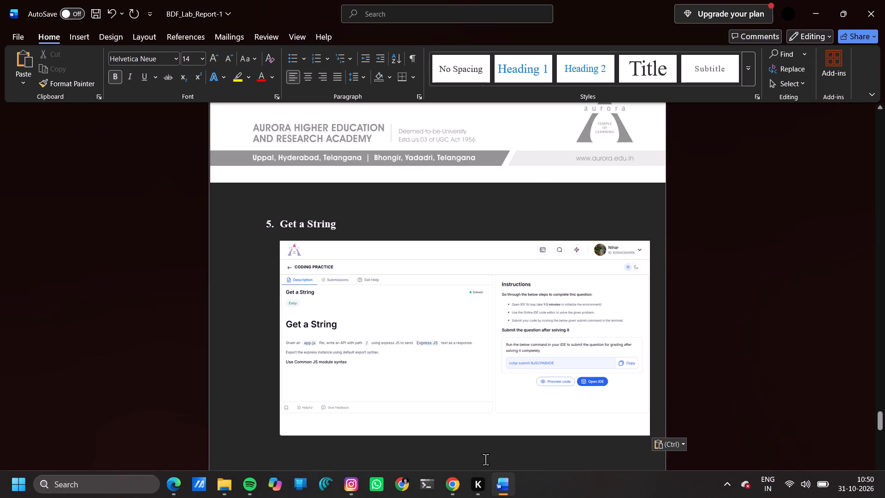
In Chrome, start the Get a String IDE, agreeing to close the session active in another window.
click(459, 485)
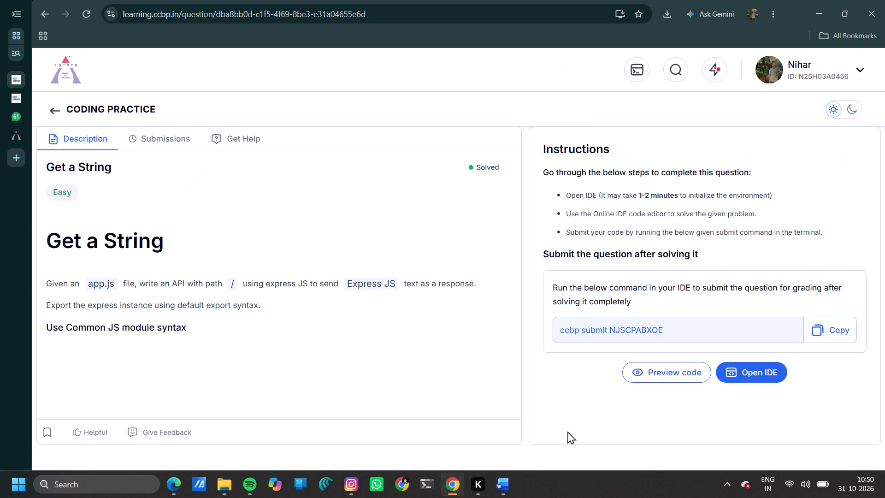
click(18, 94)
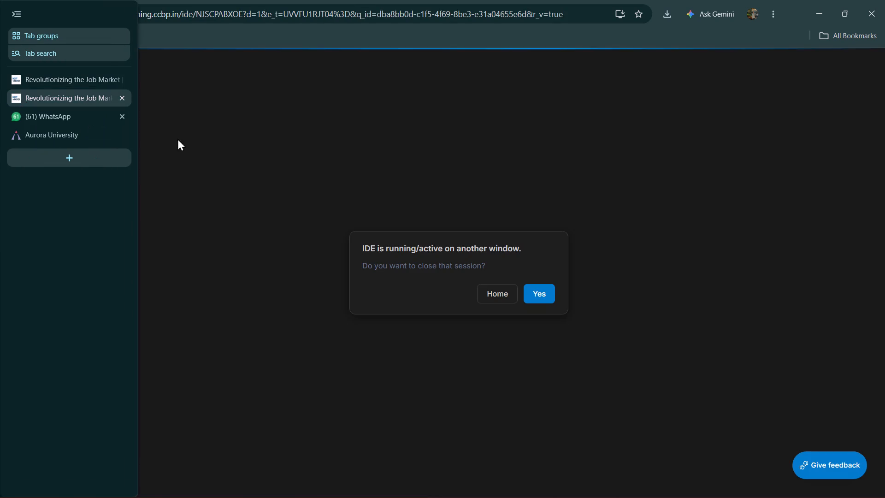
click(539, 296)
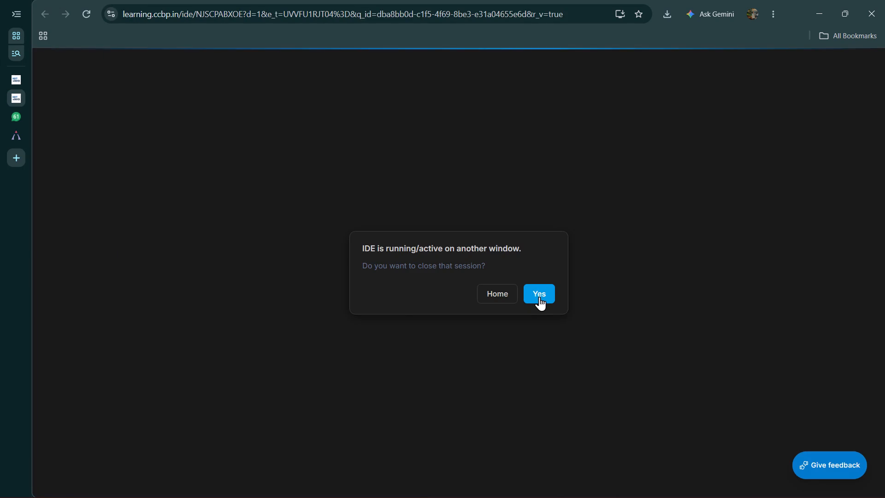
Open the code preview from the Get a String question page and capture a screenshot of its app.js view.
click(22, 85)
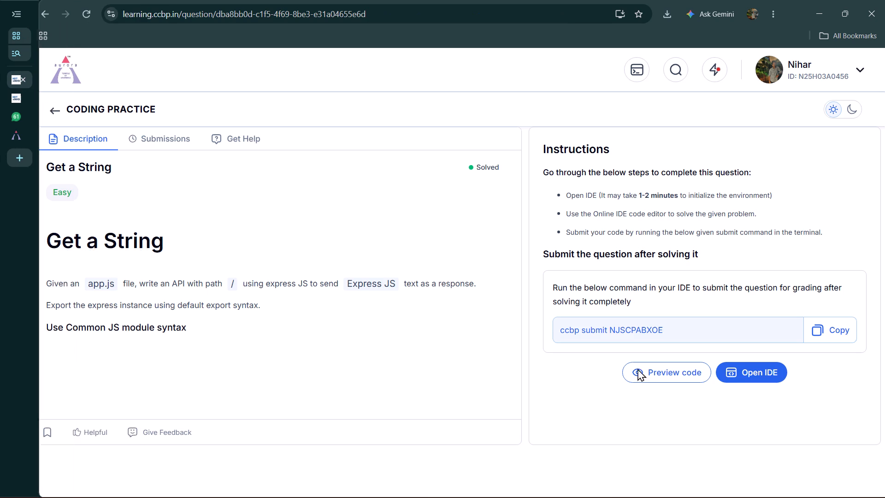
click(652, 368)
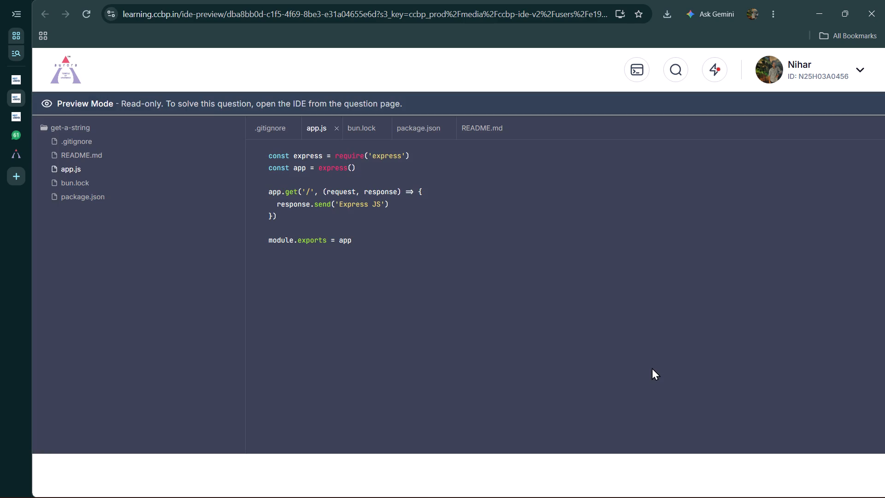
key(Print)
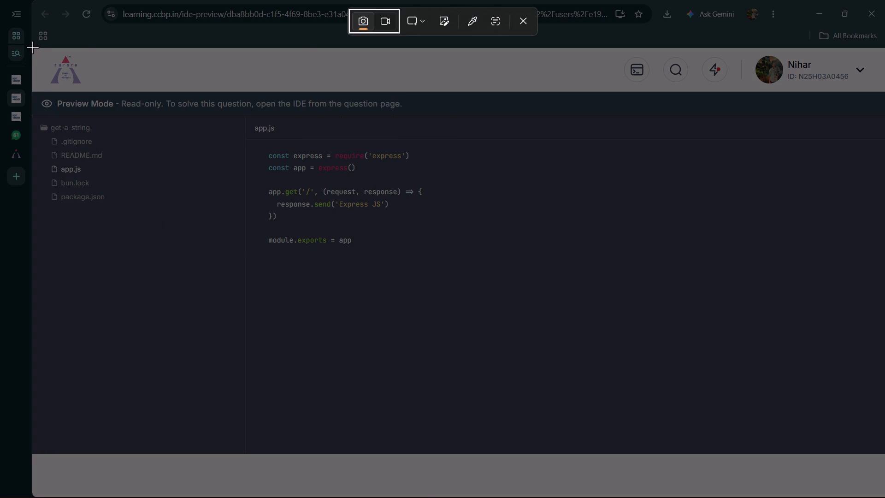
drag(32, 47, 884, 497)
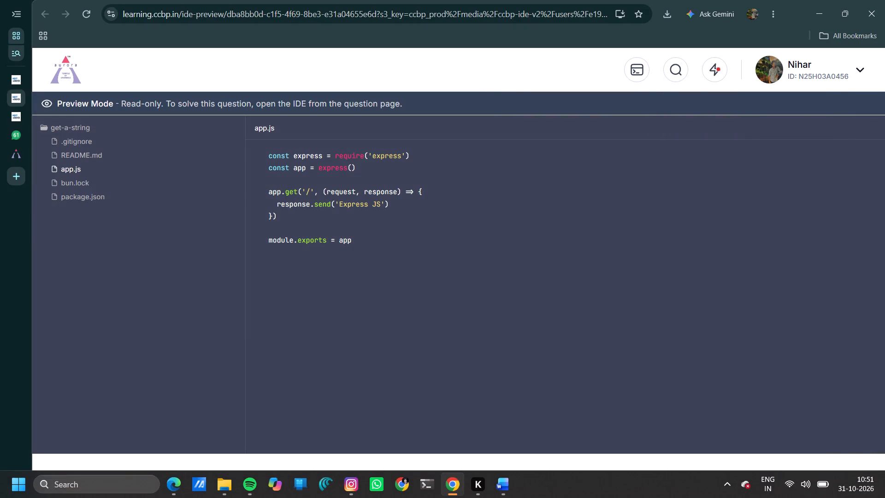
In the Word report, replace the second Get a String screenshot with the captured app.js code preview.
click(506, 483)
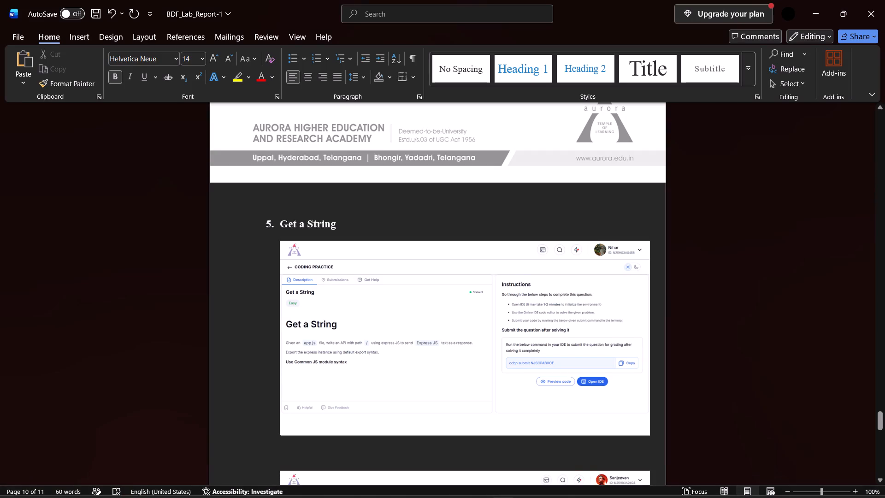
scroll(474, 375, down, 2)
click(474, 375)
key(Delete)
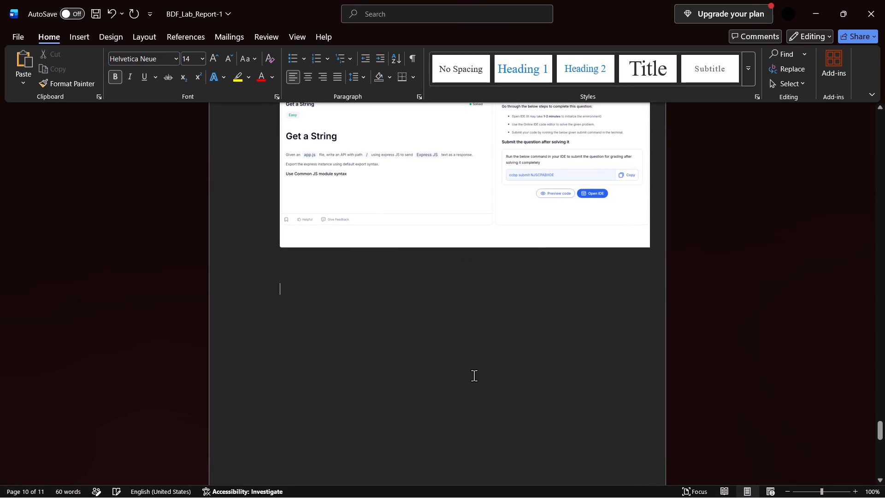
key(v)
key(Delete)
key(Delete)
key(ctrl+z)
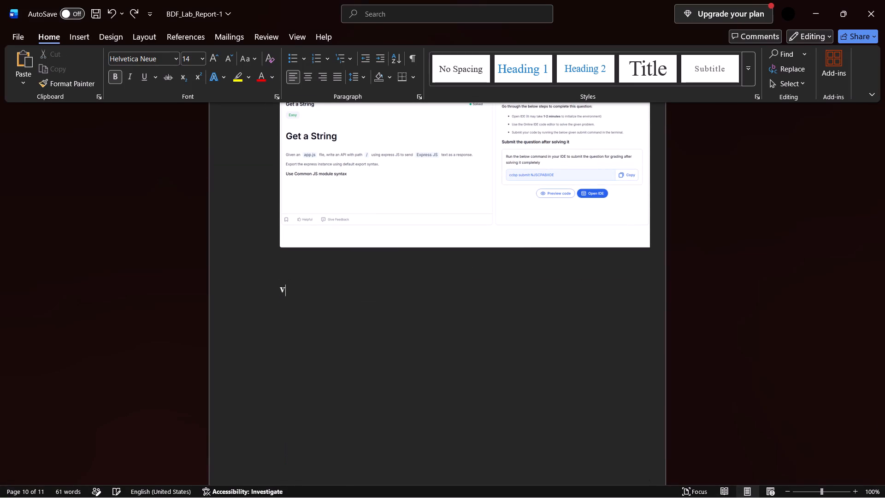
key(ctrl+z)
key(ctrl+z)
key(ctrl+v)
Return to Chrome and close the Get a String code preview page.
scroll(474, 375, down, 1)
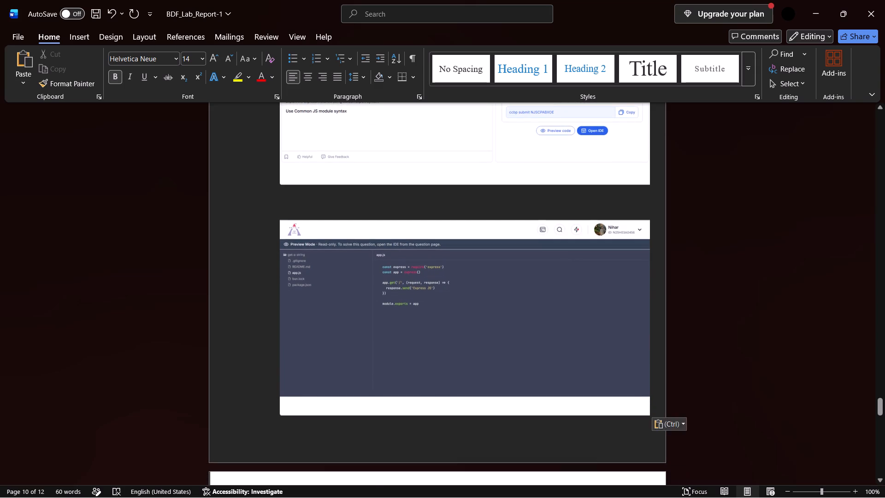
scroll(474, 375, down, 4)
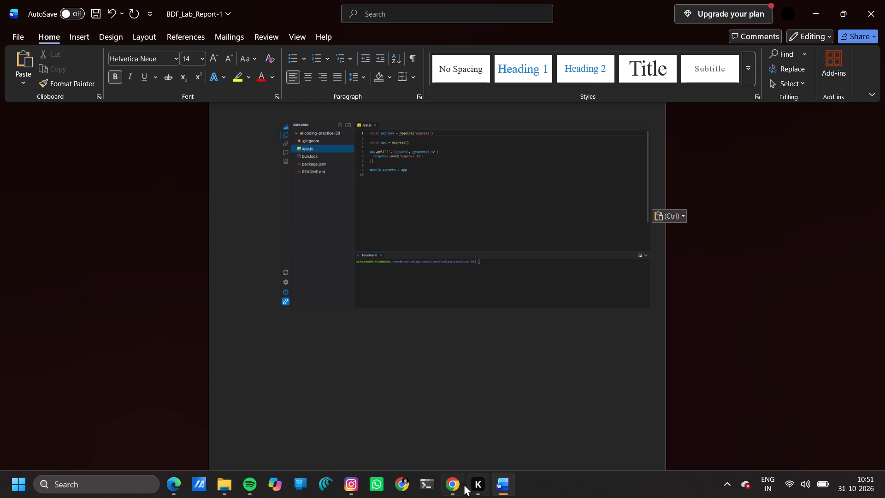
click(457, 486)
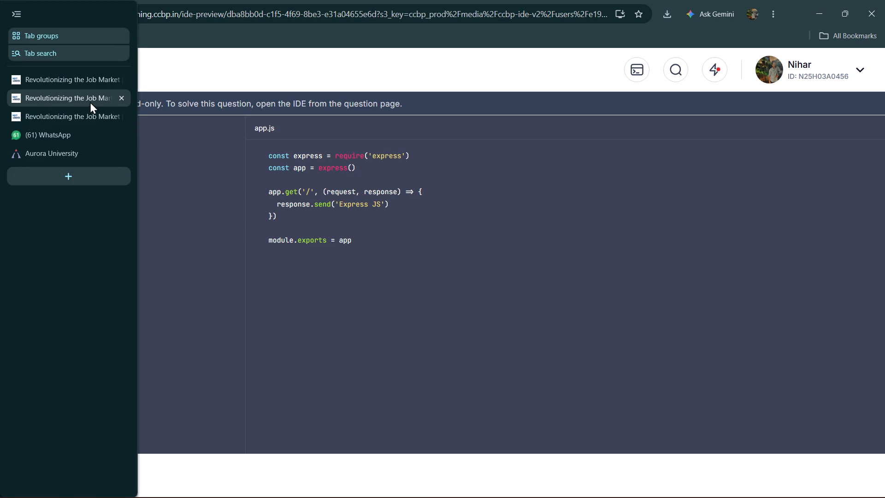
click(124, 97)
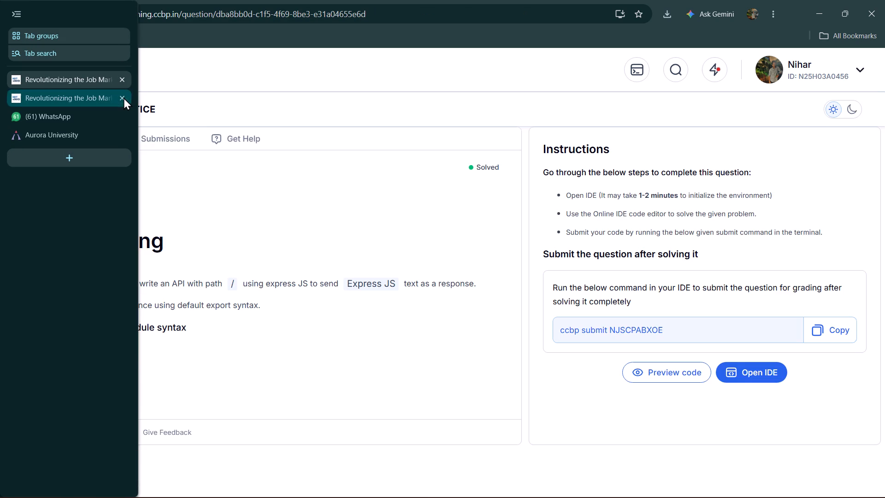
Copy the Get a String submit command and open app.js from the coding-practice-3d folder in the IDE.
click(814, 329)
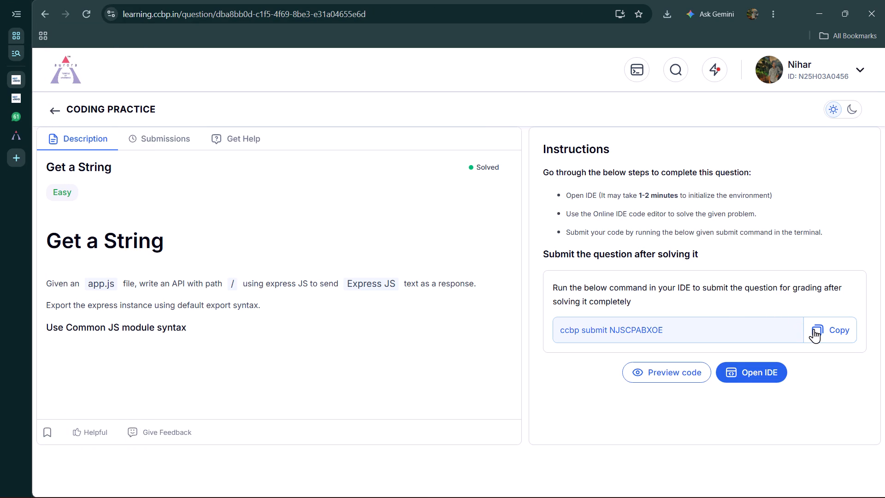
click(18, 94)
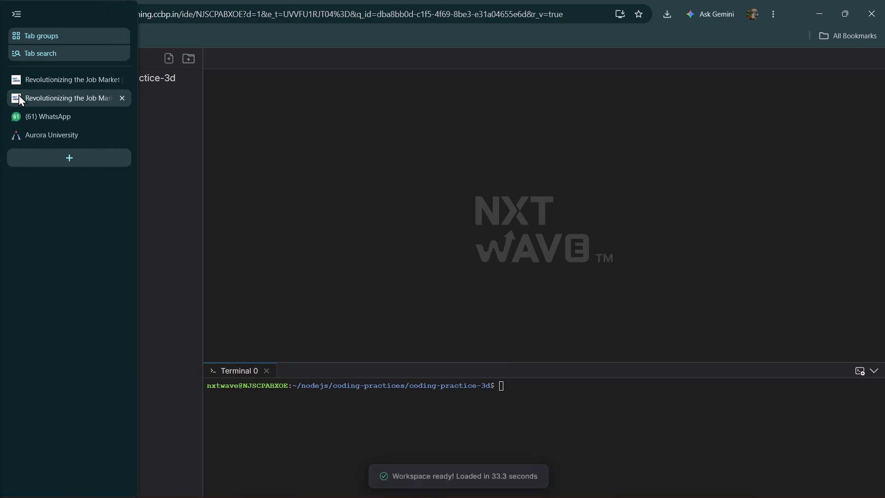
click(163, 80)
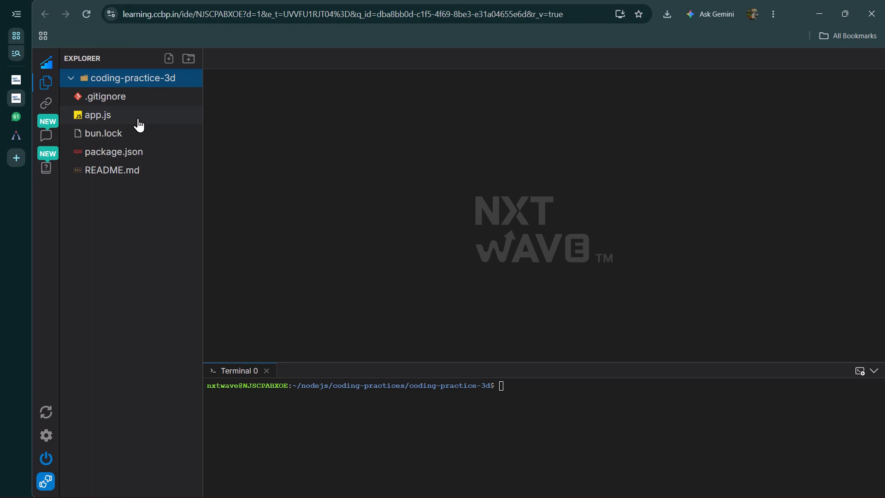
click(138, 118)
Run the submit command ccbp submit NJSCPABXOE in Terminal 0 for the coding-practice-3d folder.
click(507, 380)
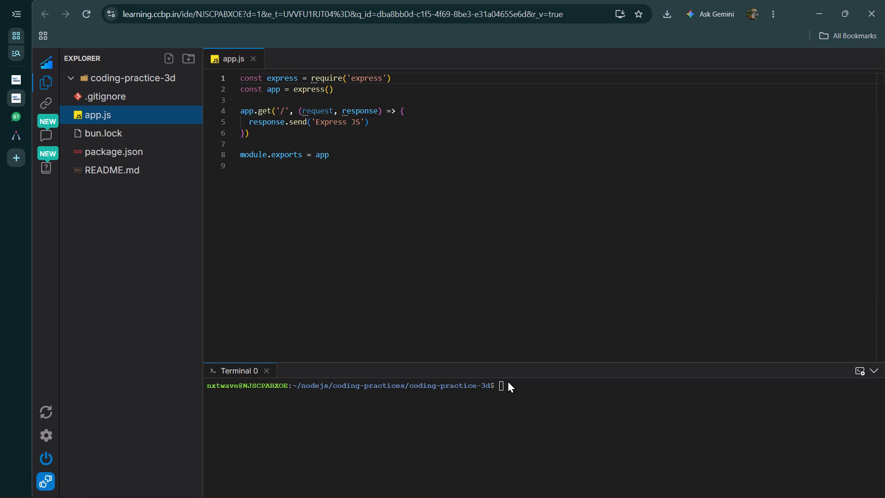
click(506, 384)
key(ctrl+shift+v)
key(Return)
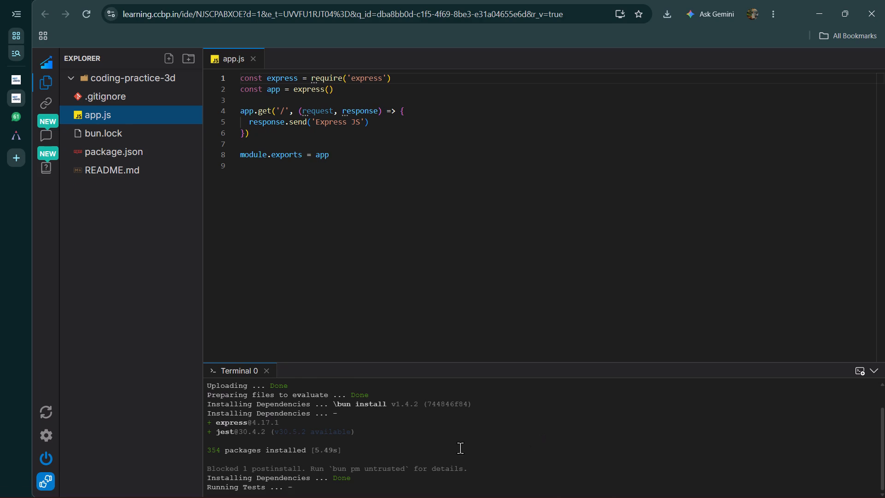
Open the submission URL from the terminal output and capture a screenshot of the Get a String submission details page.
click(476, 468)
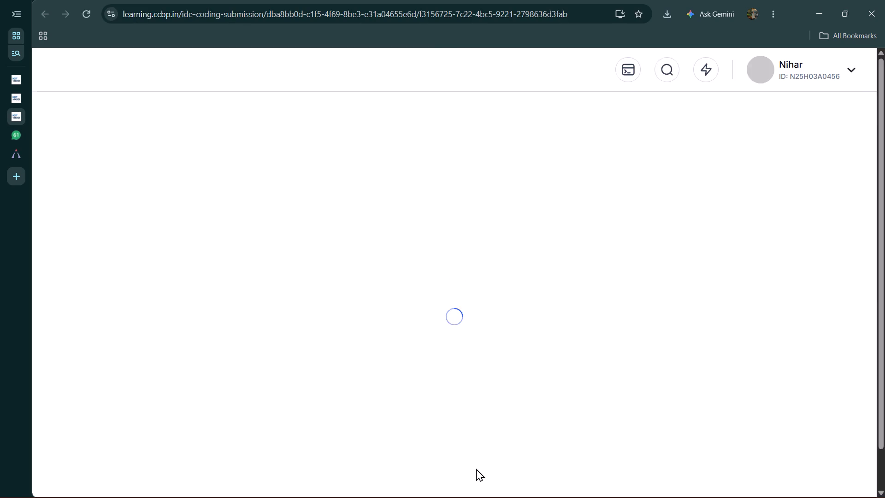
key(Print)
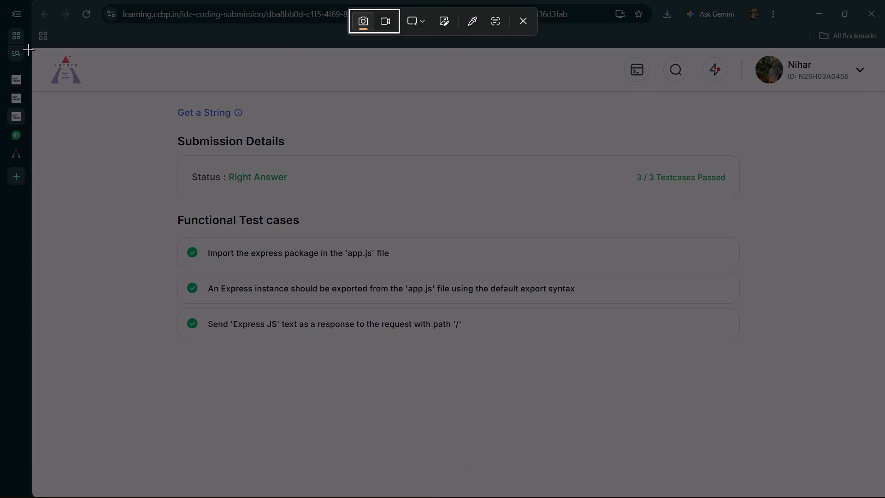
drag(34, 48, 884, 497)
In the Word report, replace the old Get a String submission details screenshot with the captured one.
click(496, 484)
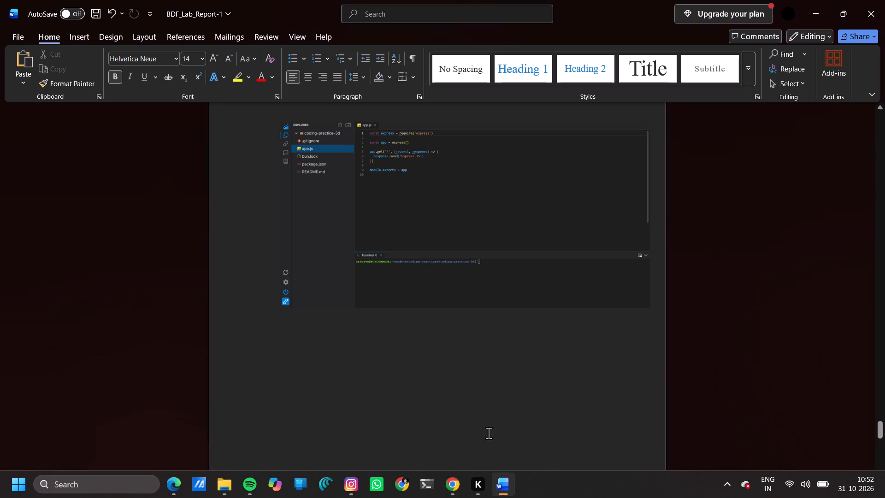
scroll(434, 349, down, 5)
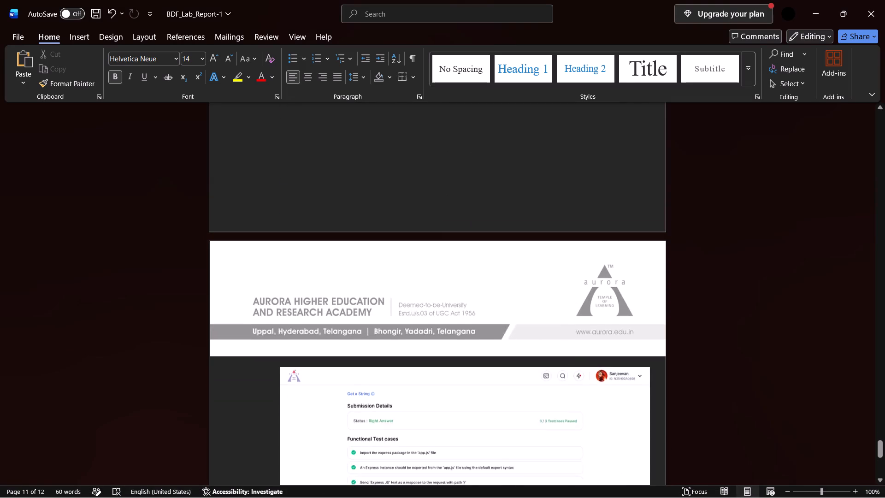
scroll(434, 349, down, 1)
scroll(434, 349, up, 1)
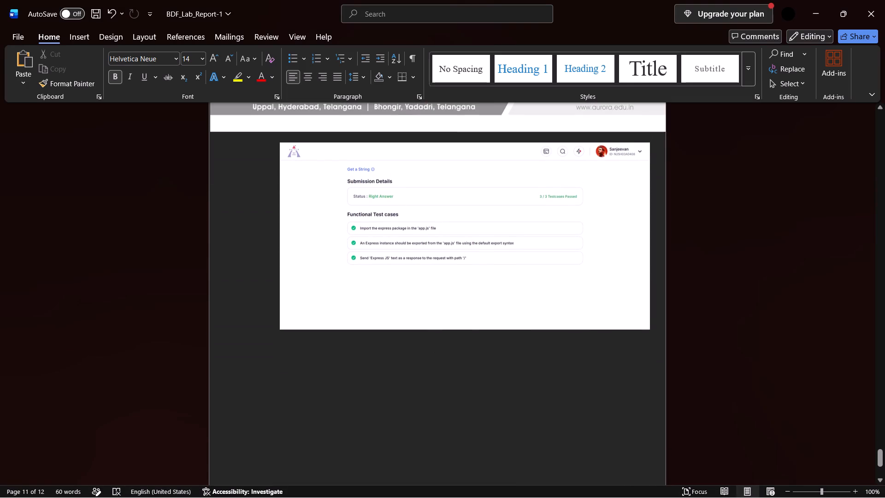
click(446, 313)
key(Delete)
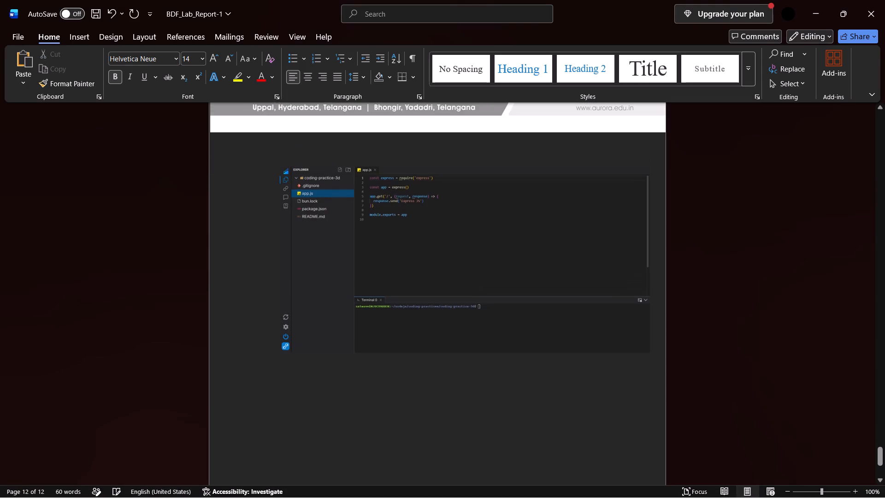
key(ctrl+v)
Delete the empty lines between the Get a String IDE screenshot and the submission details screenshot.
scroll(446, 313, up, 2)
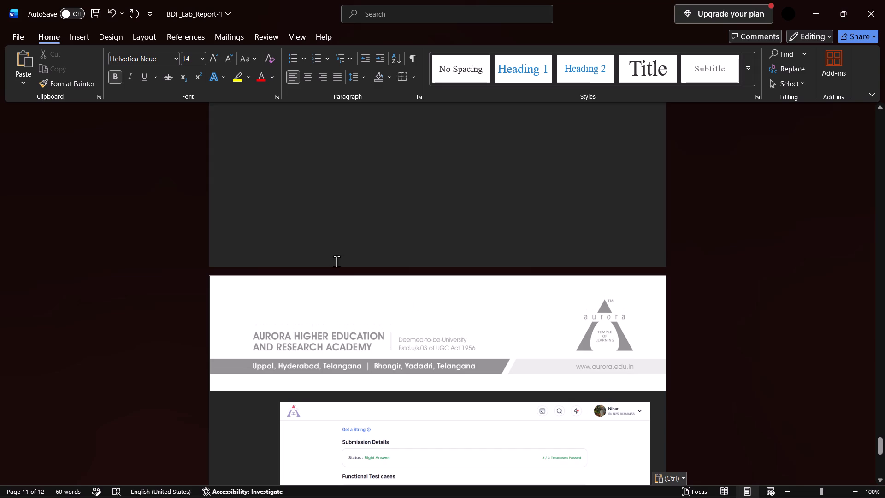
click(327, 252)
scroll(328, 186, up, 1)
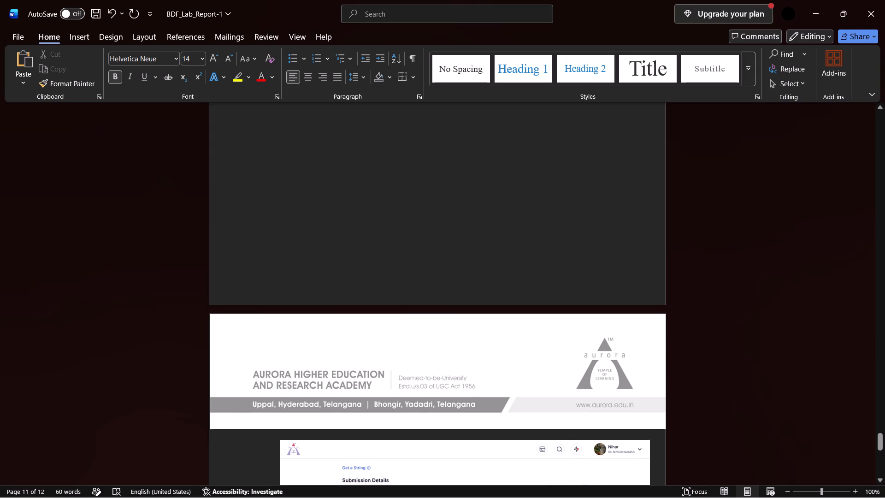
scroll(328, 186, up, 1)
click(328, 186)
key(BackSpace)
key(BackSpace)
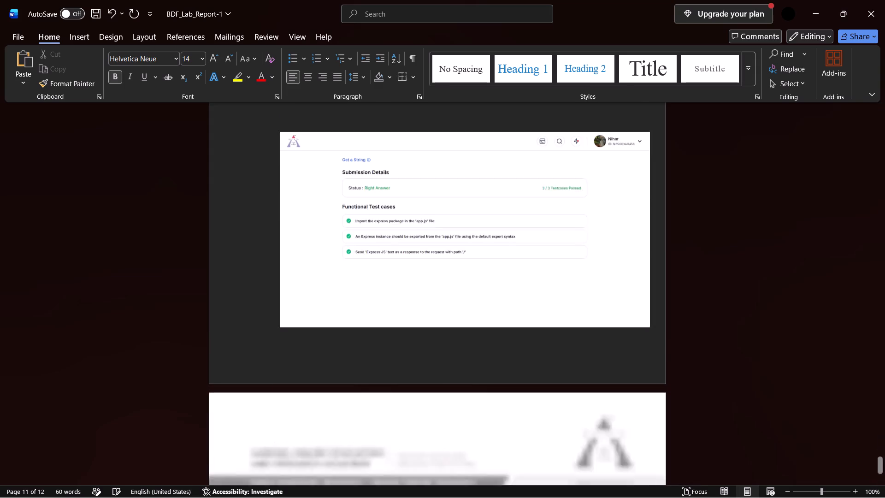
key(BackSpace)
scroll(328, 186, up, 3)
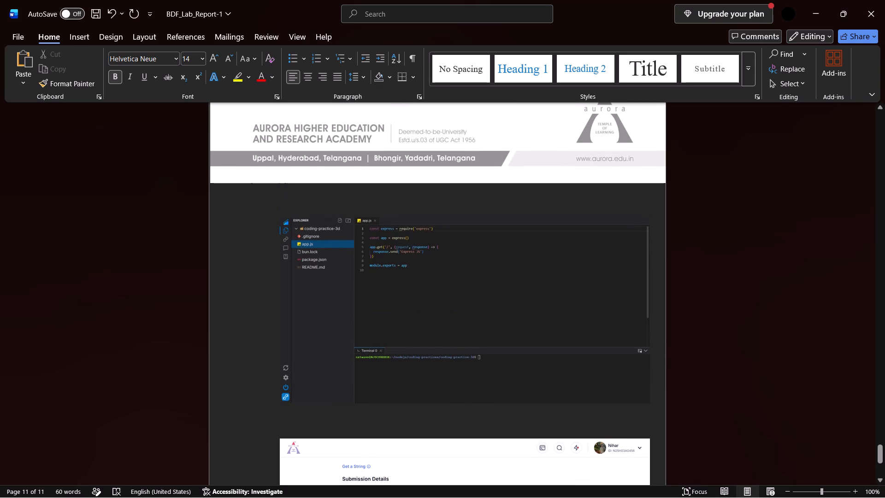
Review the whole report from the Get a String screenshots back to the student details table, checking each question's images and layout.
scroll(328, 186, down, 4)
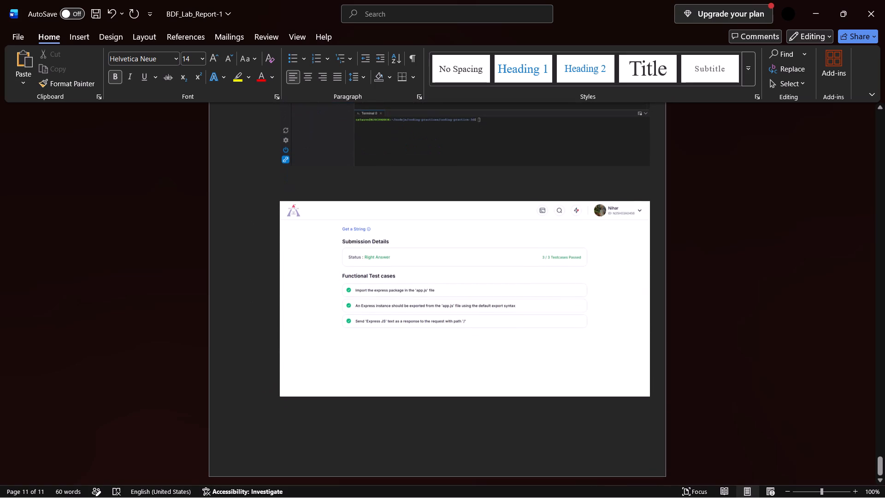
scroll(328, 186, down, 5)
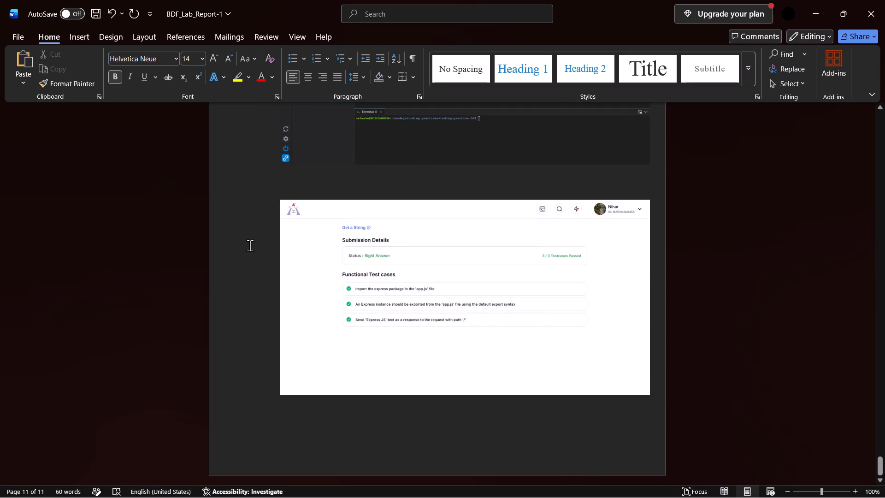
scroll(250, 245, down, 7)
scroll(250, 245, up, 3)
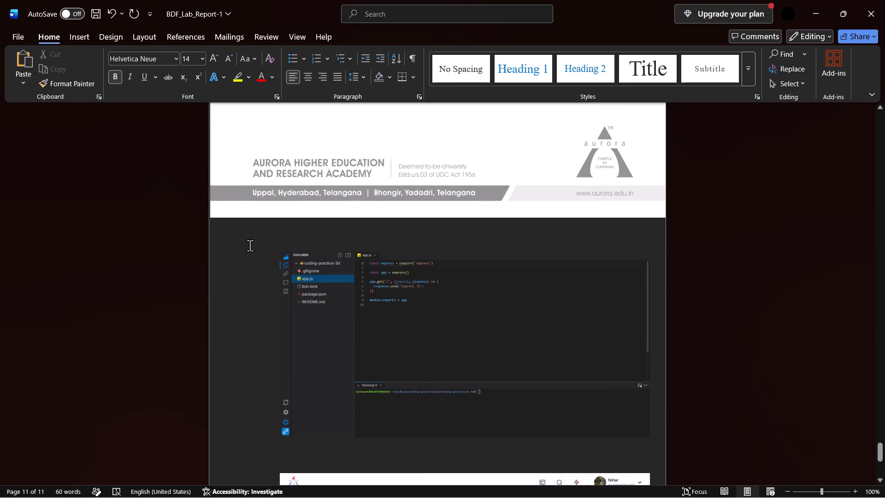
scroll(250, 245, up, 5)
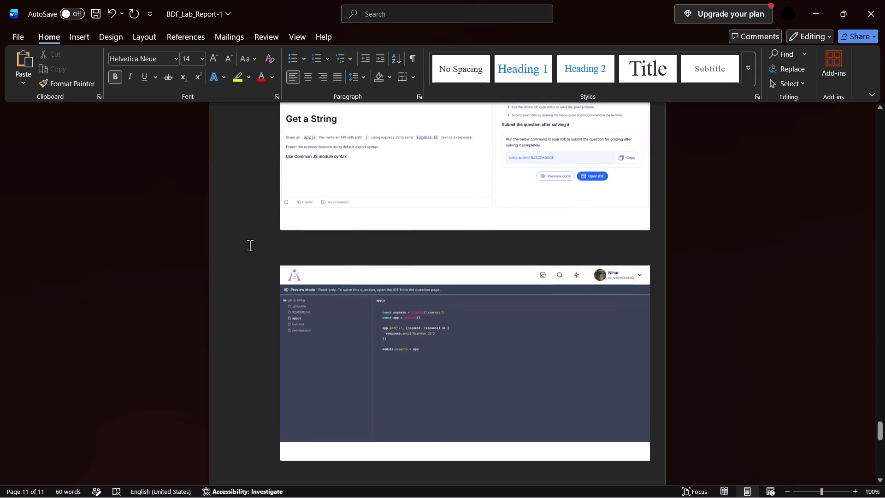
scroll(250, 245, up, 5)
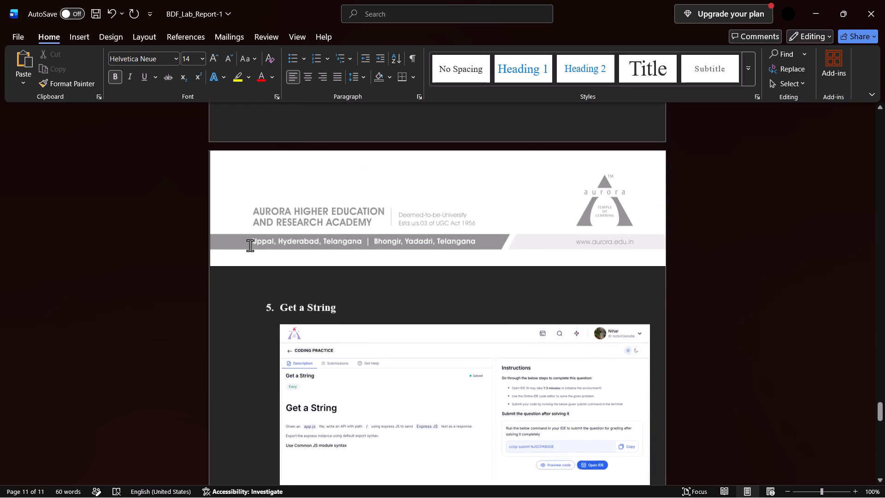
scroll(250, 245, up, 5)
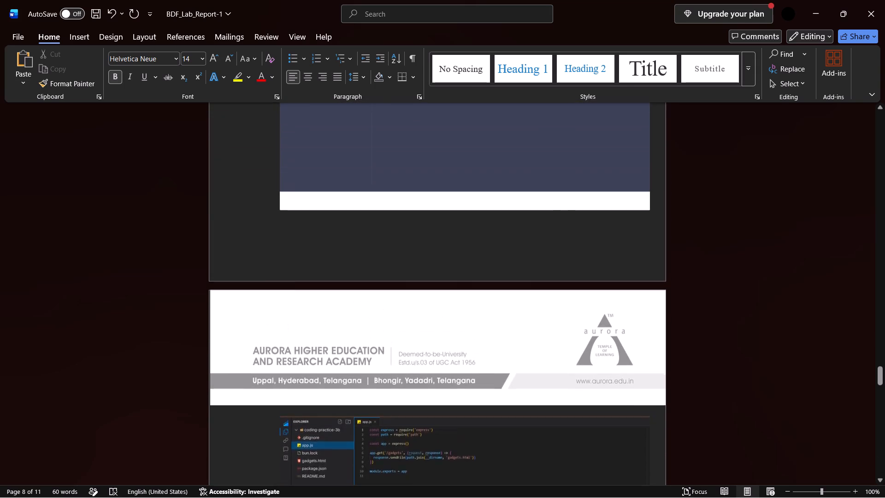
scroll(250, 245, up, 7)
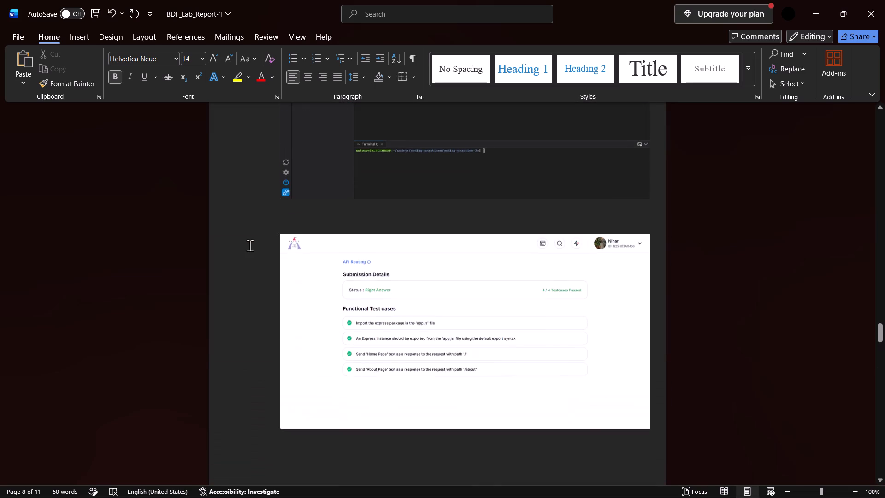
scroll(250, 245, up, 5)
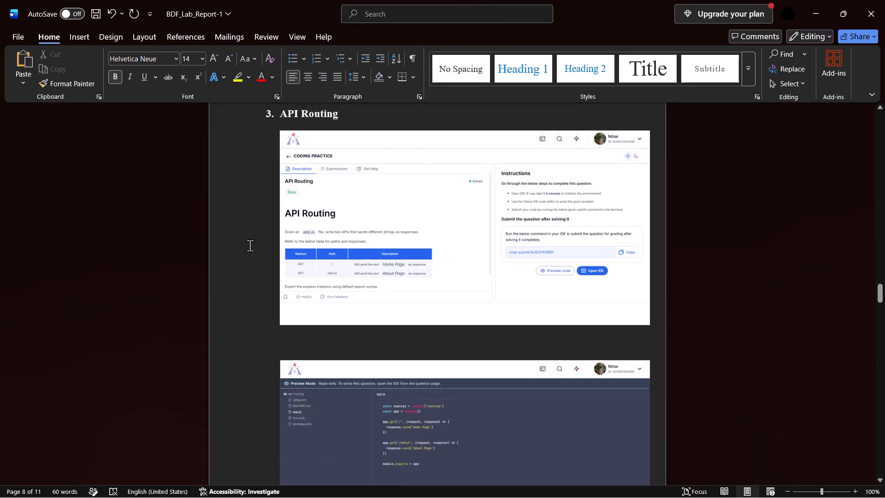
scroll(250, 245, up, 7)
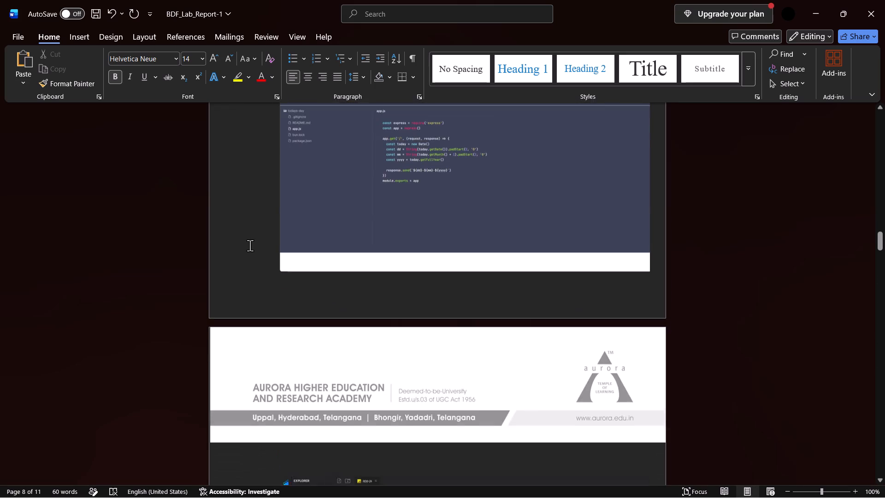
scroll(250, 245, up, 4)
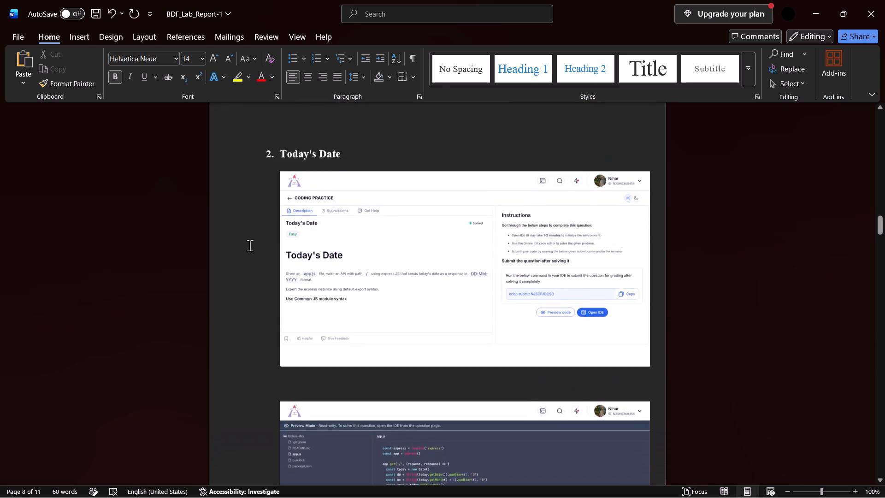
scroll(250, 245, up, 5)
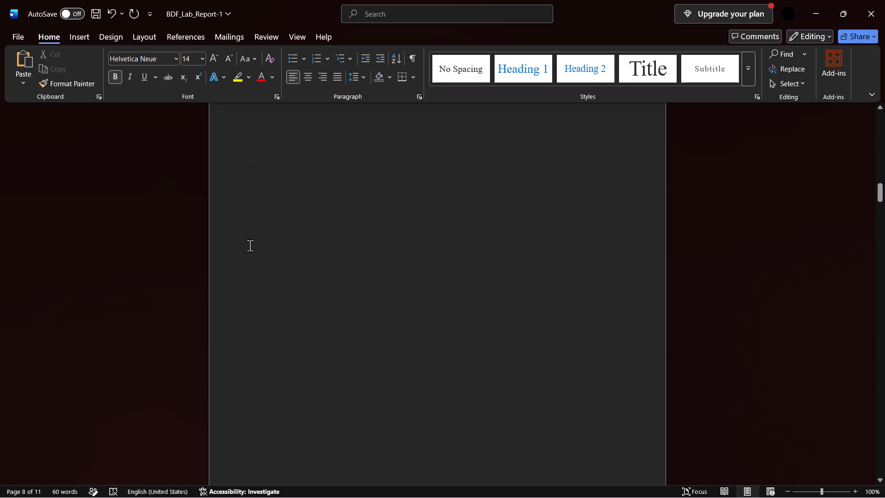
scroll(250, 245, up, 6)
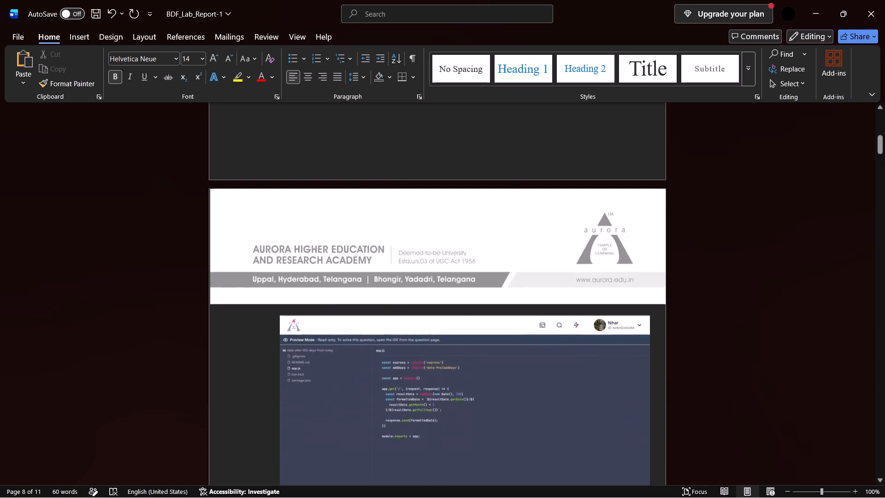
scroll(250, 245, up, 5)
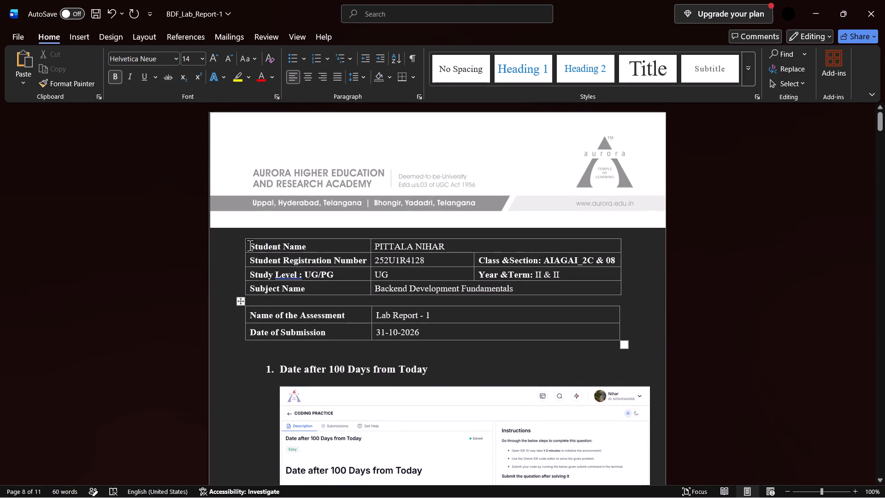
scroll(250, 245, up, 1)
Save the BDF_Lab_Report-1 document.
key(ctrl+s)
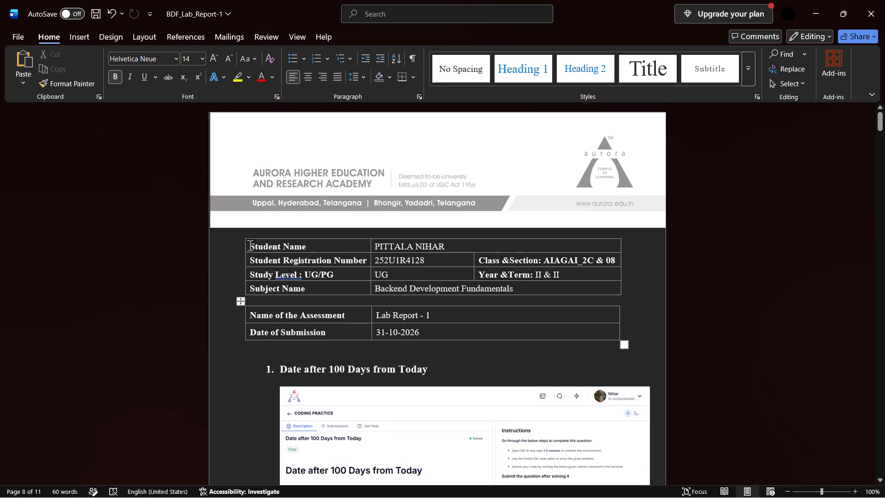
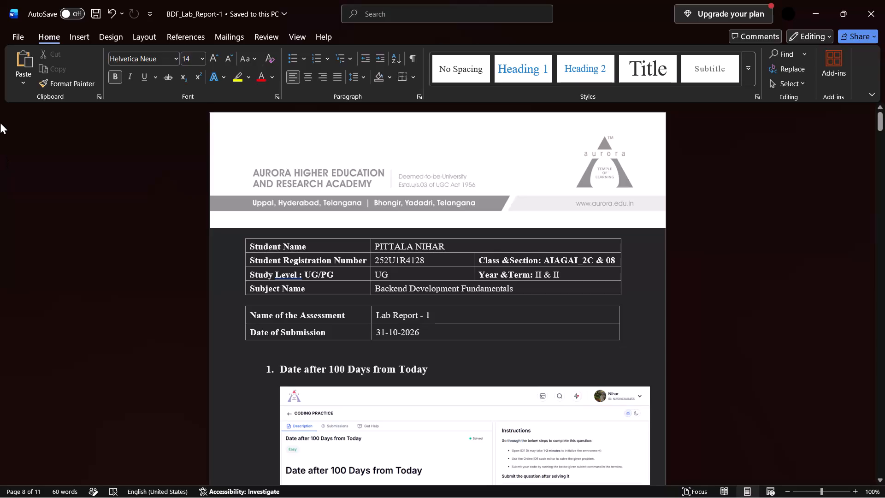
In File Explorer, create a new folder inside the fundamentals of AI folder without giving it a custom name, and leave that location.
click(222, 494)
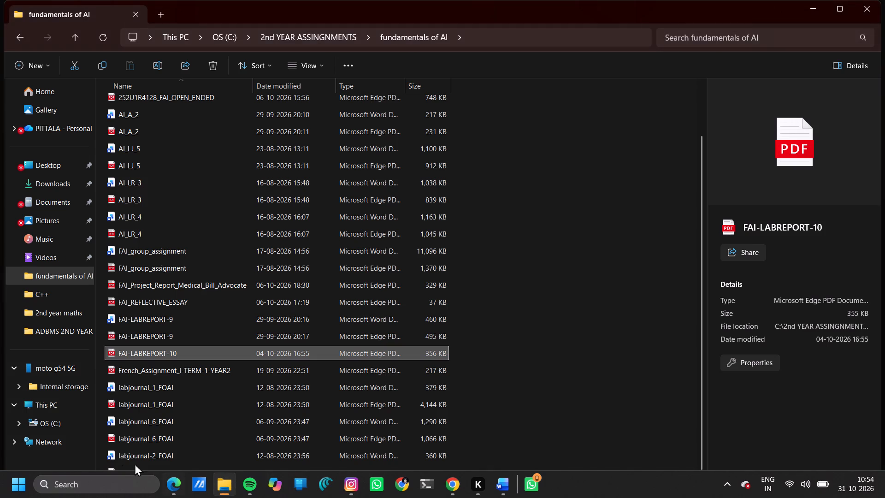
click(30, 66)
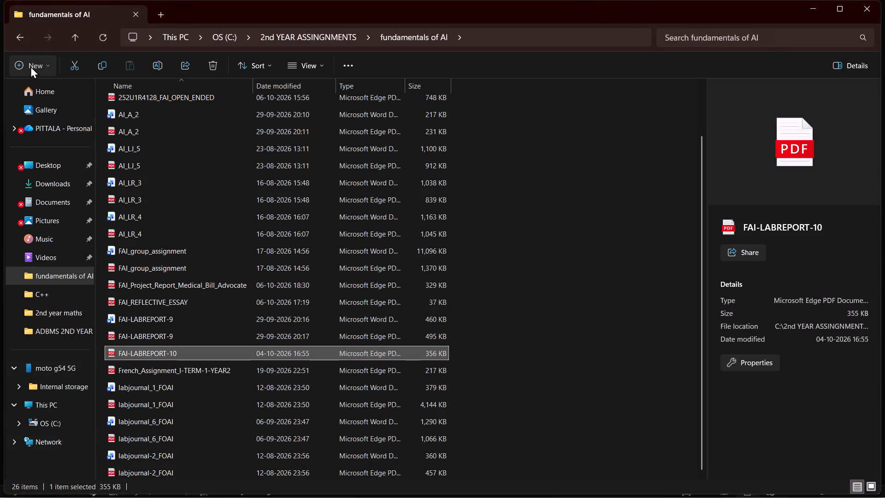
click(37, 84)
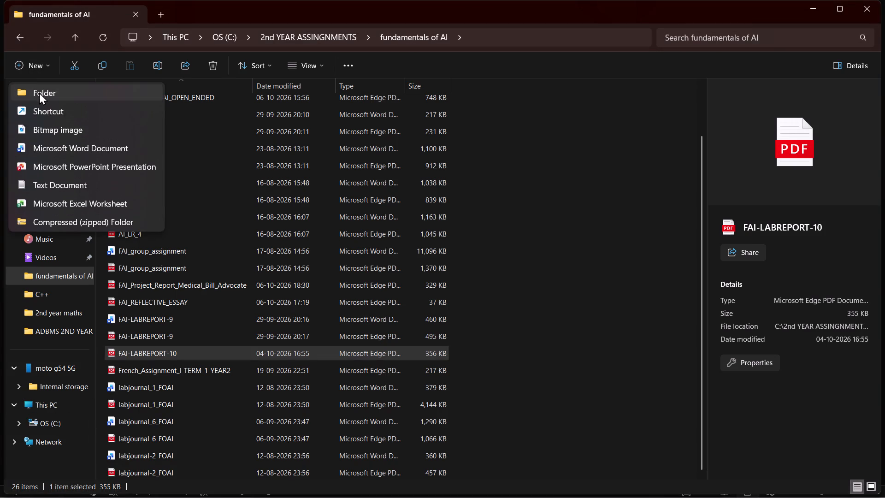
click(39, 92)
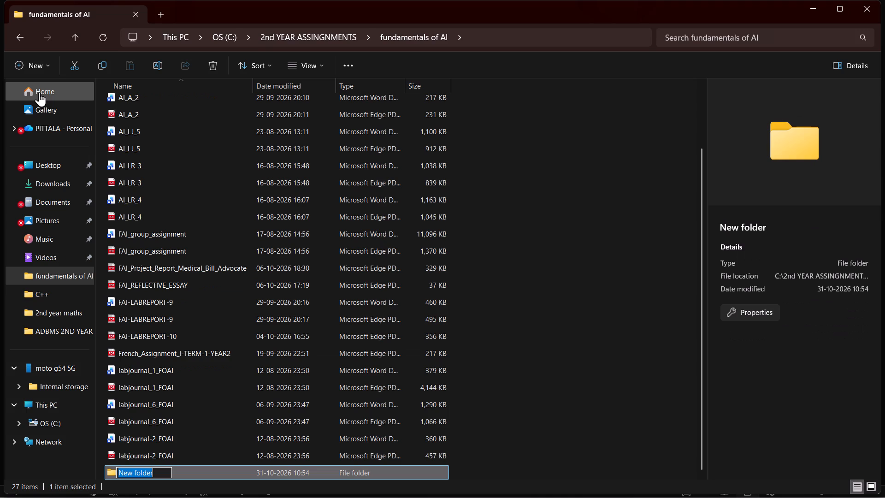
click(18, 38)
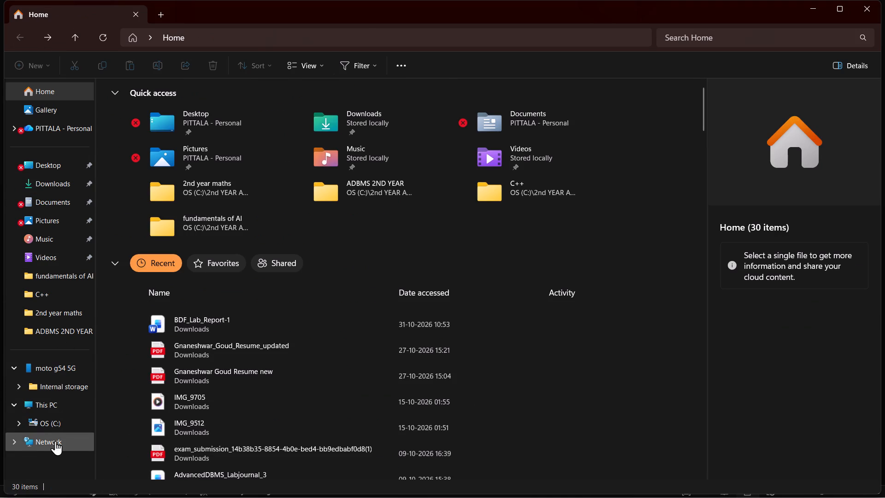
Create a folder named "2nd Year ----Term-2" directly on the OS (C:) drive.
click(62, 427)
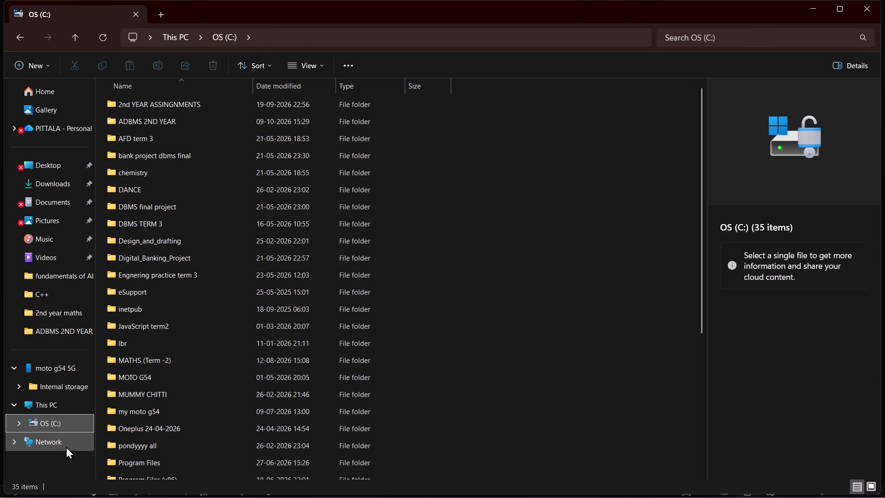
click(59, 444)
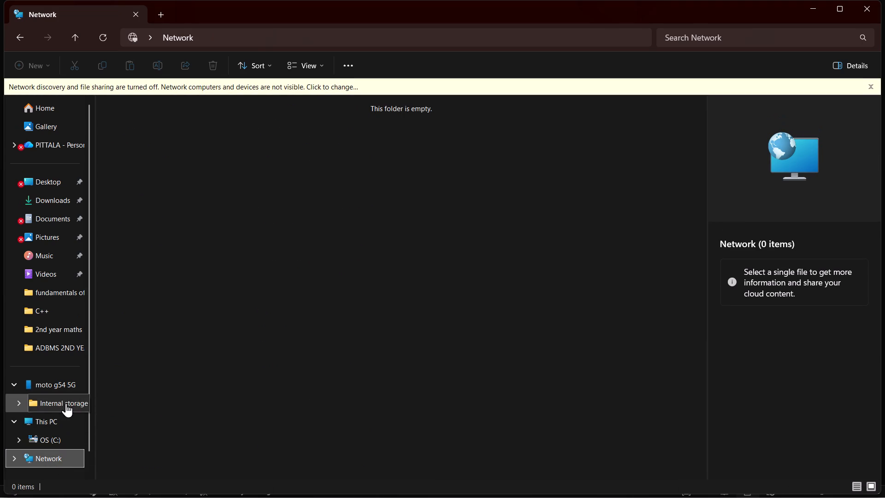
click(53, 423)
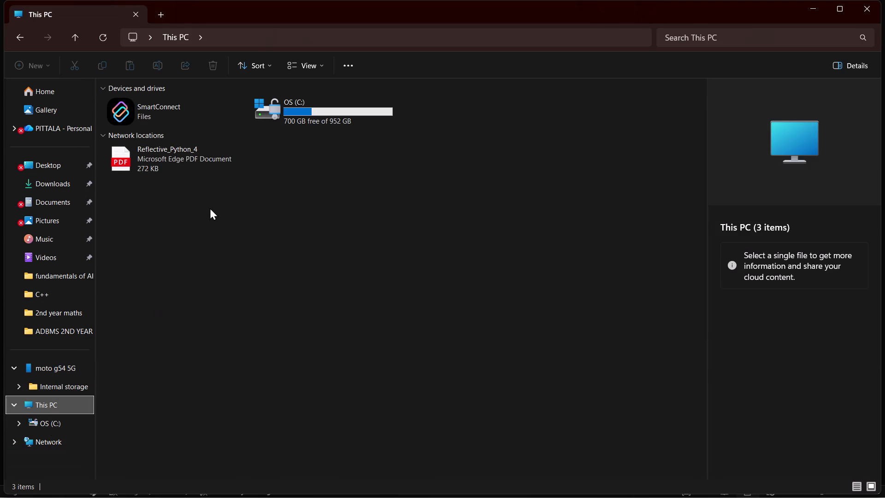
double_click(298, 126)
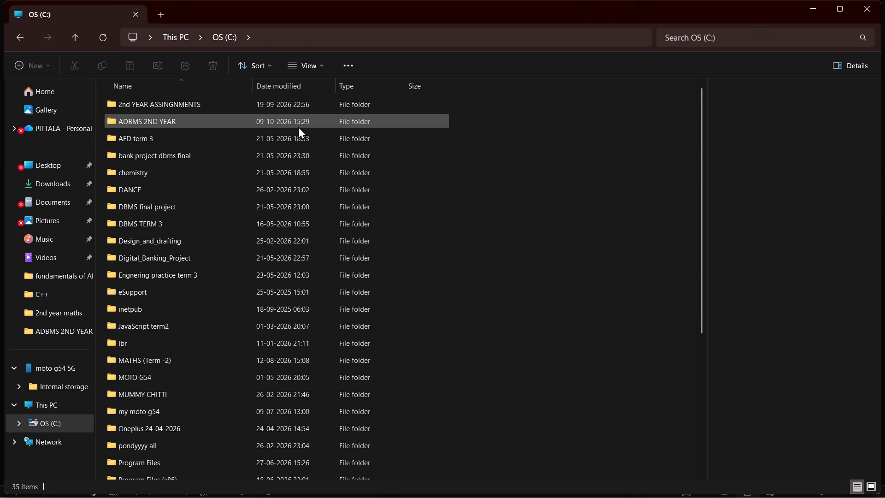
click(33, 64)
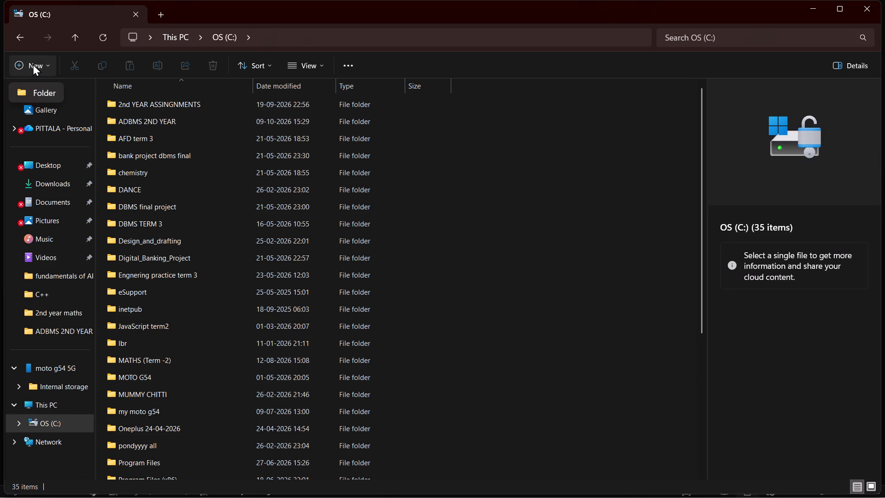
click(36, 93)
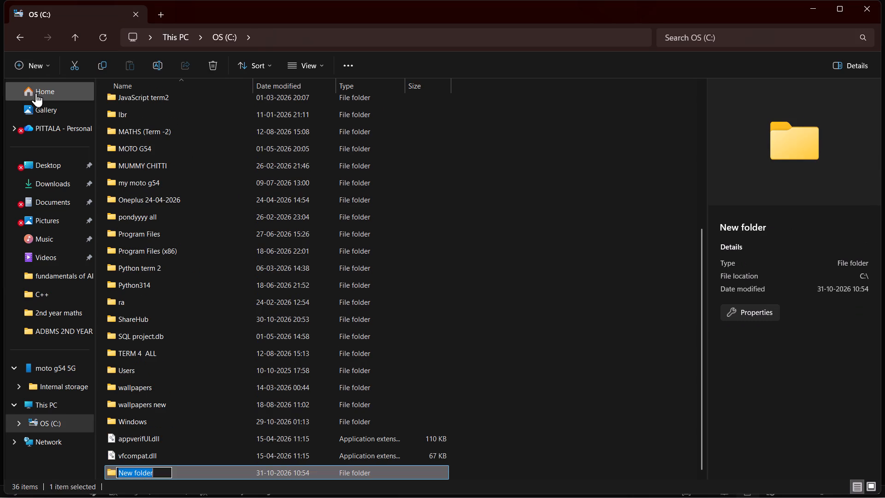
key(BackSpace)
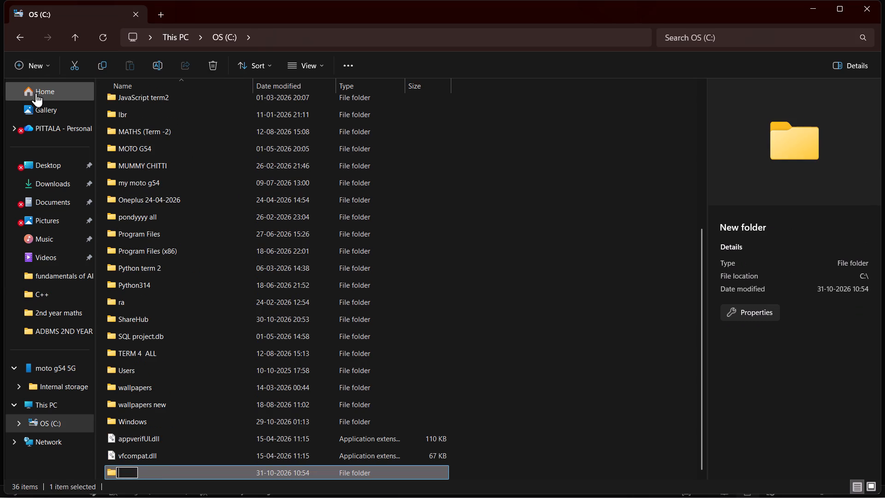
key(2)
text(nd)
key(space)
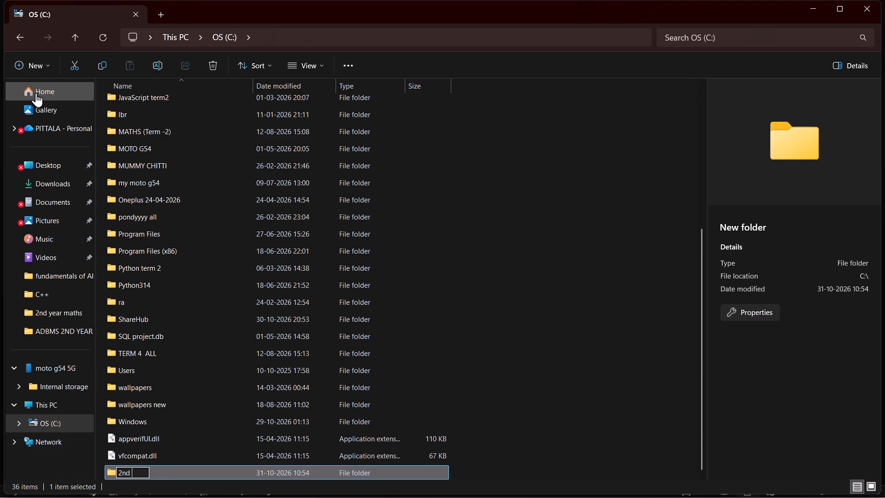
key(shift+y)
text(ear)
key(space)
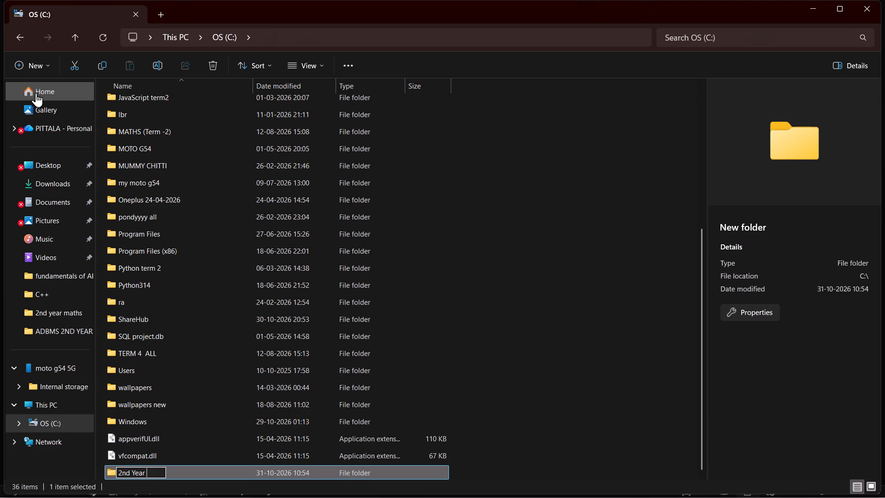
text(Te)
text(rm)
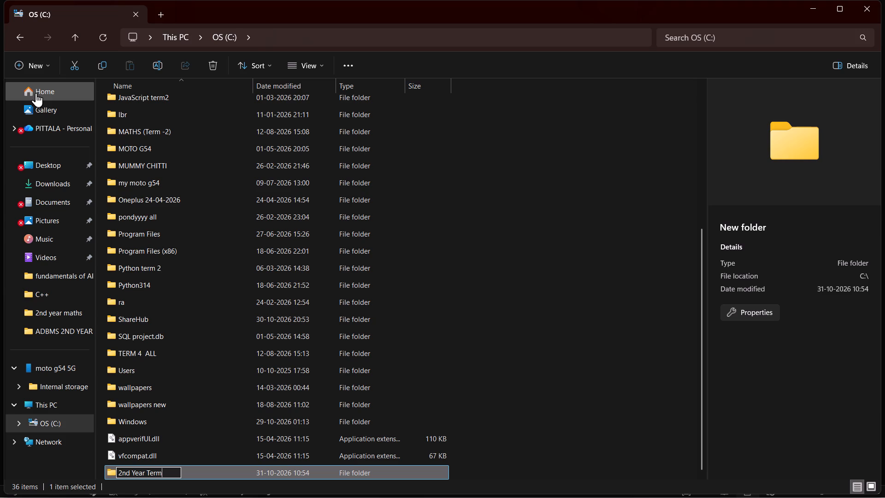
text(-2)
key(Left)
key(Left)
key(Left)
key(Left)
key(Left)
key(Left)
text(----)
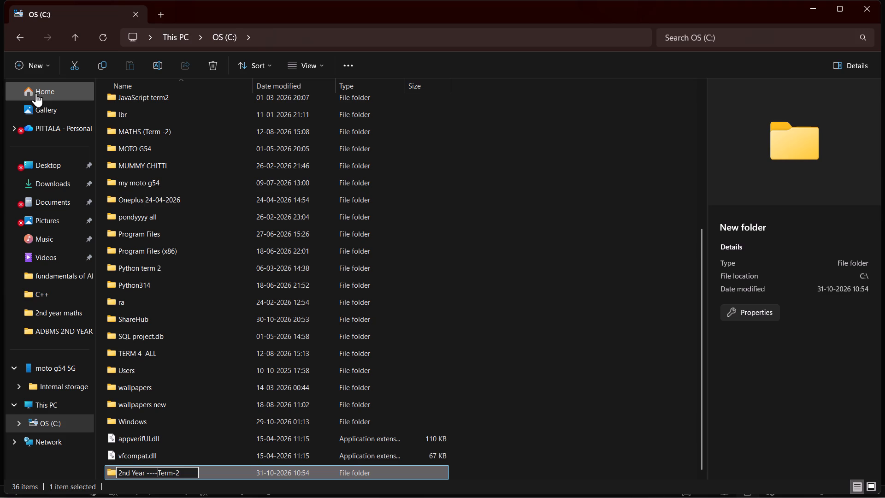
key(Return)
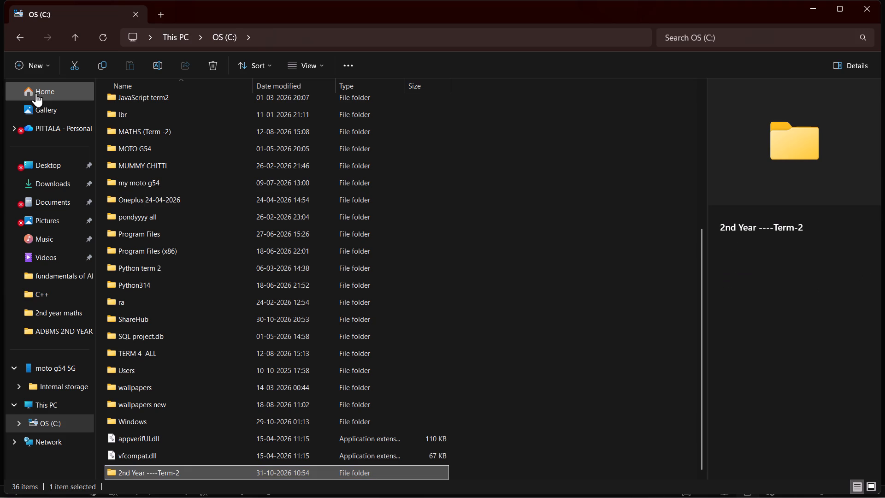
Rename the new term folder as "2nd Year ----Term-2--ALL_Assignments".
right_click(172, 474)
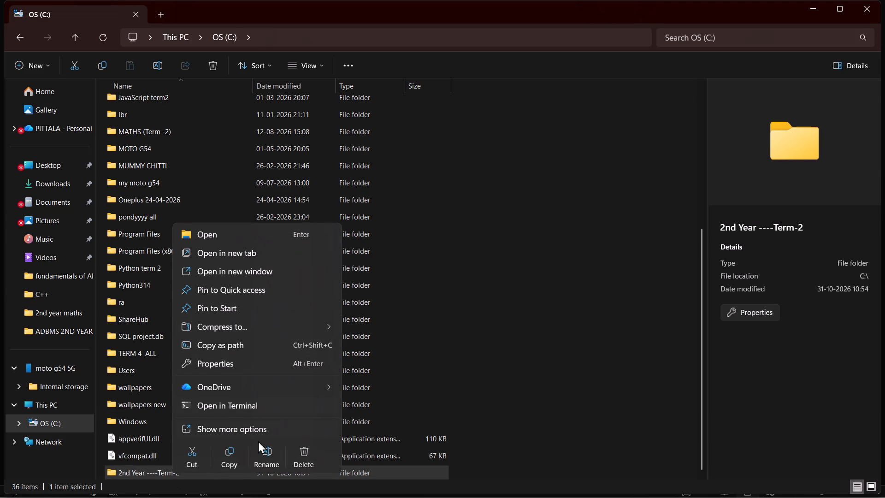
click(274, 462)
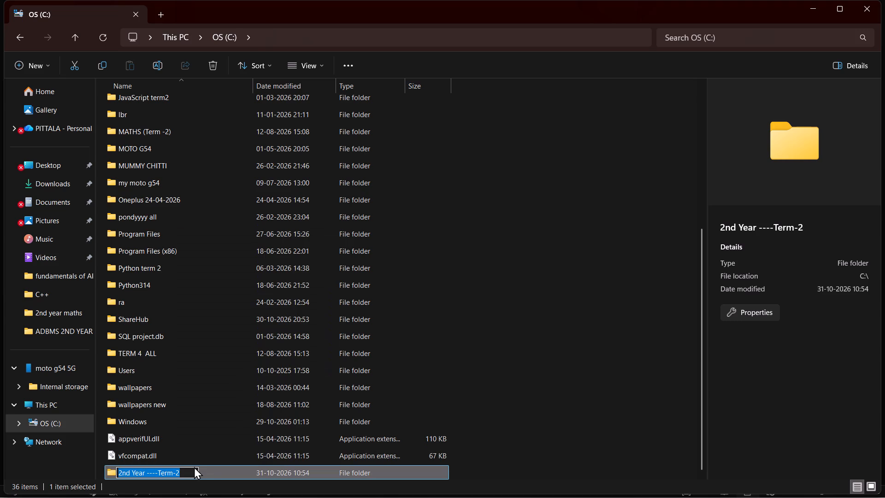
click(182, 471)
text(--)
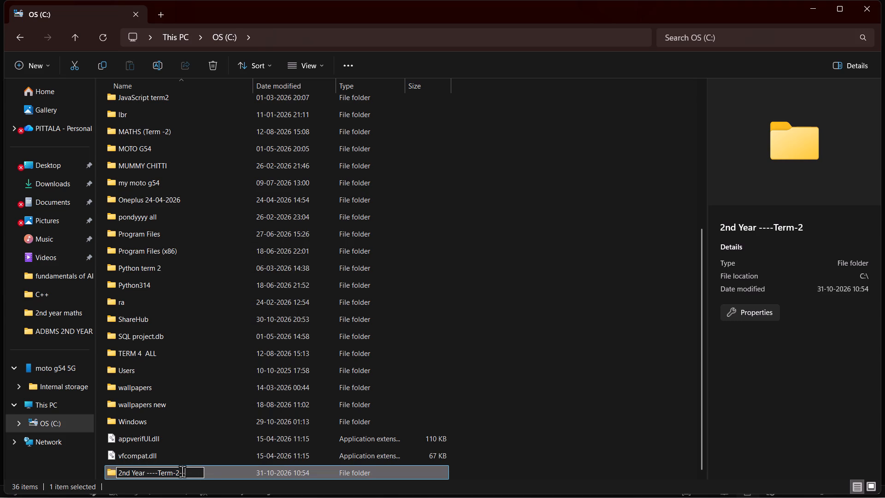
text(ALL)
text(_ASs)
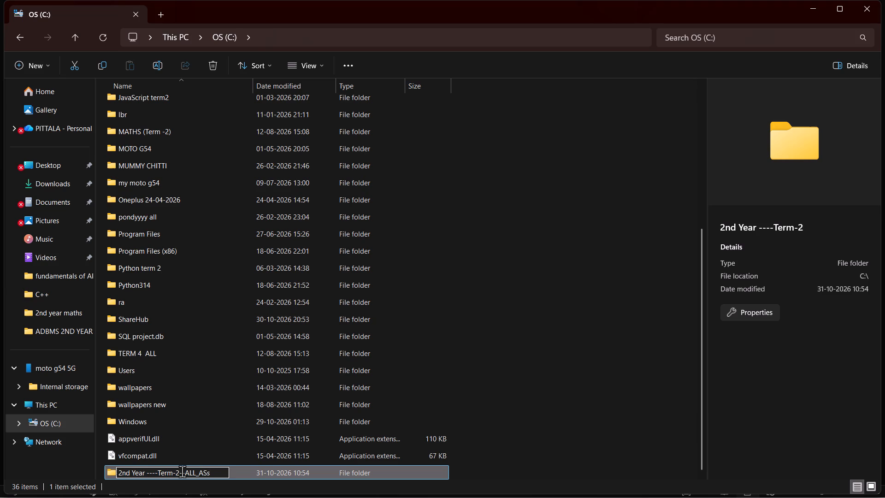
key(BackSpace)
key(BackSpace)
text(ssignments)
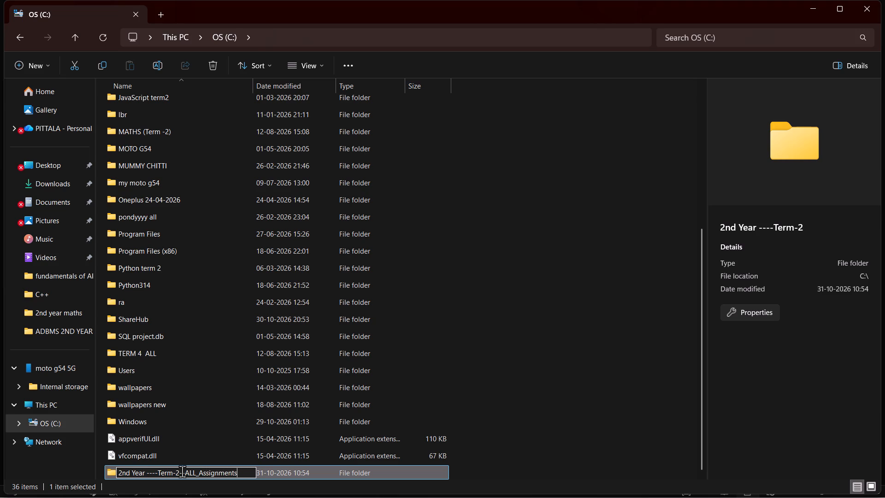
key(Return)
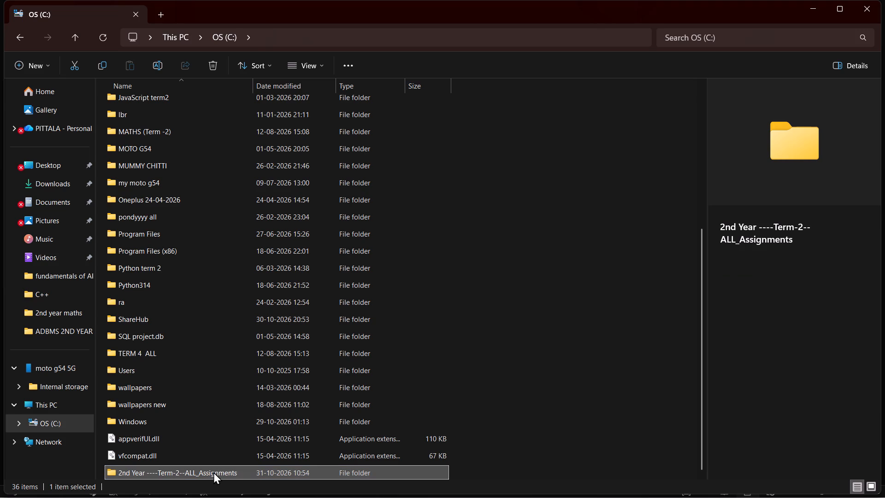
Inside the "2nd Year ----Term-2--ALL_Assignments" folder, create a subfolder named "Backend_Dev_Fundamental_Naveen_sir".
double_click(213, 472)
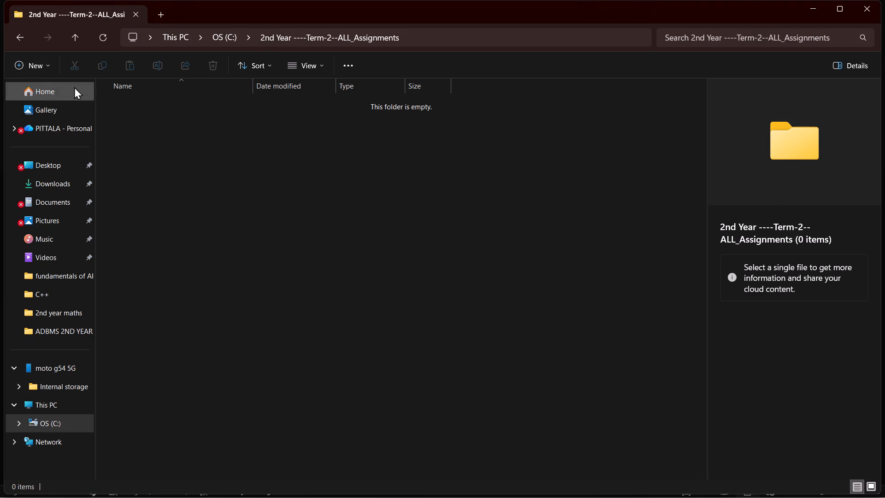
click(30, 68)
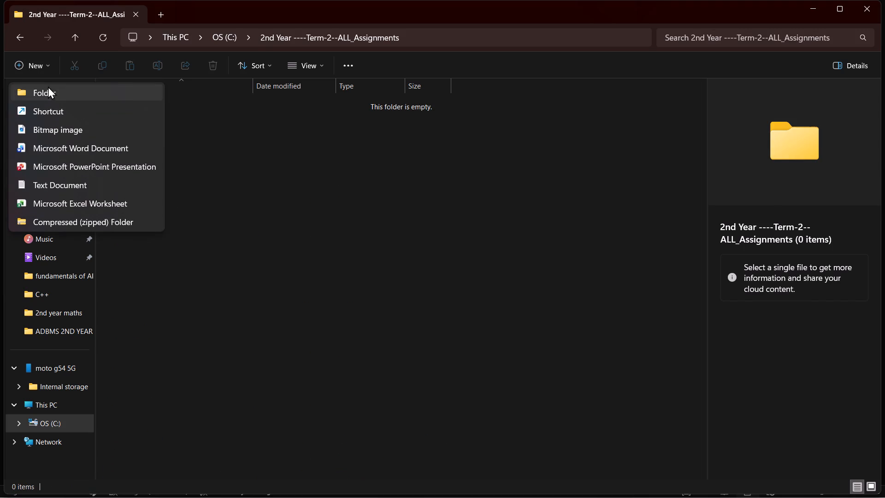
click(49, 92)
key(BackSpace)
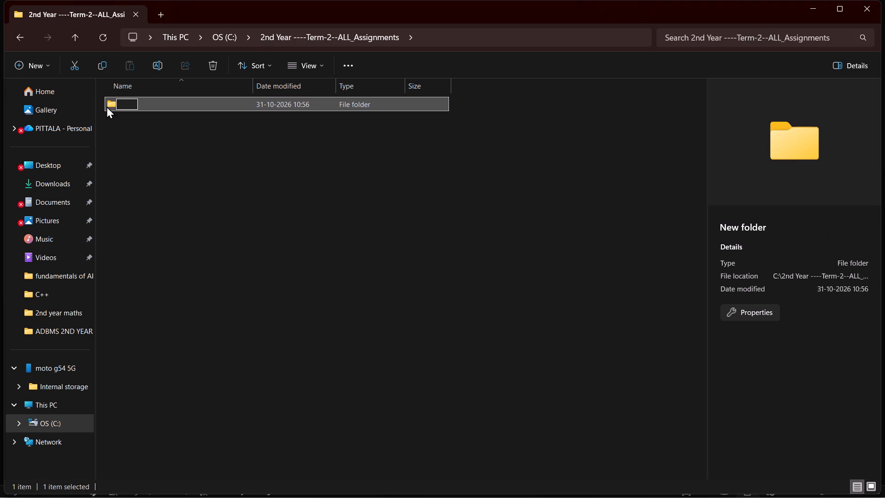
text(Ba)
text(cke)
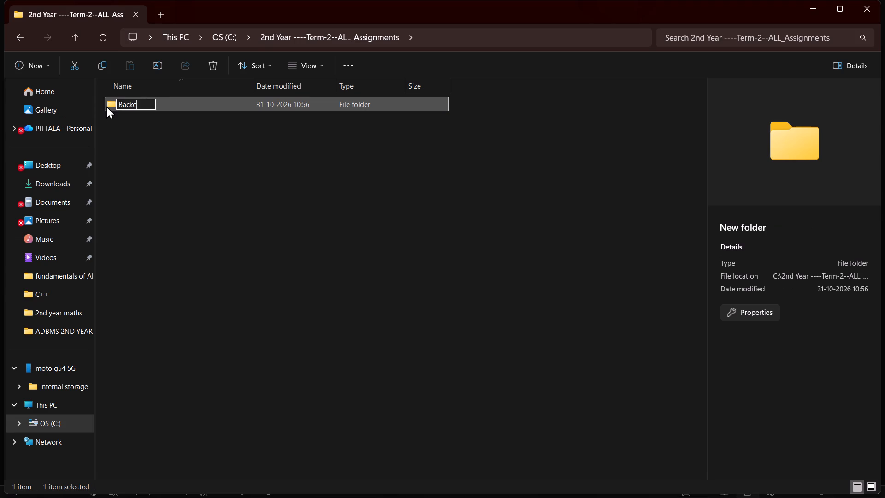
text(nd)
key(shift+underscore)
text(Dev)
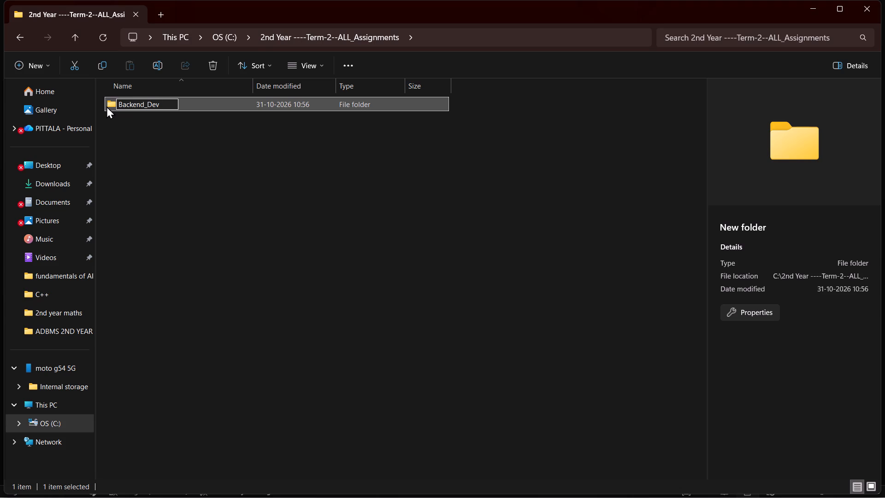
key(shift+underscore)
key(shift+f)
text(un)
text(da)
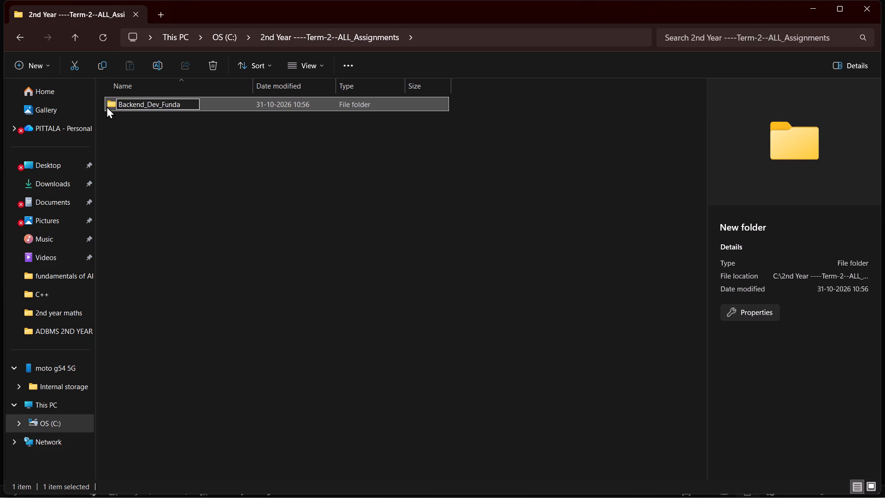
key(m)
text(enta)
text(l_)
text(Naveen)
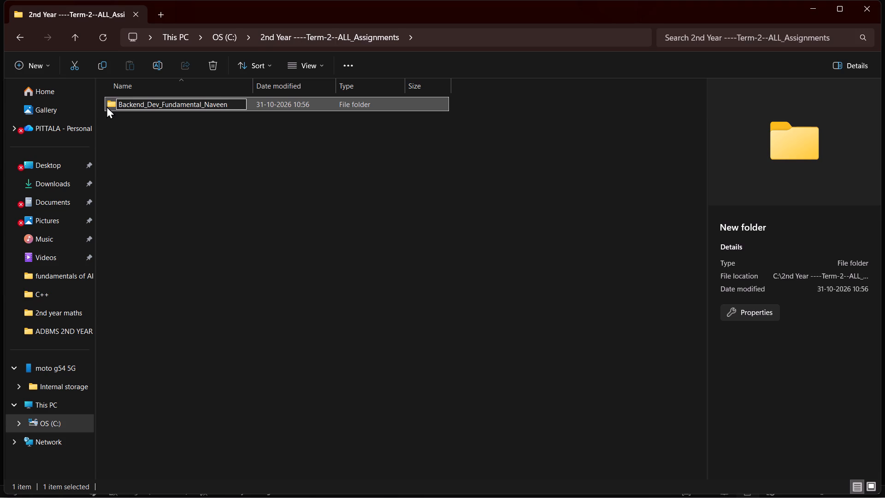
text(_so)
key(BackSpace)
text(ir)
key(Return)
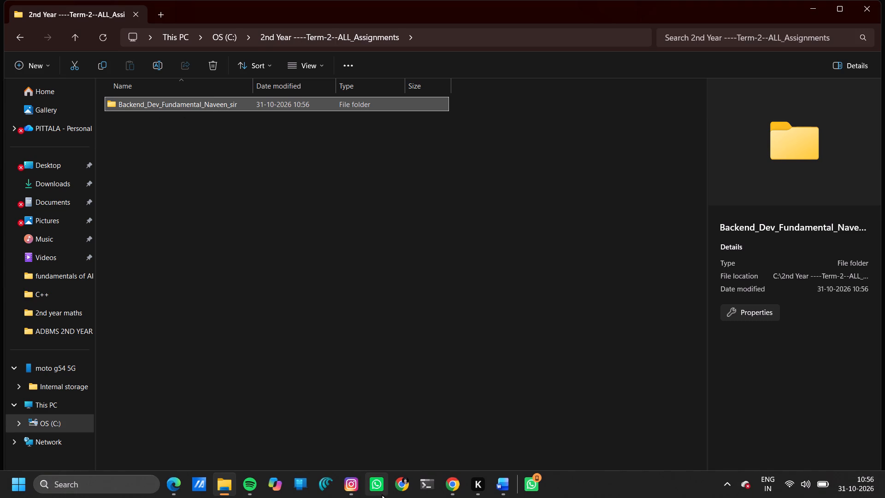
Switch to Word and save BDF_Lab_Report-1 as a Word document in the Backend_Dev_Fundamental_Naveen_sir folder on OS (C:).
click(513, 497)
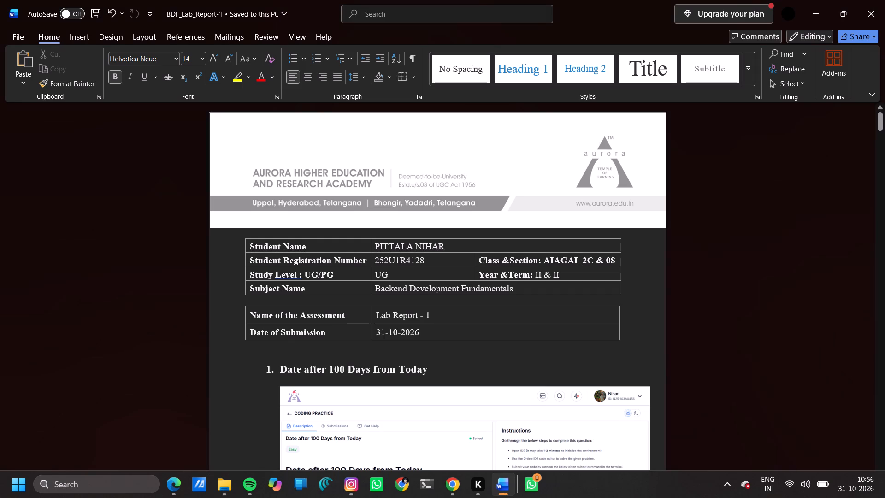
click(18, 38)
click(39, 210)
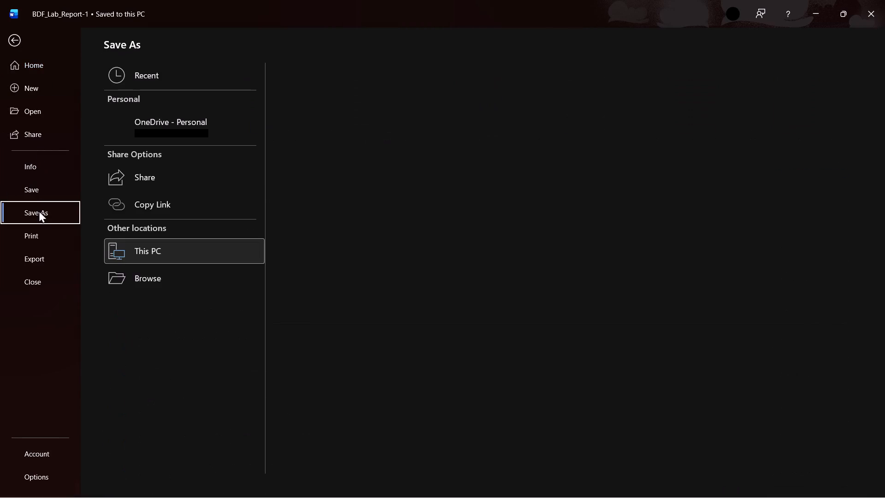
click(154, 302)
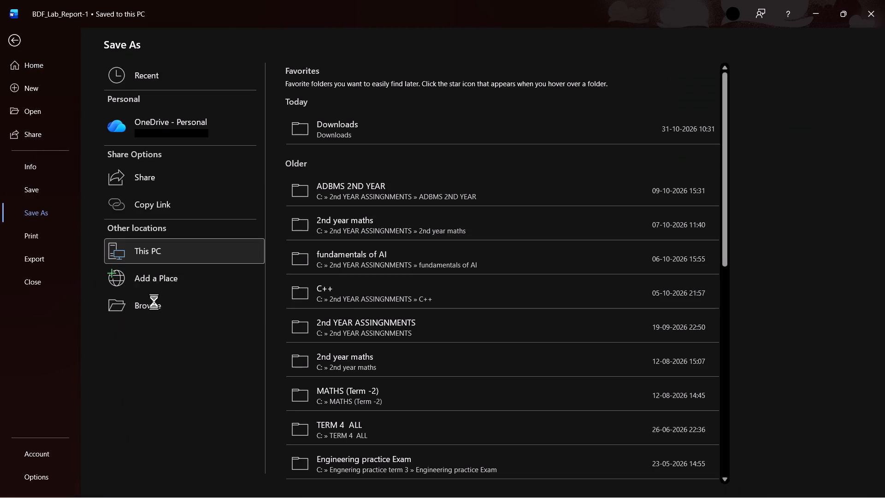
click(146, 202)
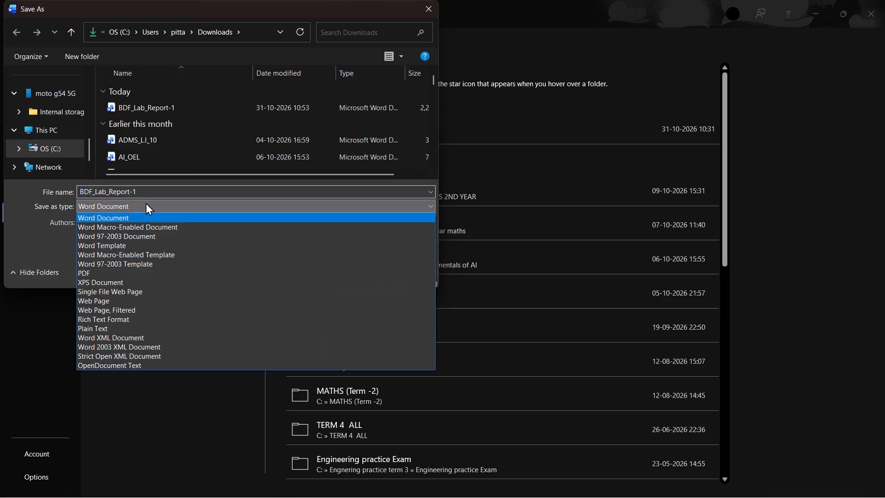
click(146, 202)
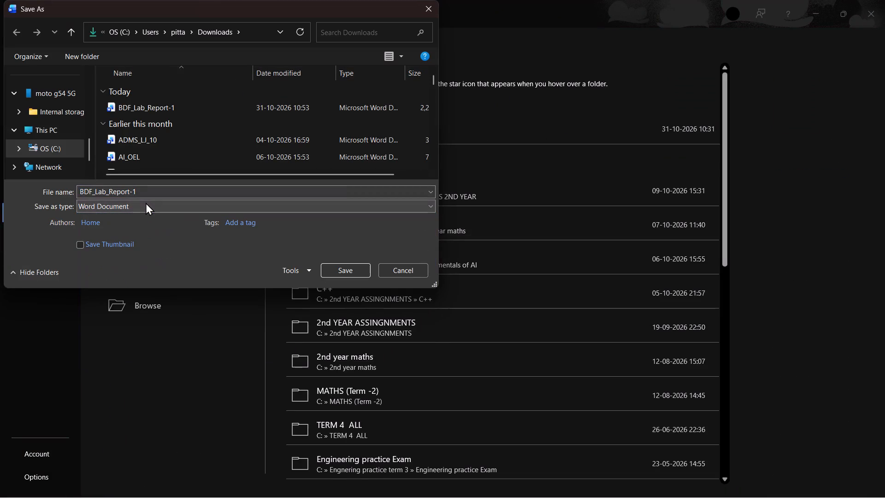
scroll(55, 148, down, 1)
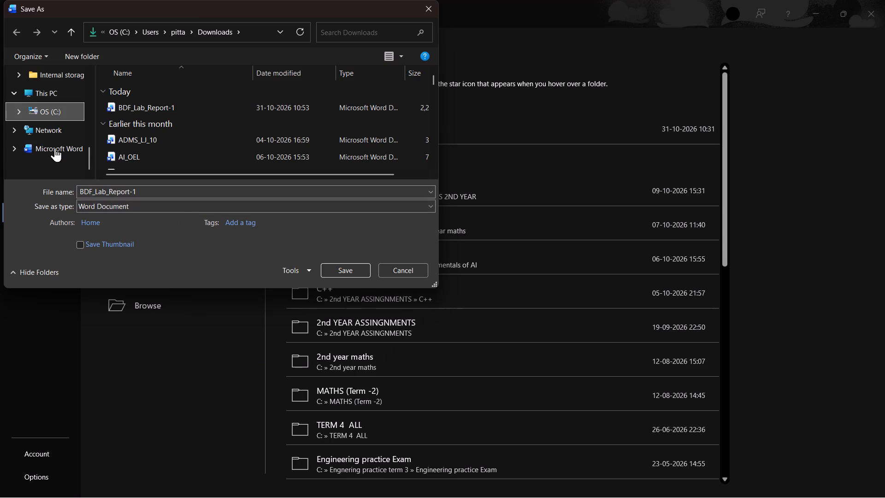
scroll(55, 148, up, 1)
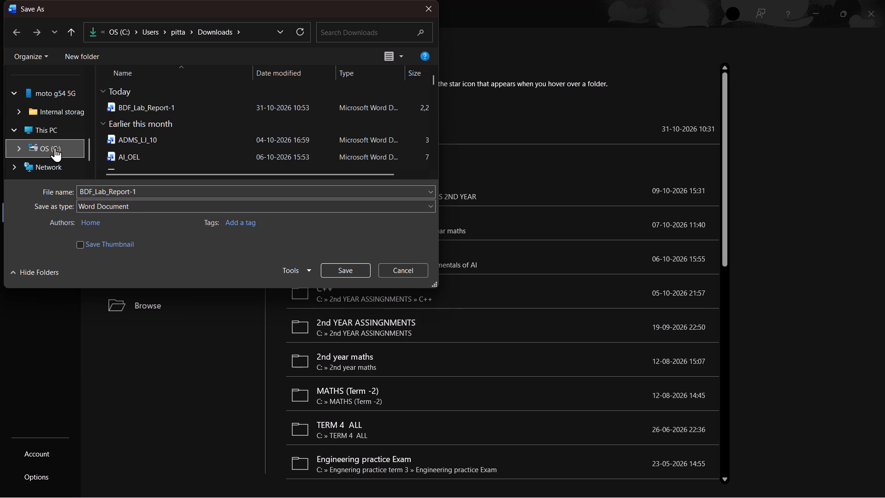
click(55, 148)
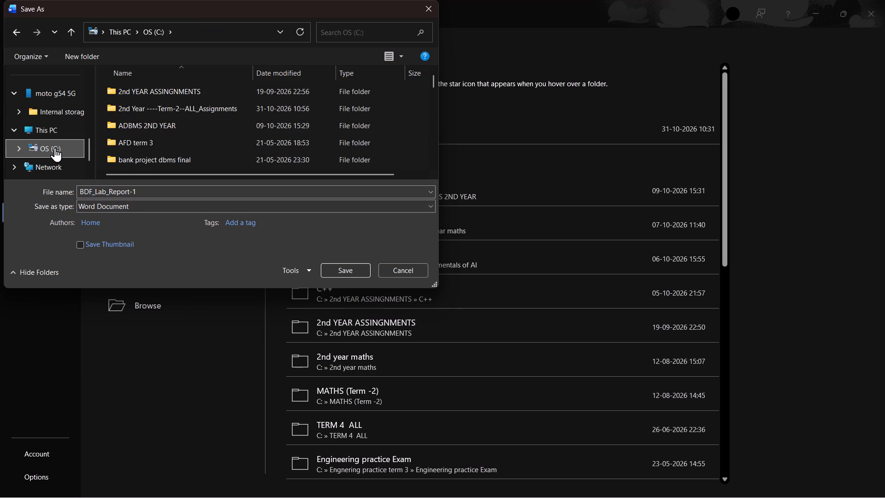
double_click(149, 113)
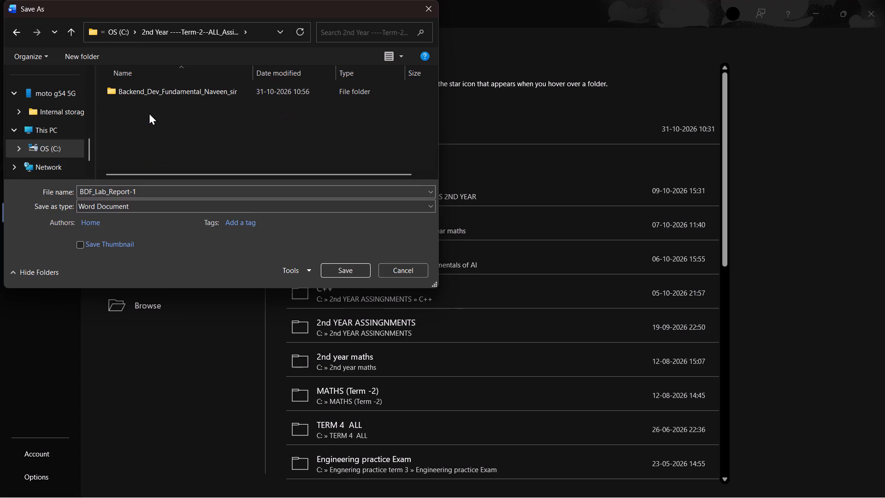
double_click(185, 89)
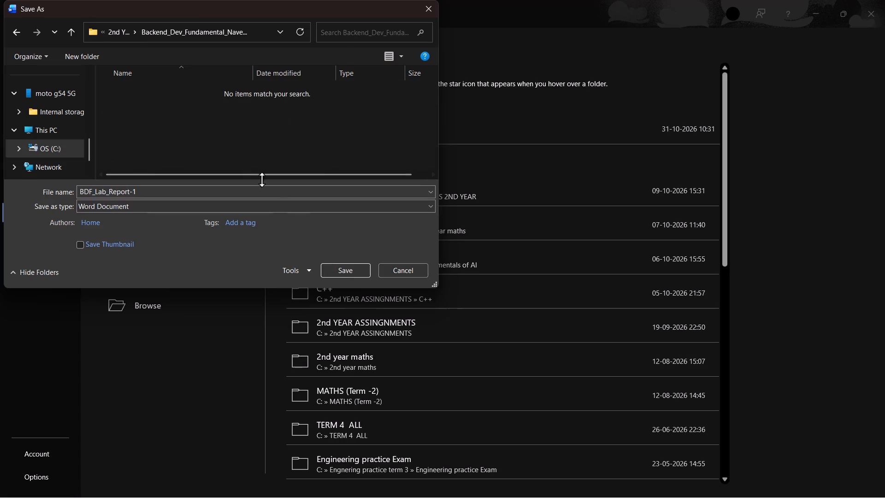
click(341, 273)
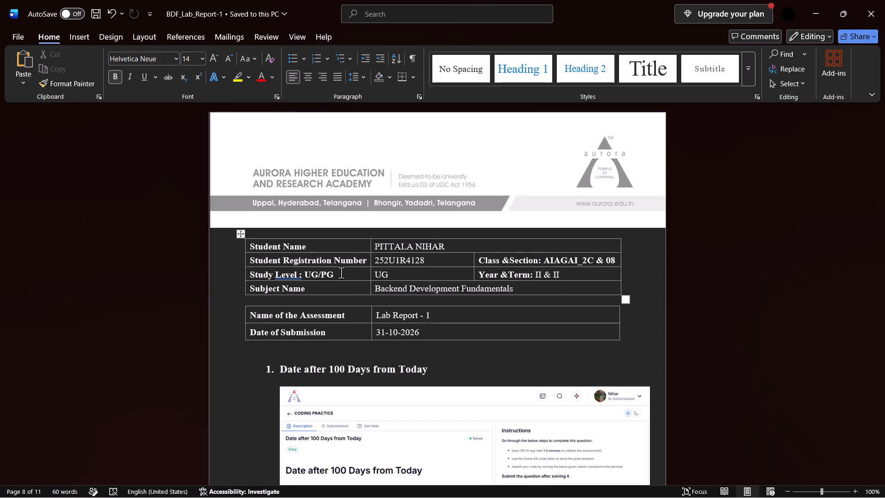
Save BDF_Lab_Report-1 as a PDF in the same Backend_Dev_Fundamental_Naveen_sir folder.
click(30, 32)
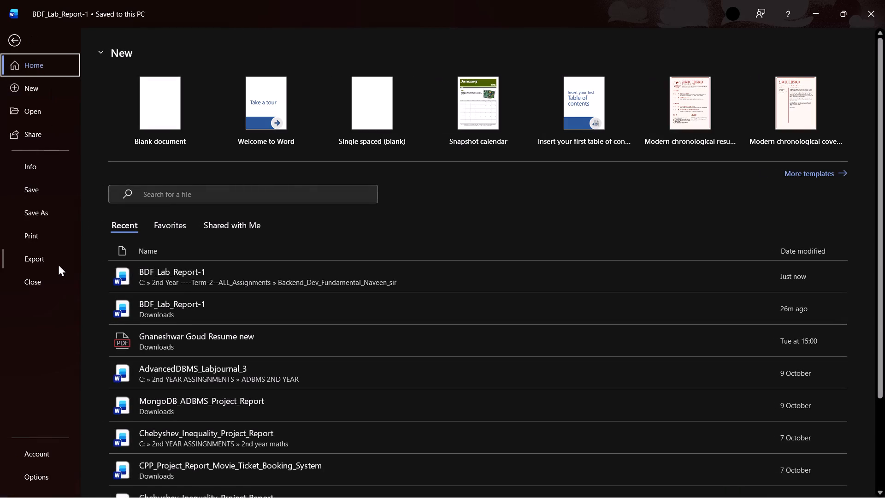
click(54, 212)
click(159, 306)
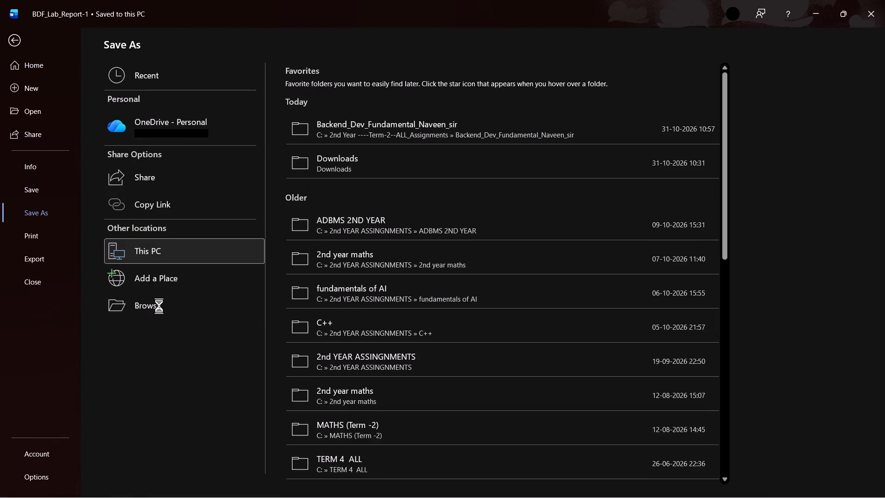
click(178, 205)
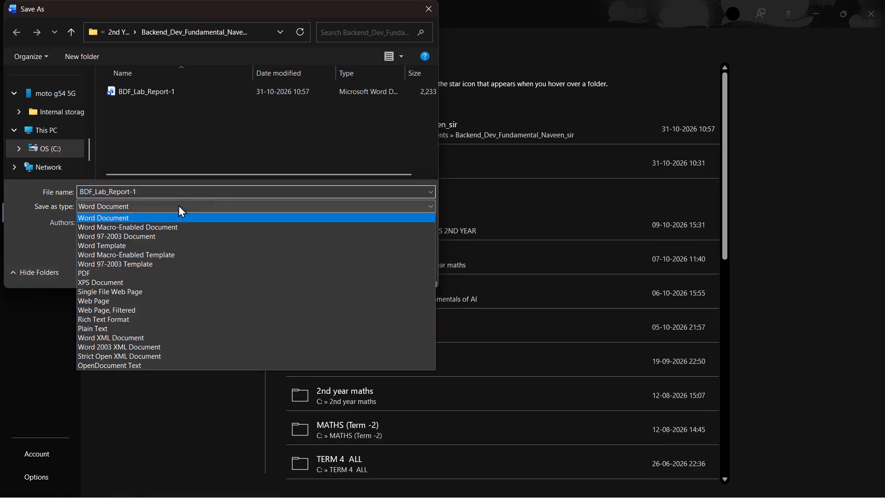
click(126, 276)
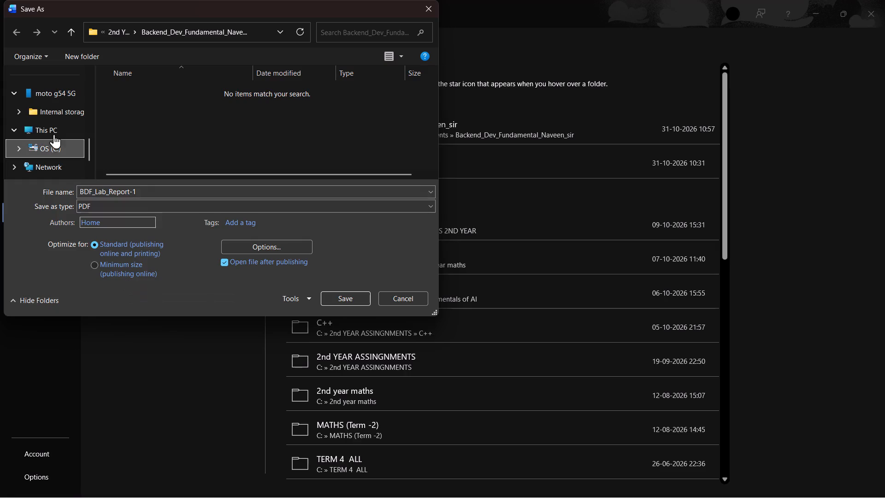
click(351, 296)
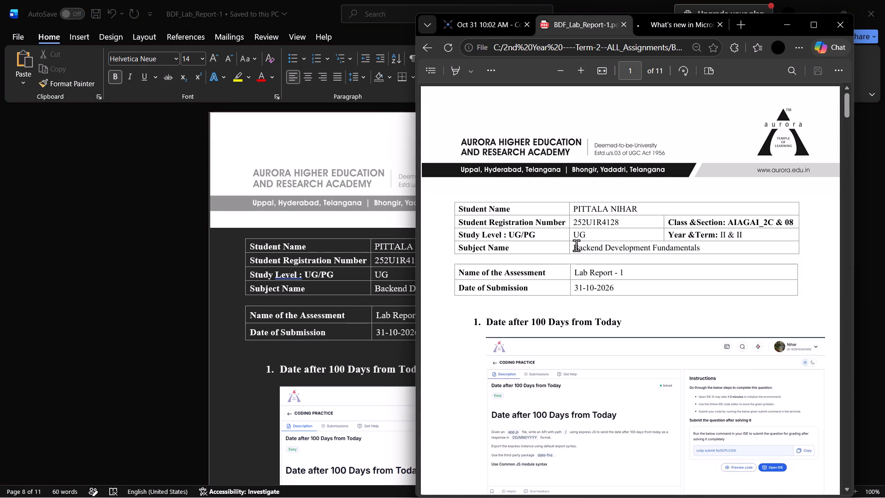
Review the exported BDF_Lab_Report-1 PDF, checking the student details tables and the "Date after 100 Days from Today" exercise screenshots.
scroll(576, 245, down, 1)
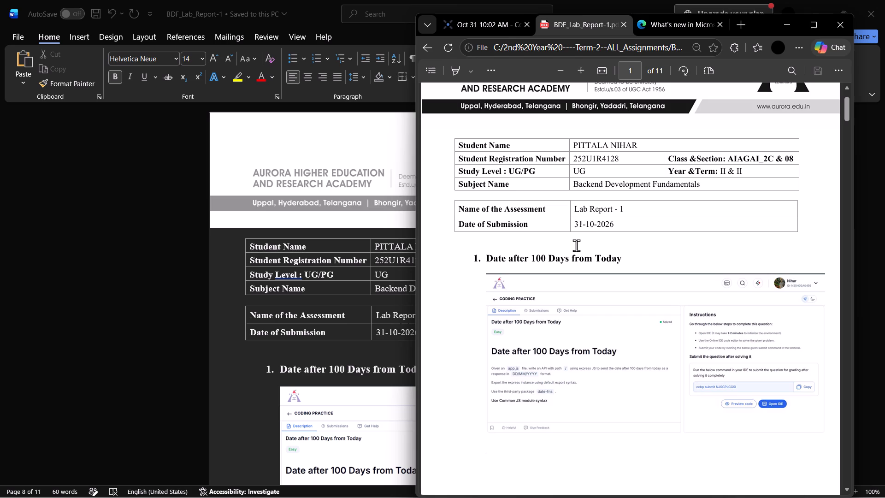
scroll(576, 245, down, 1)
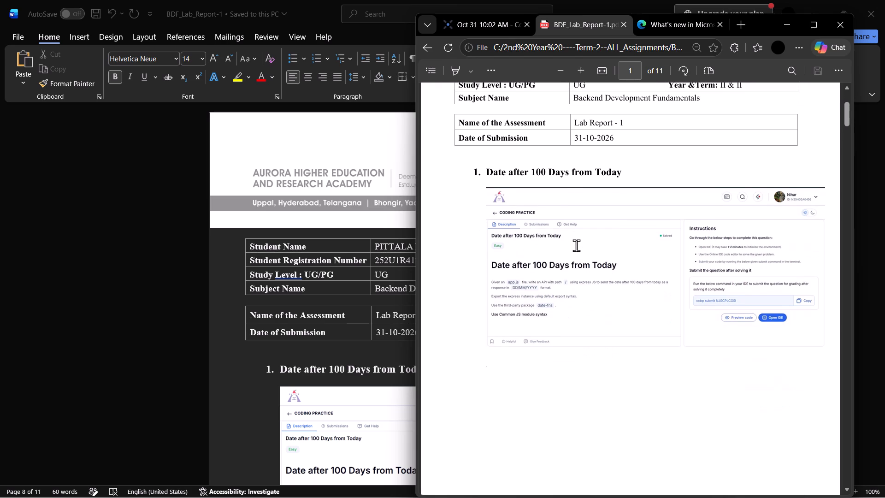
scroll(576, 245, down, 2)
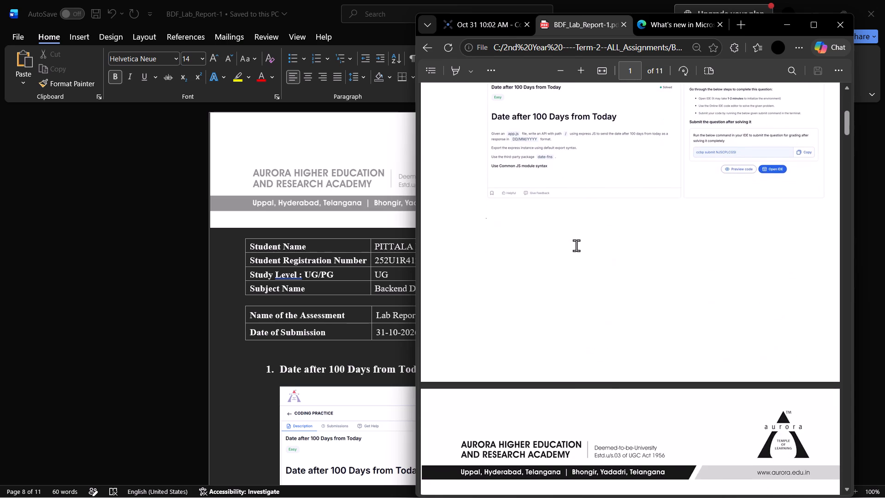
scroll(576, 245, down, 2)
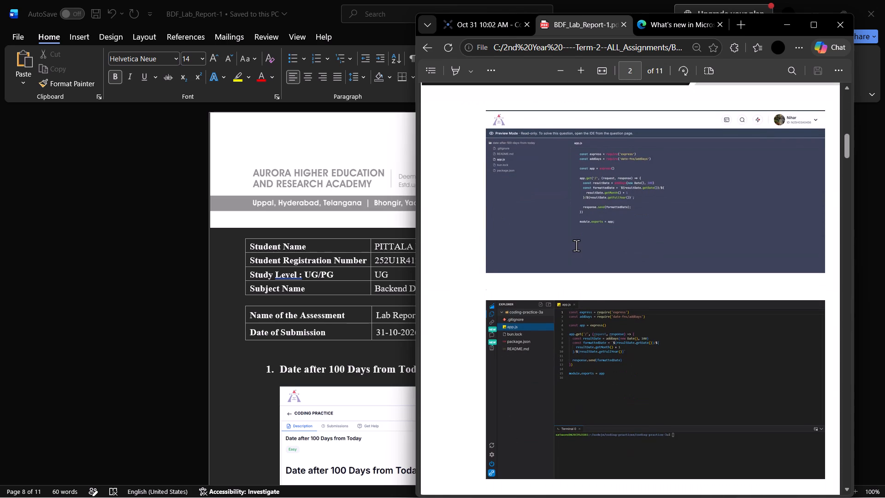
scroll(576, 245, down, 1)
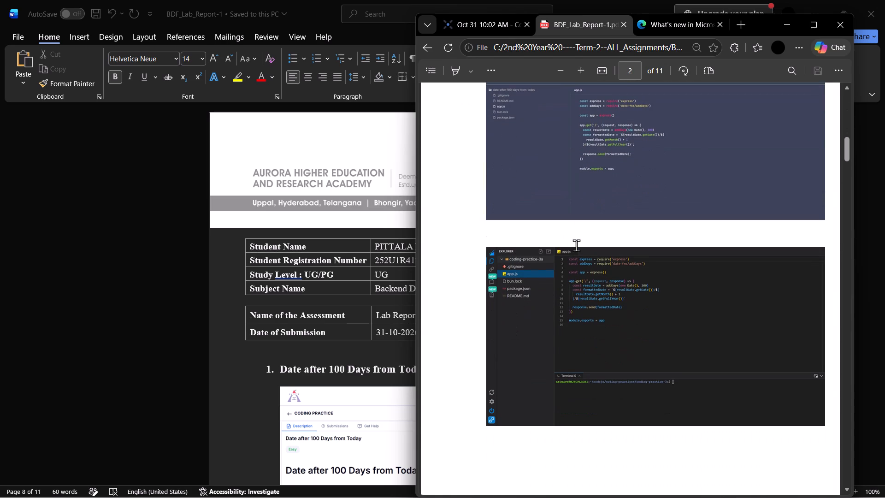
scroll(576, 245, down, 5)
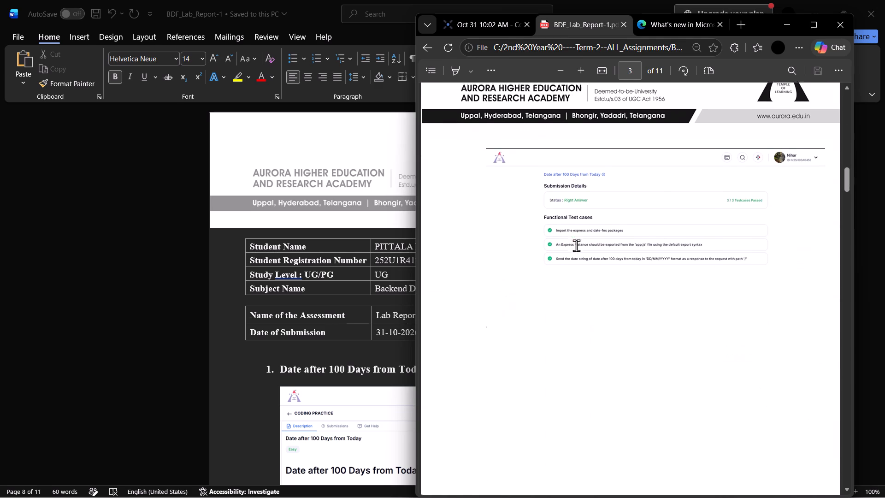
Check the "Today's Date" and "API Routing" exercises in the PDF, continuing to the start of "Gadgets Page".
scroll(576, 245, down, 3)
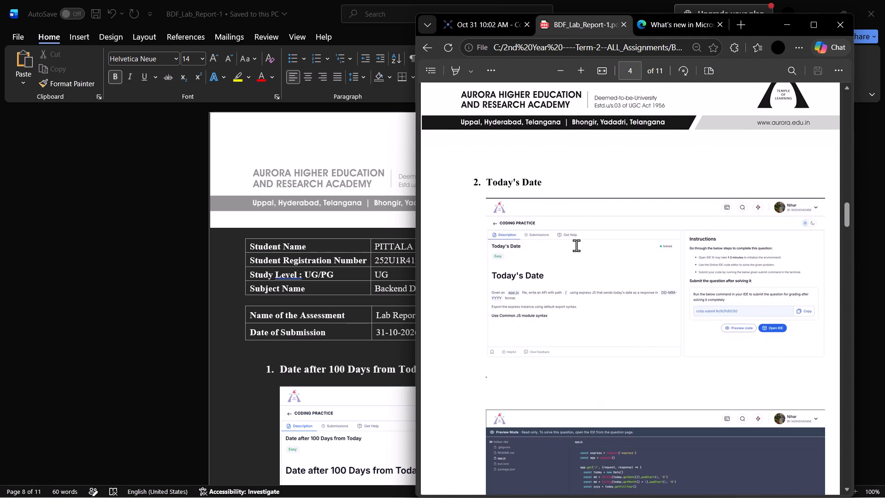
scroll(576, 245, down, 3)
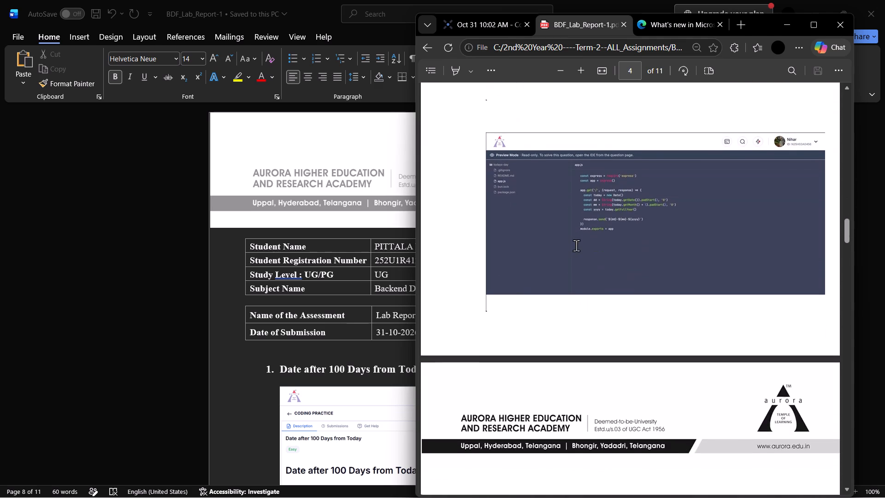
scroll(576, 245, down, 4)
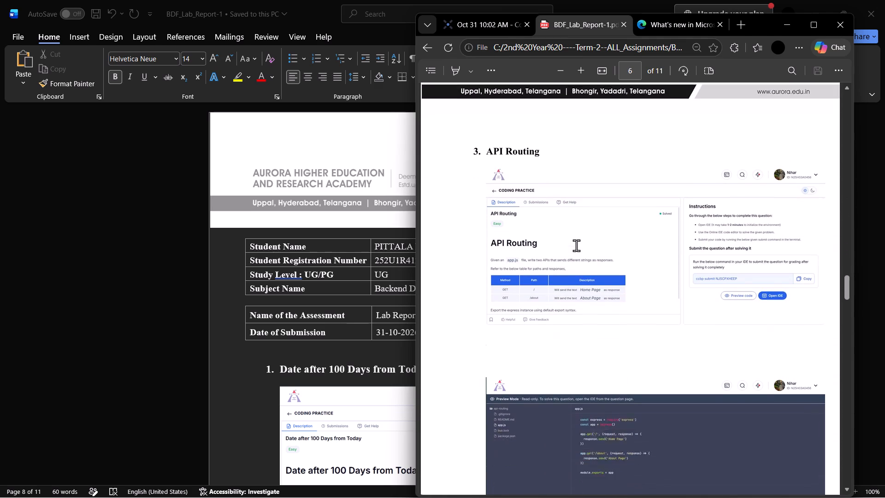
scroll(576, 245, down, 2)
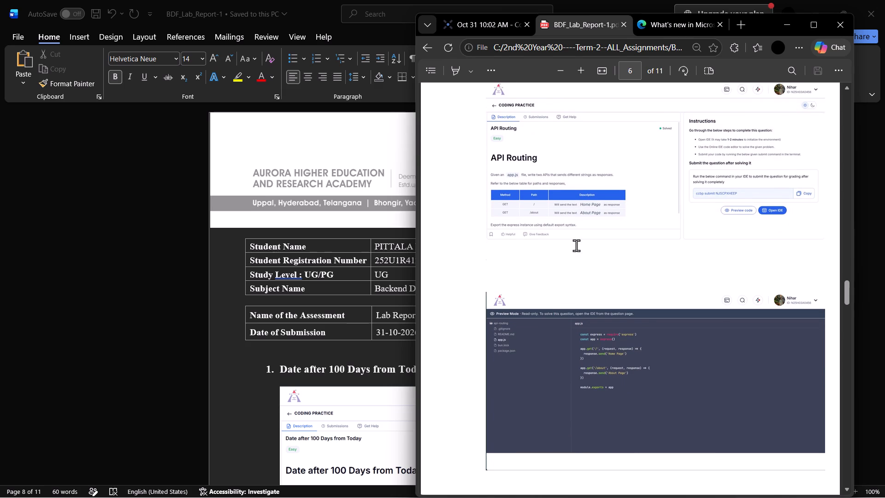
scroll(576, 245, down, 4)
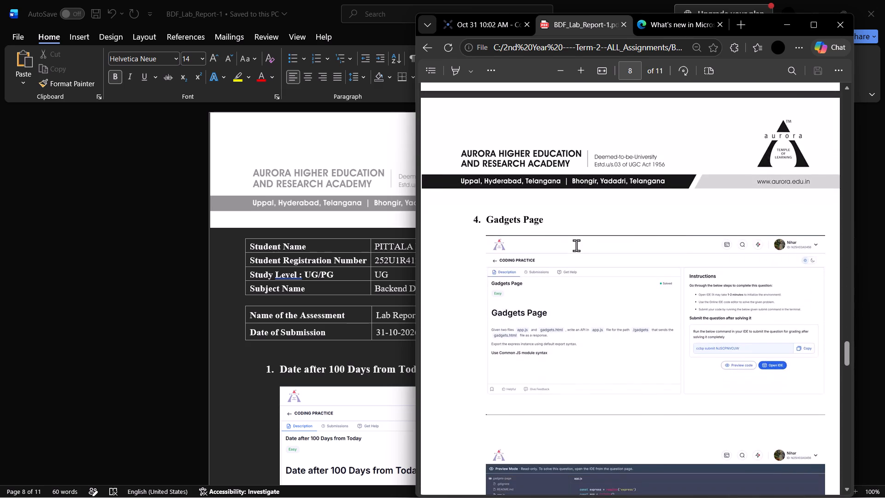
Examine the "Gadgets Page" exercise's code and submission screenshots in the PDF, and recheck those of "API Routing".
scroll(576, 245, up, 6)
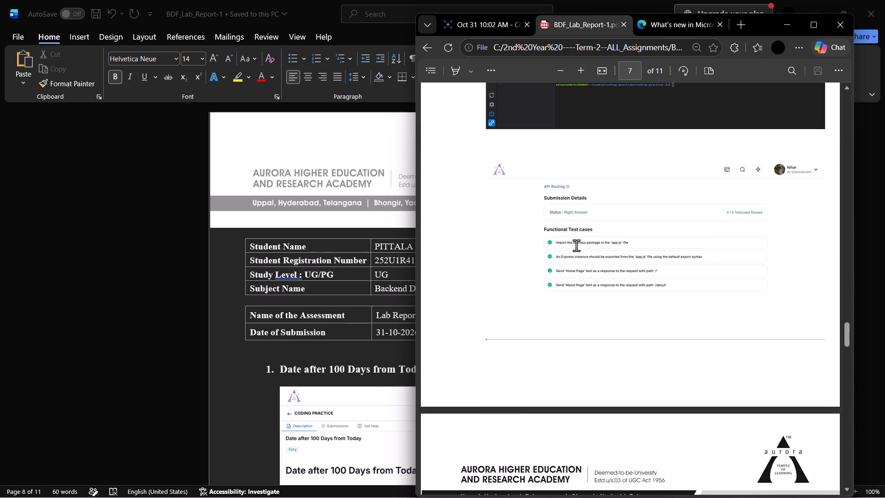
scroll(576, 245, down, 4)
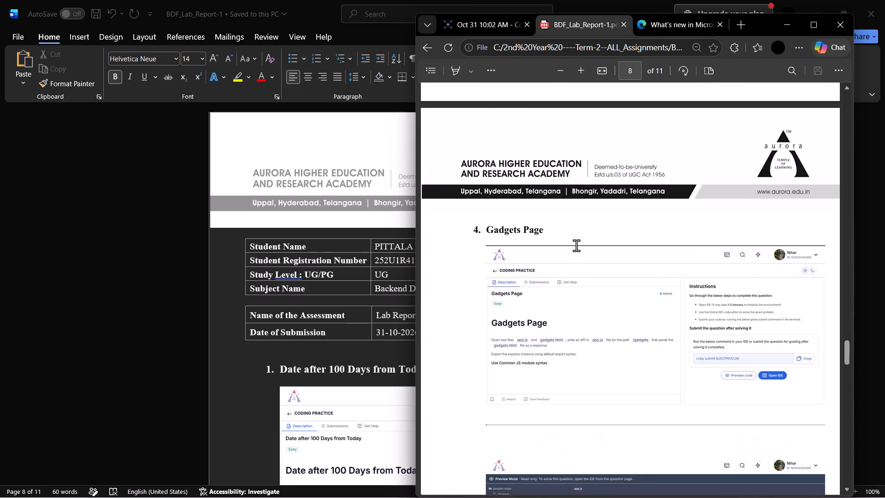
scroll(576, 245, down, 3)
scroll(576, 245, up, 1)
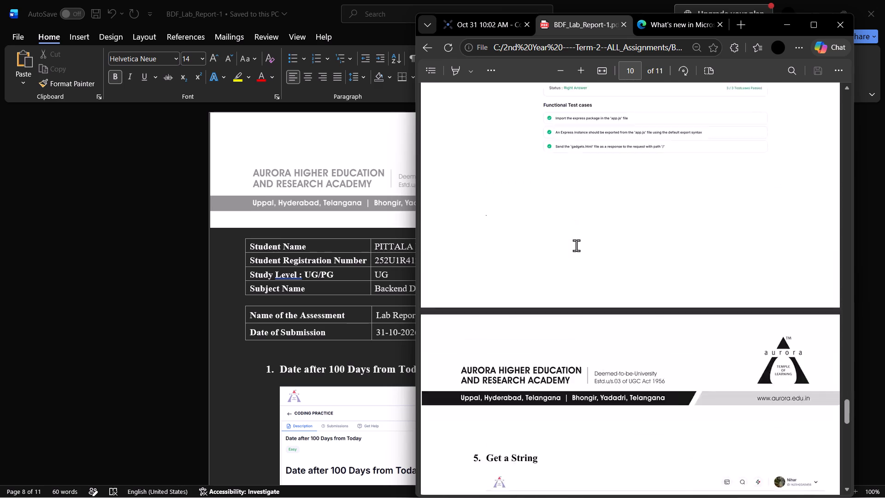
scroll(576, 245, up, 3)
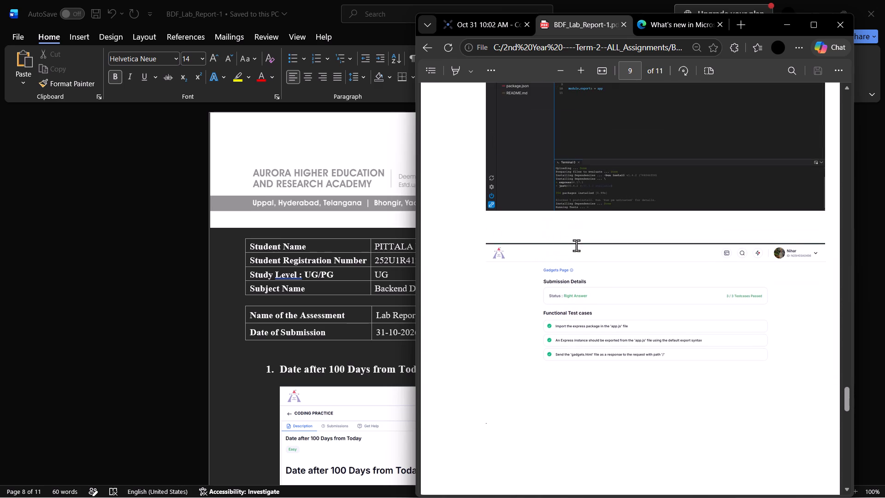
scroll(576, 245, up, 2)
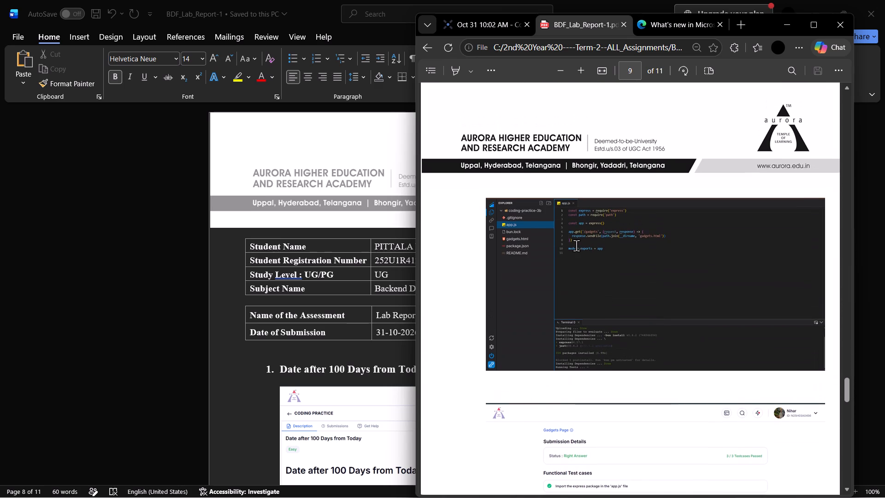
scroll(576, 245, up, 3)
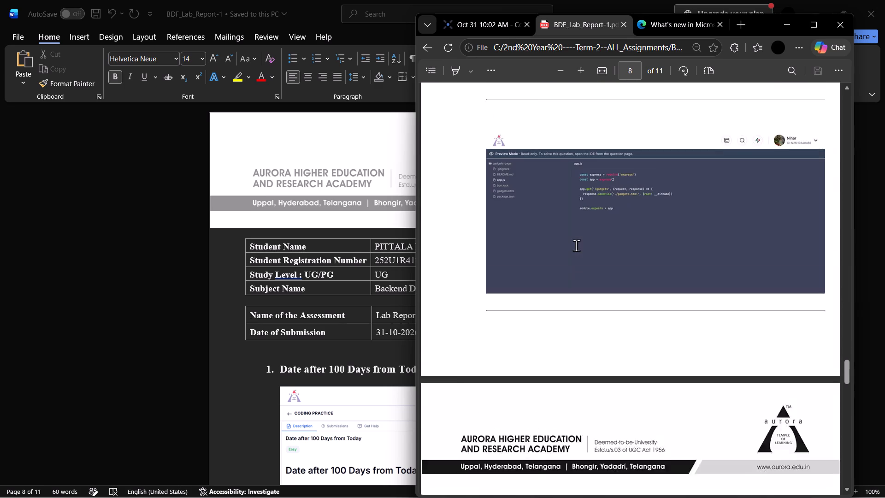
scroll(576, 245, up, 5)
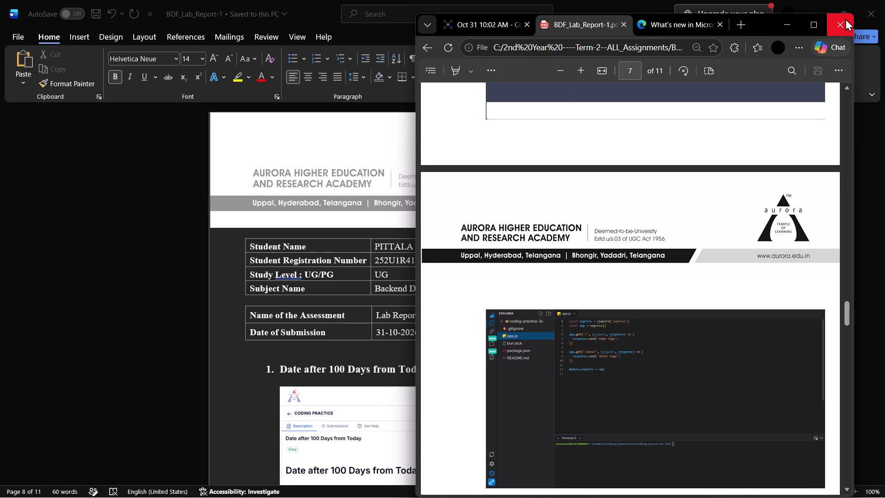
Close the PDF viewer and the BDF_Lab_Report-1 document, and minimize the file window to return to the Get a String submission page.
click(845, 18)
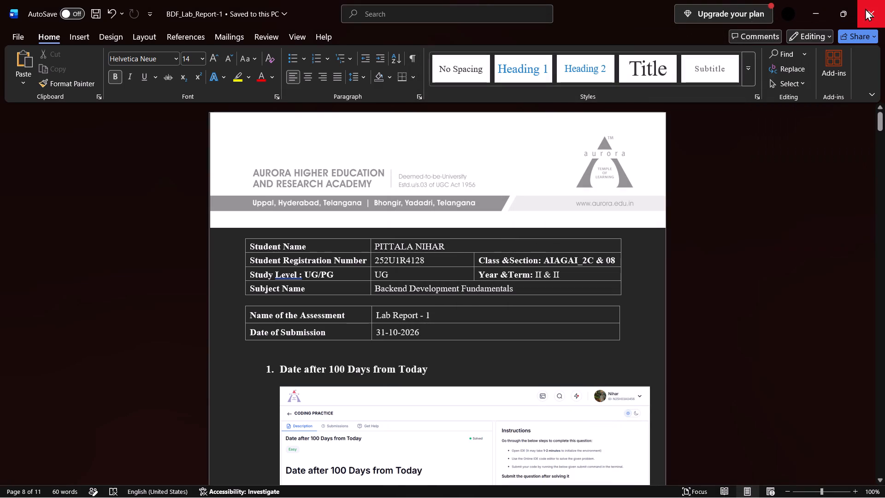
click(865, 8)
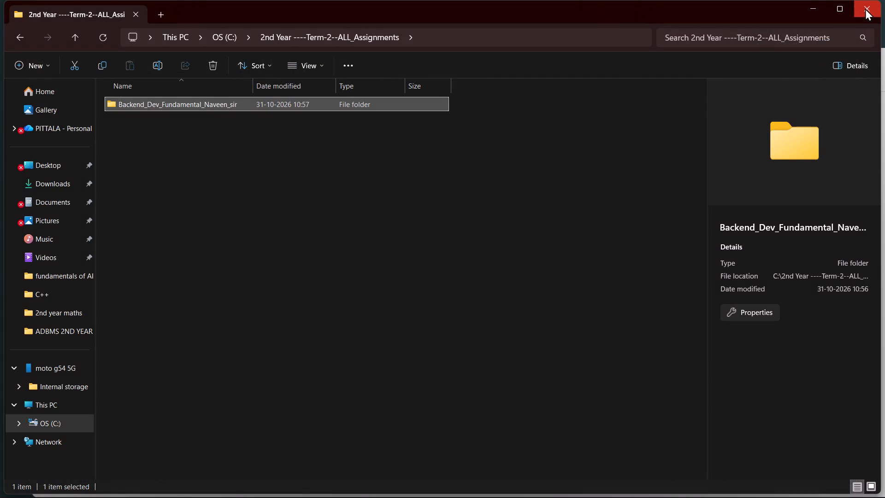
click(808, 12)
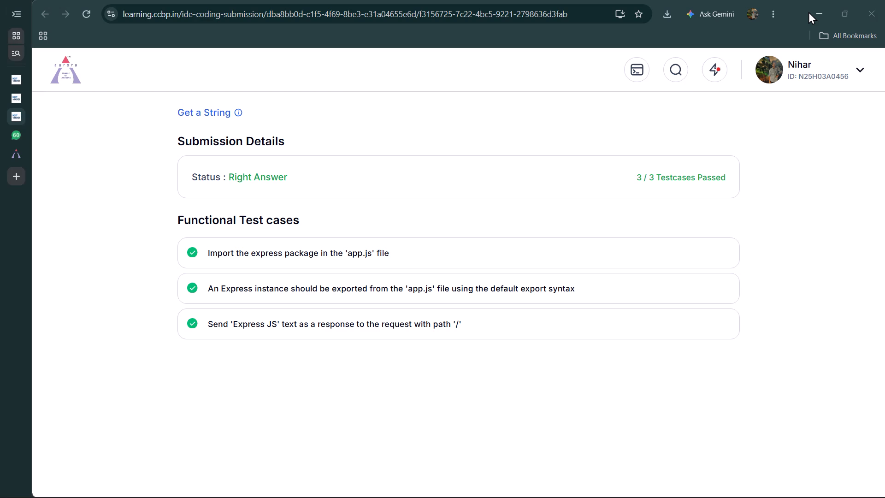
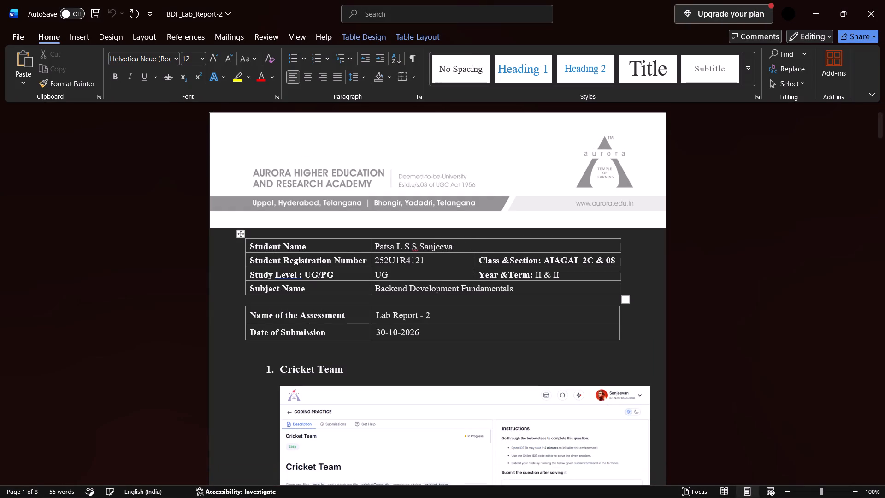
Replace the student name and update the registration number in the Lab Report - 2 details table with the other student's details.
key(BackSpace)
key(BackSpace)
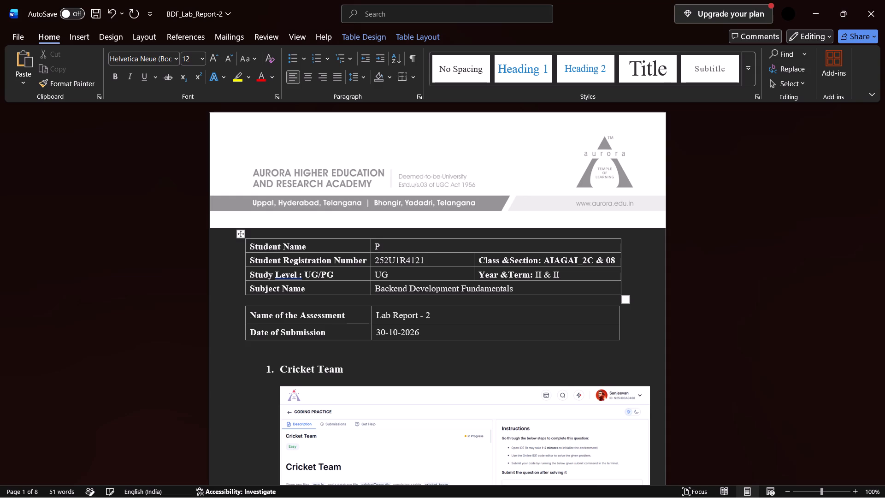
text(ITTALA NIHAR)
click(437, 261)
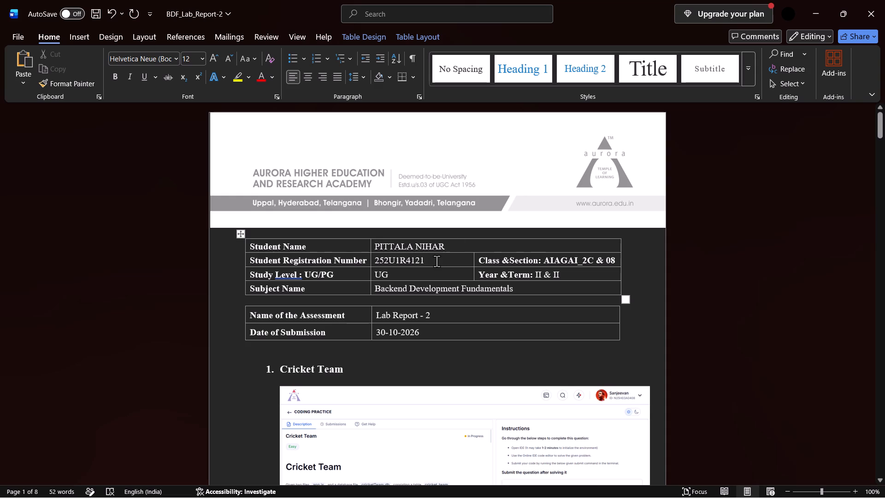
key(BackSpace)
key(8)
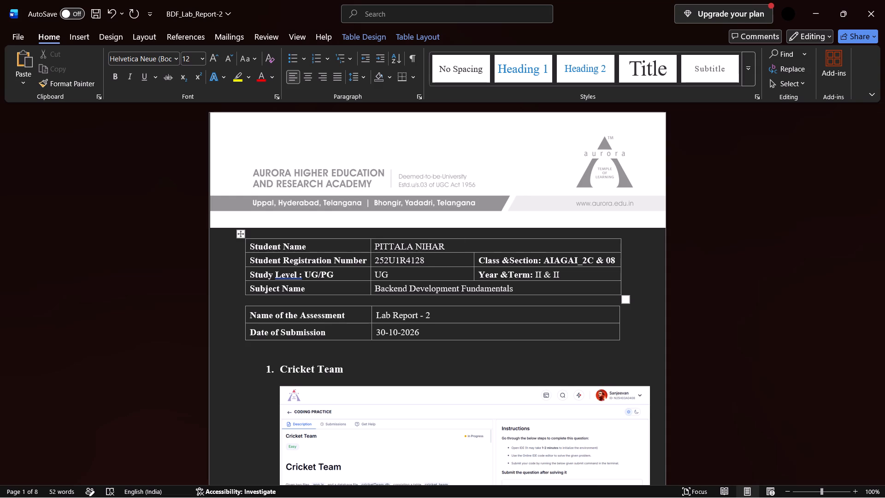
Set the Date of Submission in the assessment table to 31-10-2026.
click(385, 334)
key(BackSpace)
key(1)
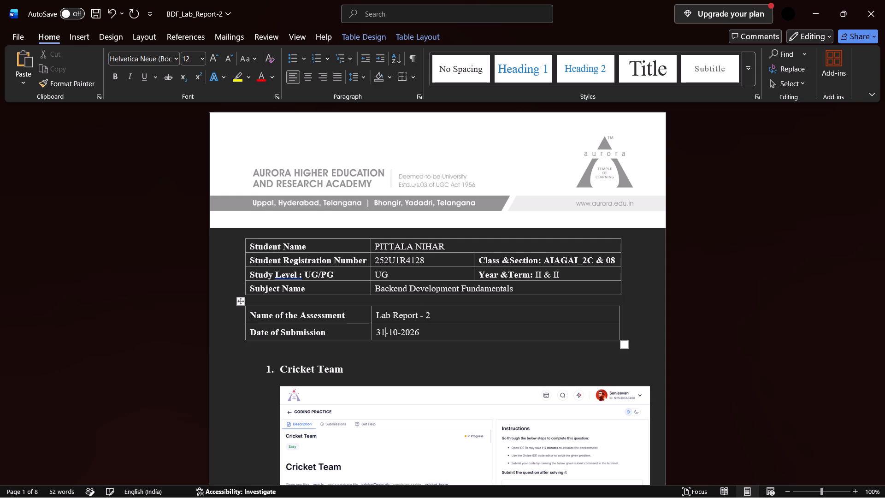
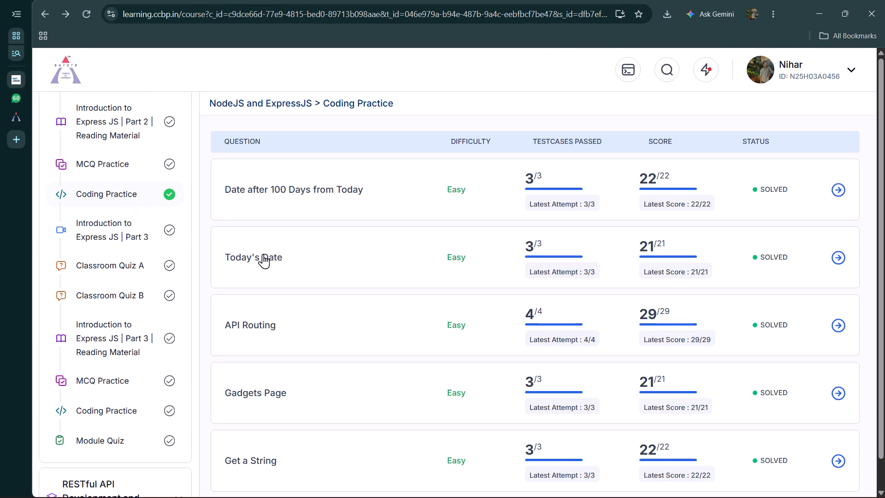
Open the Cricket Team question from the SQLite and Database Operations coding practice and capture a screenshot of its page.
click(155, 197)
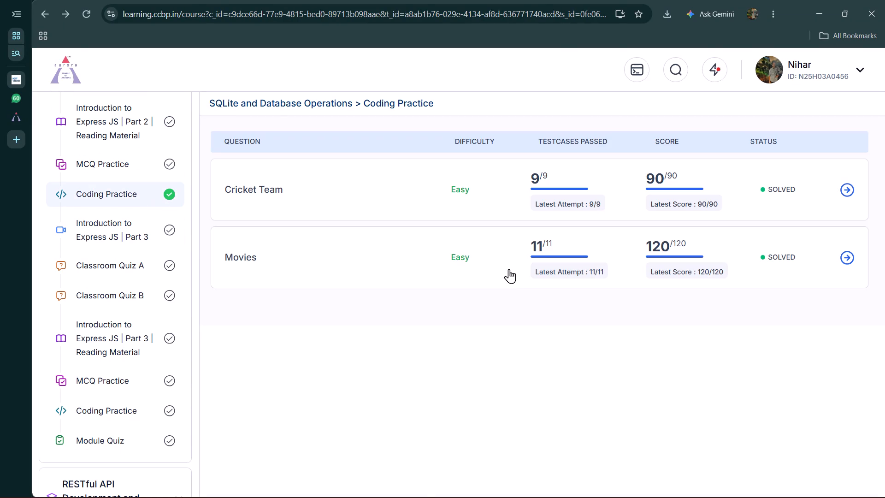
click(537, 191)
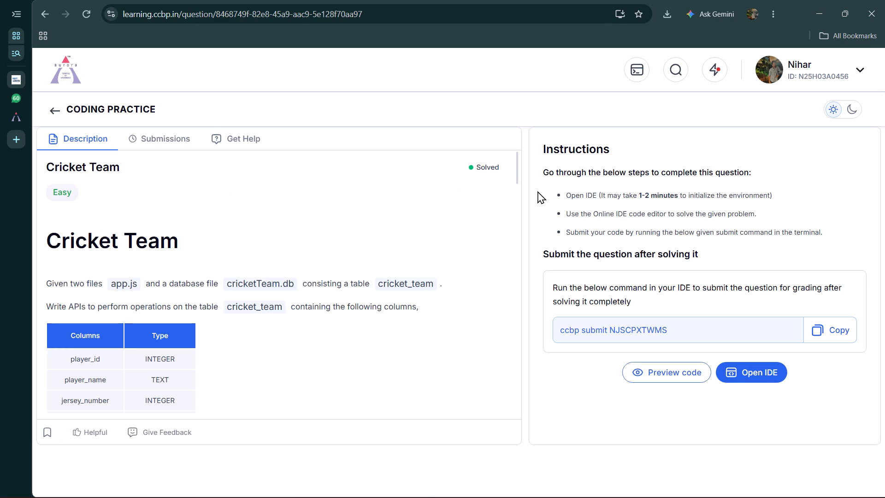
key(Print)
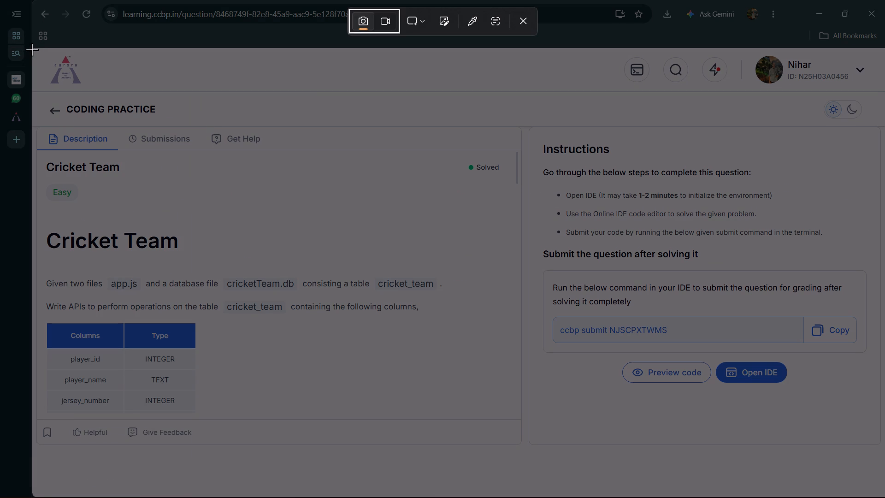
drag(34, 47, 159, 102)
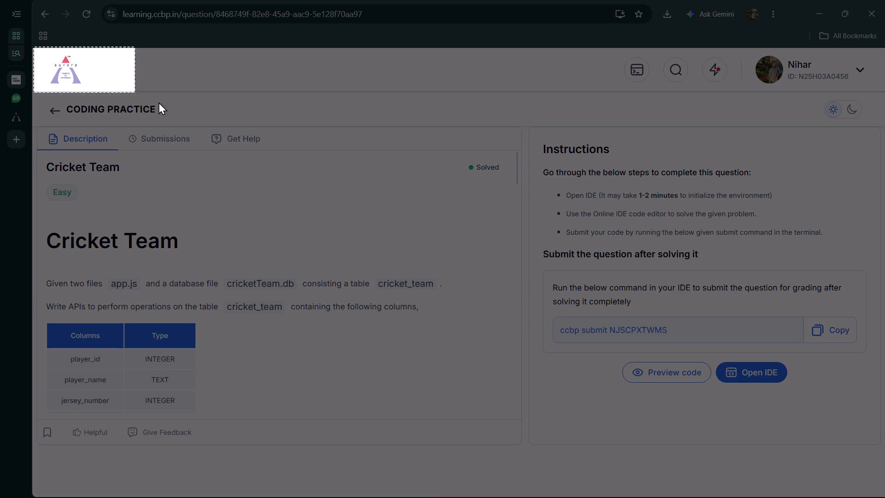
drag(159, 102, 559, 357)
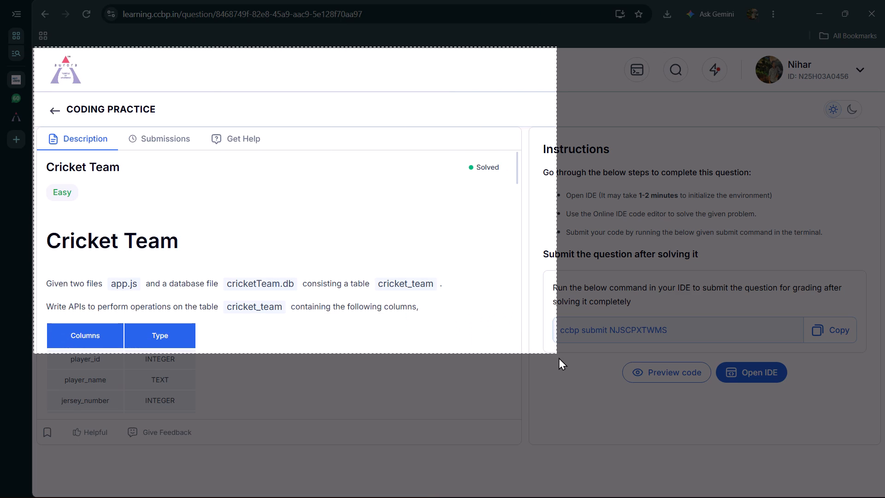
drag(559, 357, 777, 488)
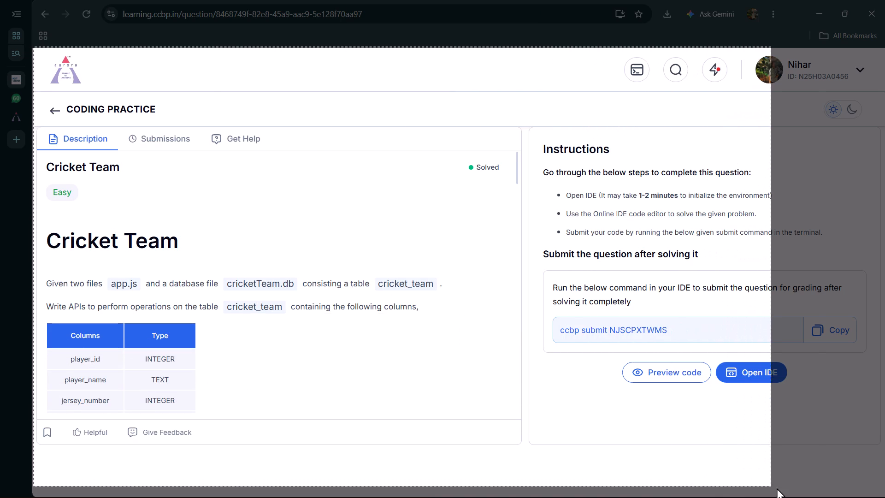
drag(777, 488, 884, 497)
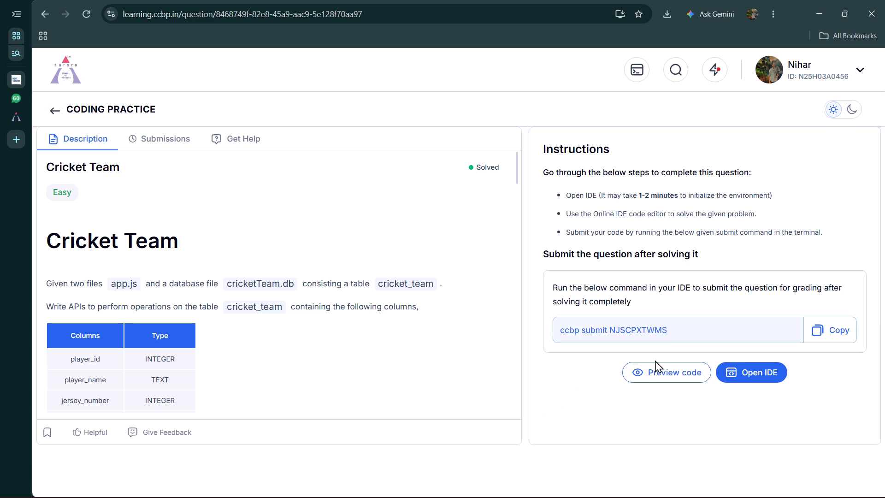
In the Word report, replace the question-page image under the Cricket Team heading with the captured screenshot.
click(512, 491)
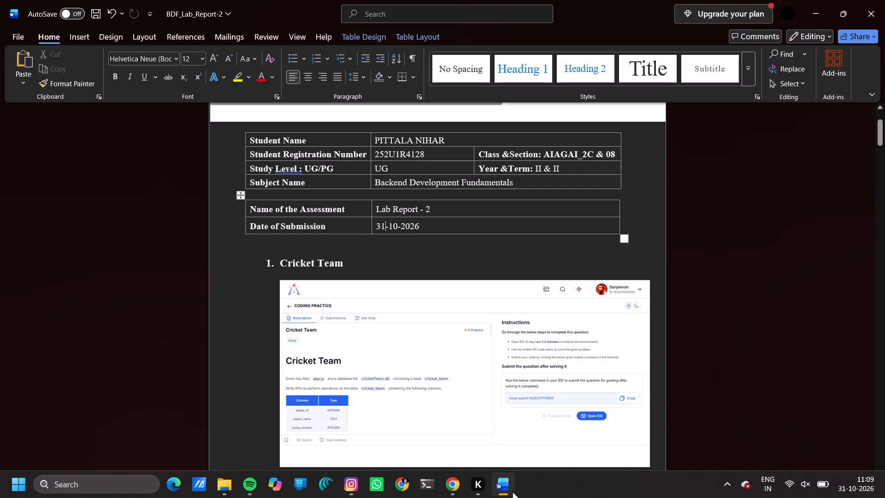
scroll(495, 460, down, 1)
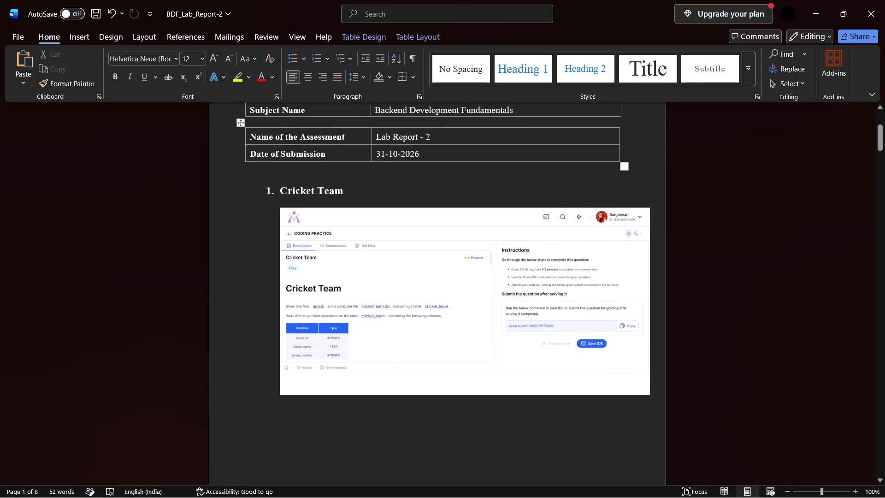
click(479, 378)
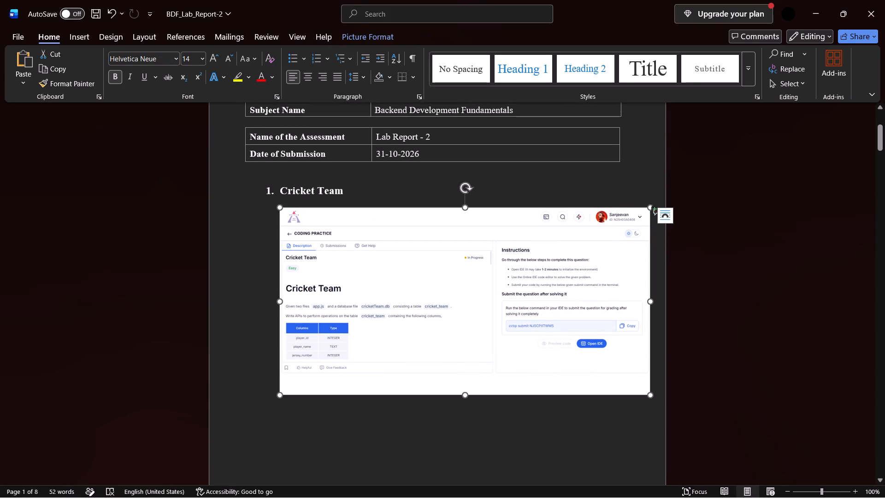
key(Delete)
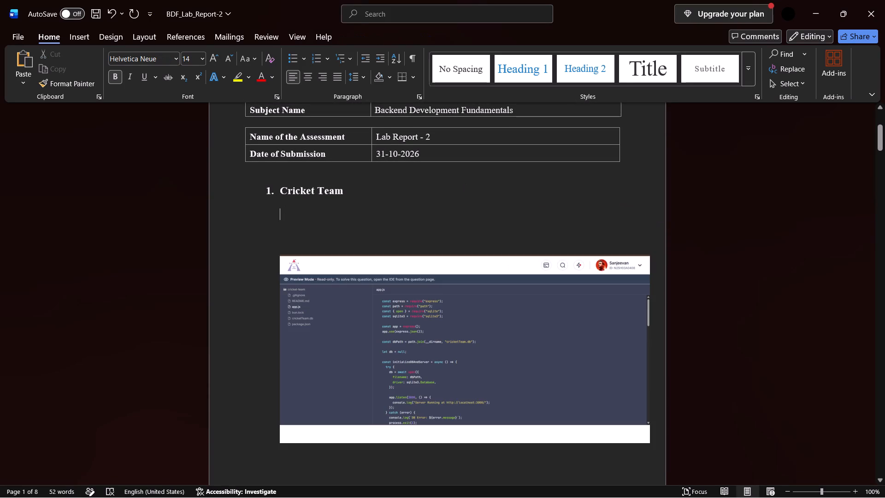
key(ctrl+v)
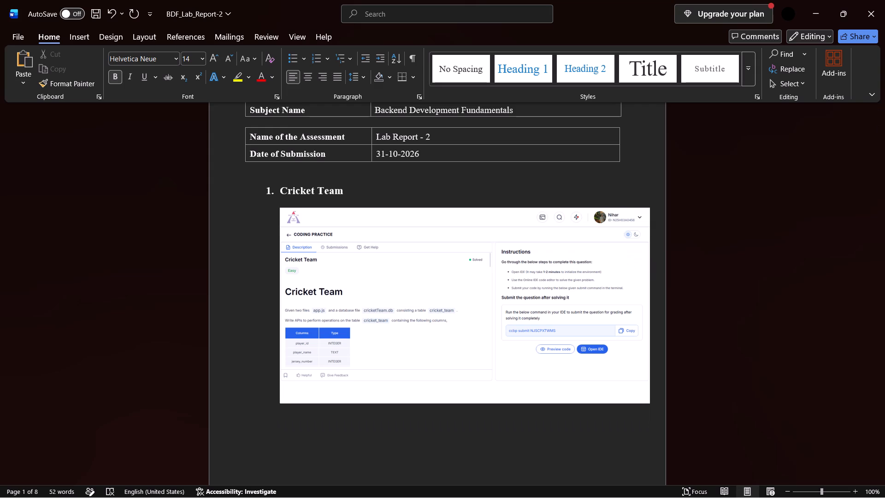
Back in the browser, launch the IDE for the Cricket Team question, closing the session active in another window.
scroll(479, 378, down, 1)
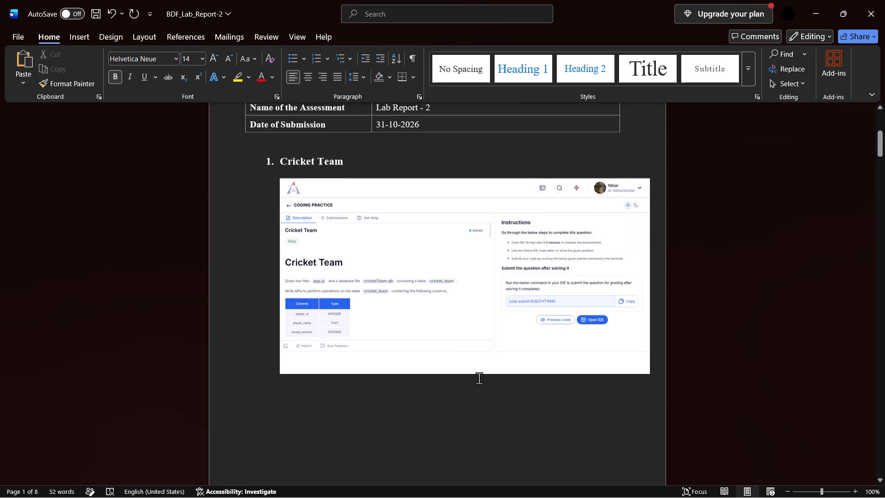
scroll(479, 378, down, 3)
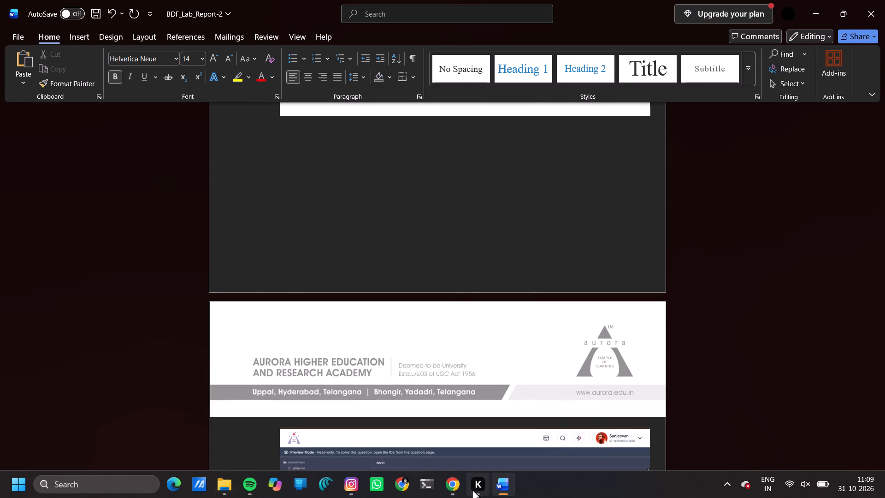
click(451, 488)
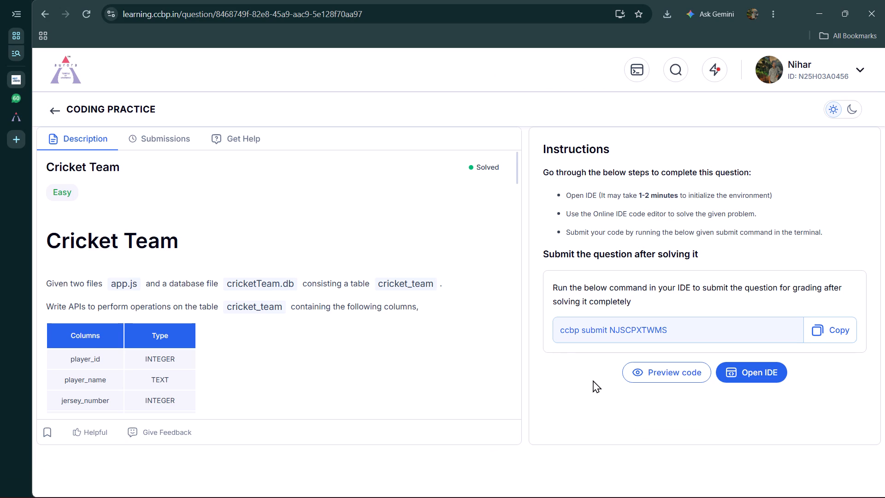
click(735, 383)
click(739, 377)
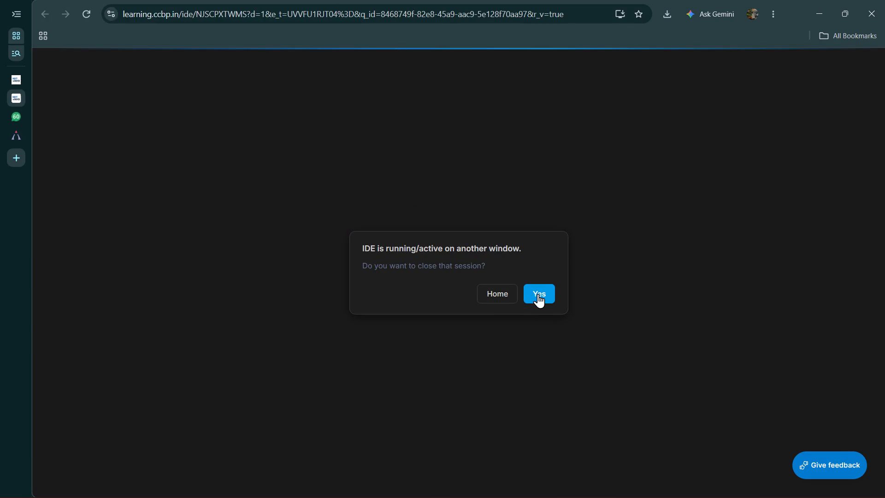
click(537, 293)
click(537, 293)
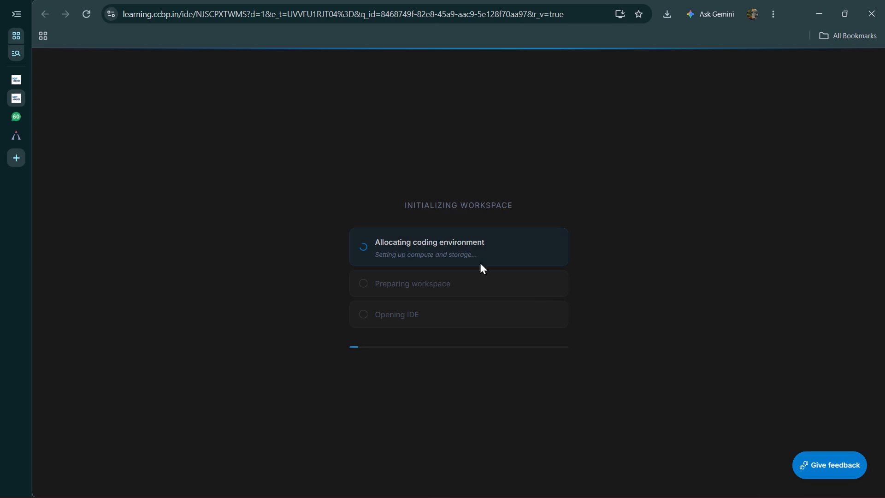
Open the Cricket Team code preview from the question page and capture a screenshot of app.js from its beginning.
click(24, 75)
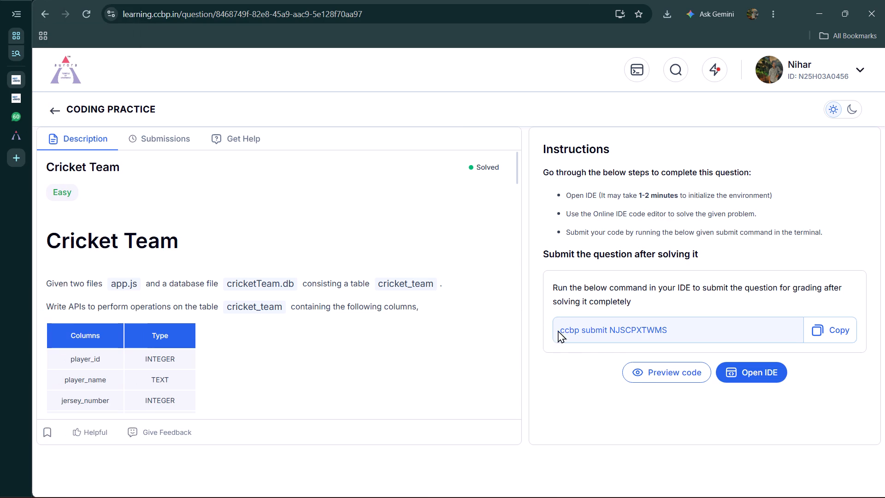
click(639, 374)
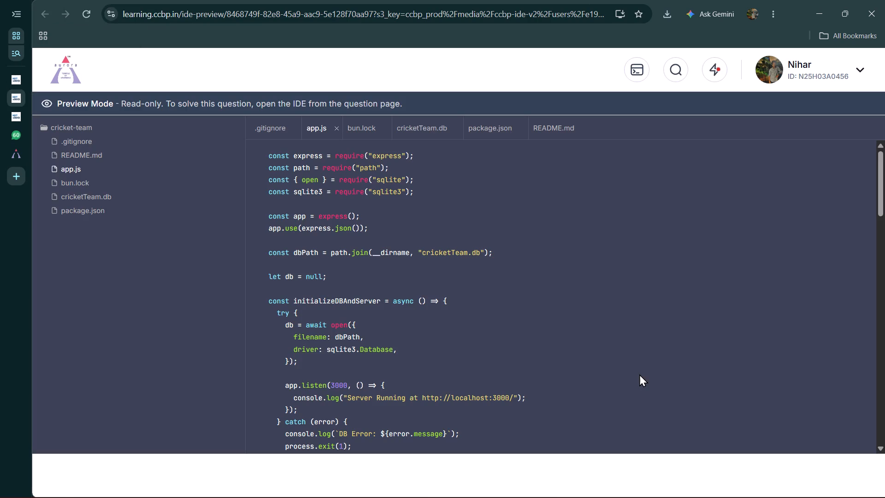
scroll(634, 349, down, 1)
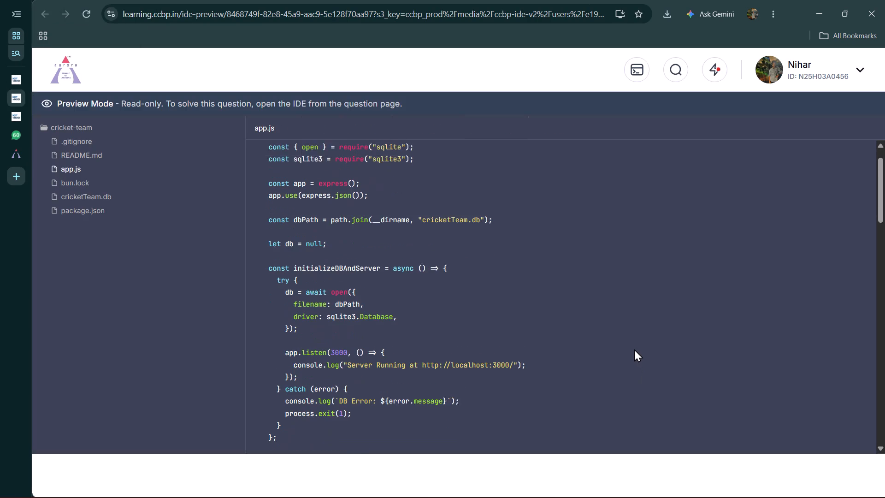
scroll(634, 349, down, 1)
scroll(634, 349, up, 1)
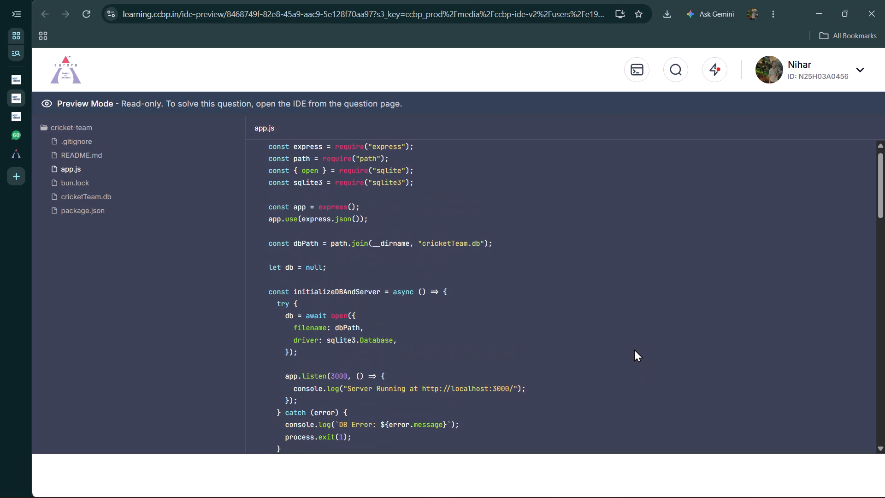
key(Print)
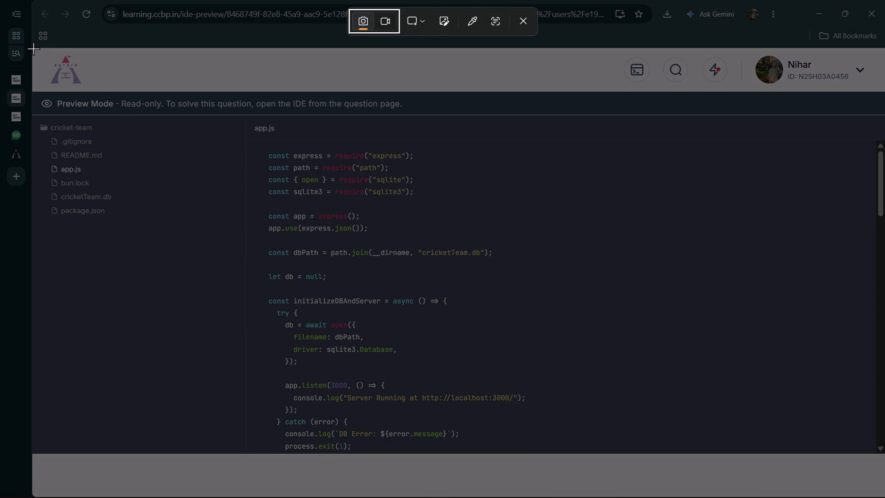
drag(33, 48, 462, 306)
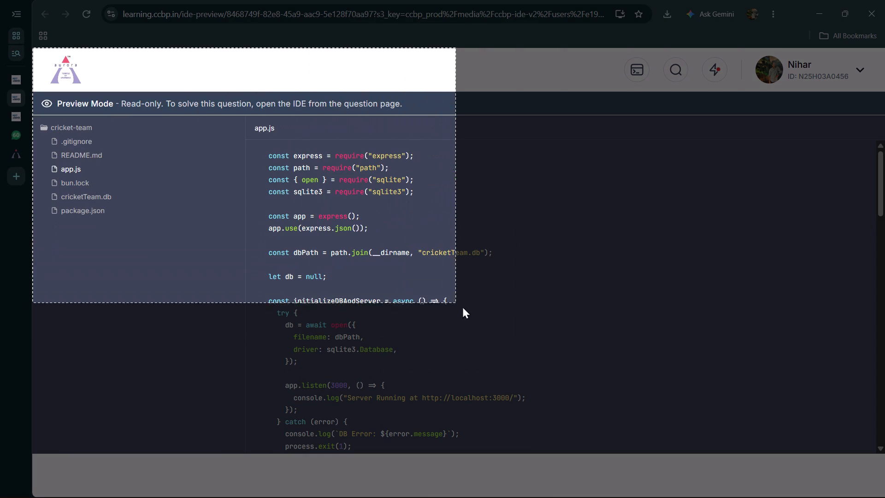
drag(462, 306, 884, 480)
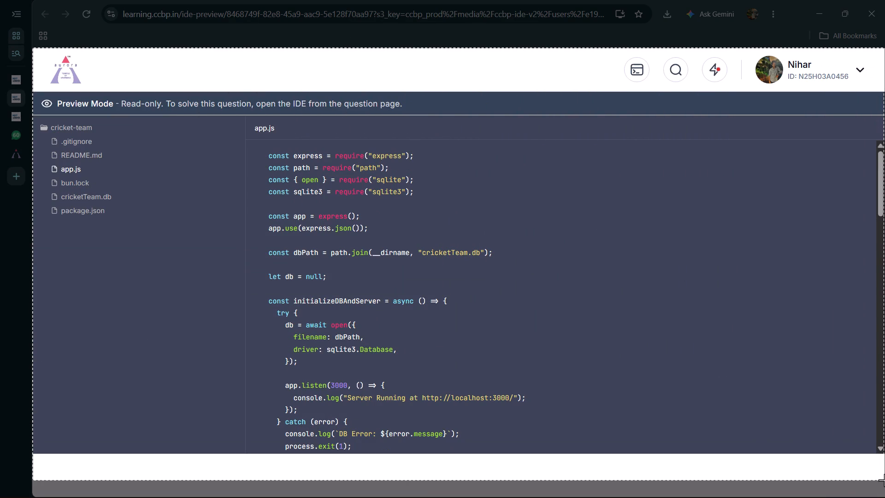
drag(884, 480, 884, 478)
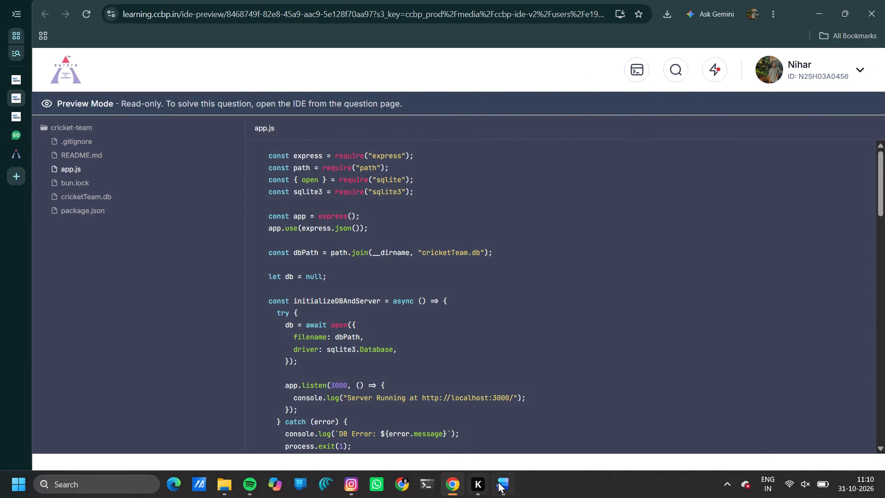
In the Word report, replace the Cricket Team Preview Mode image on page 2 with the new app.js screenshot.
click(499, 481)
scroll(473, 425, down, 3)
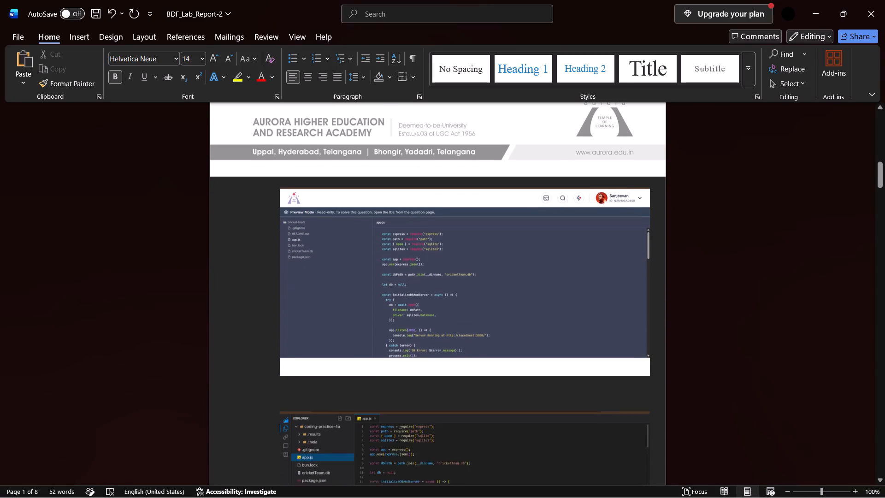
click(471, 331)
key(Delete)
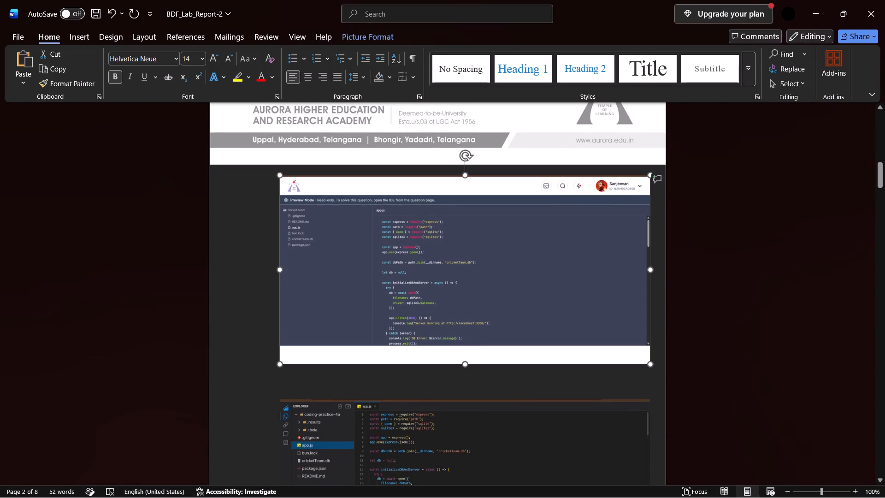
key(ctrl+v)
In the browser, close the code preview and copy the Cricket Team submit command, ccbp submit NJSCPXTWMS.
scroll(471, 331, down, 3)
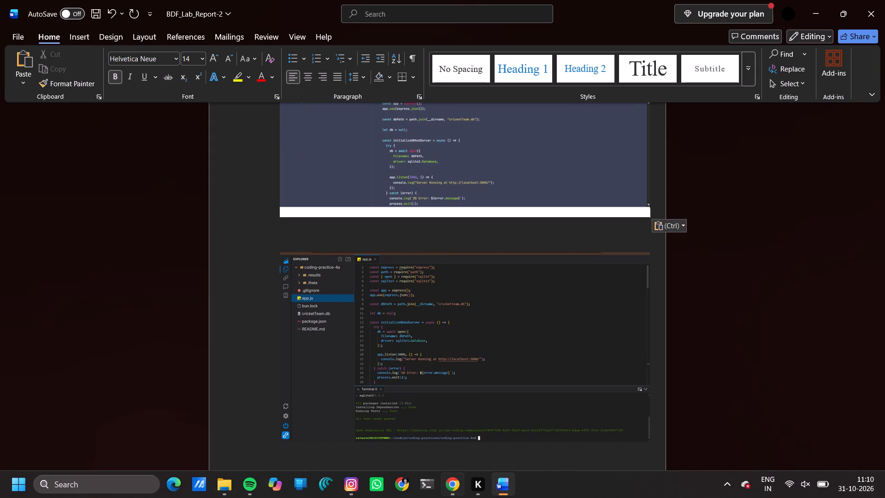
click(452, 492)
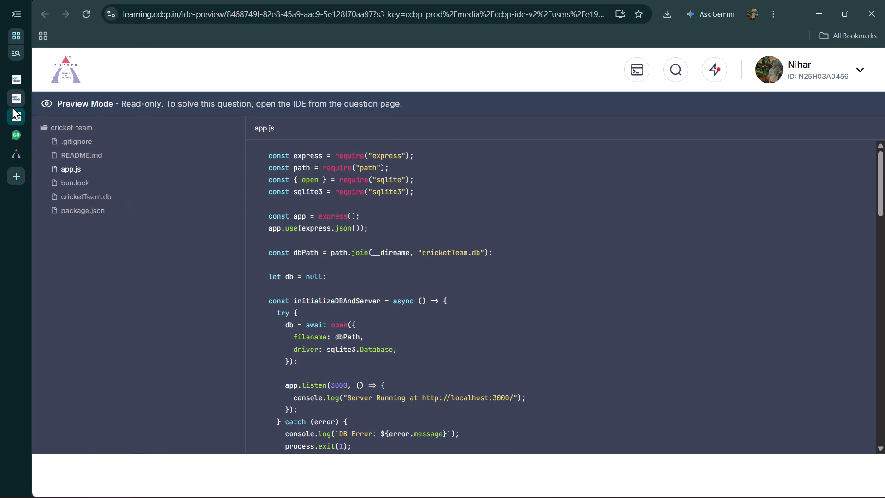
click(122, 97)
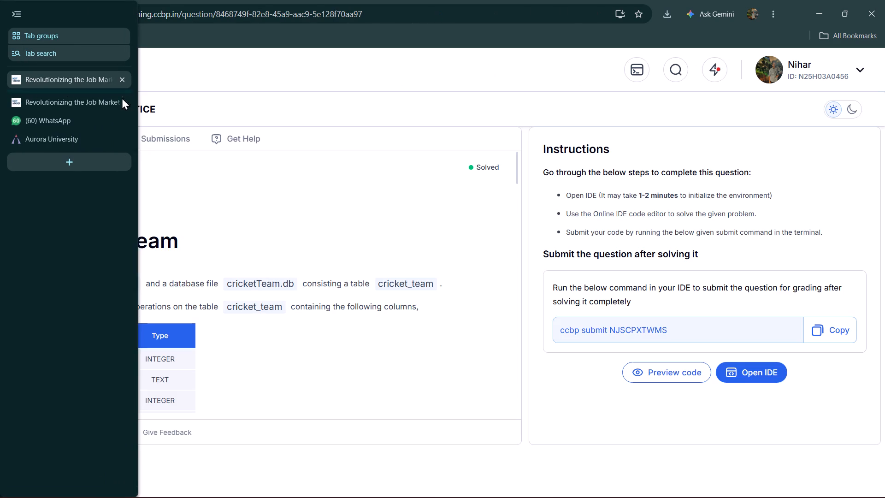
click(814, 330)
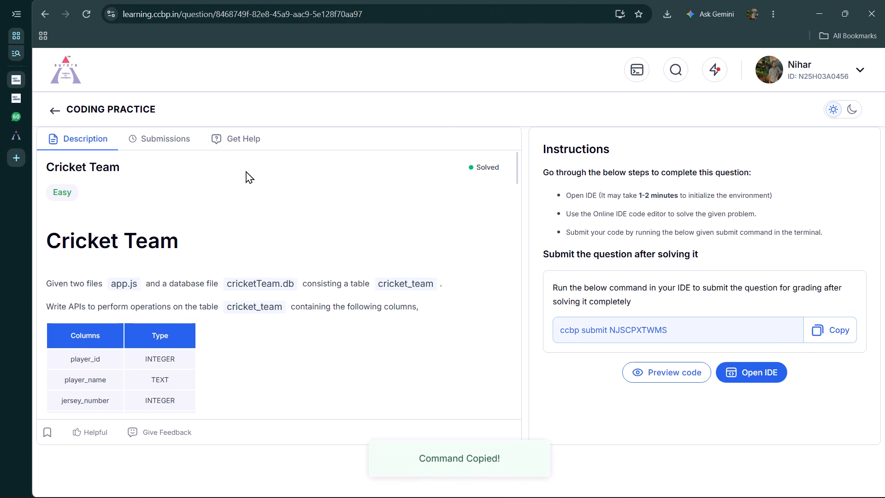
In the Cricket Team IDE, open app.js from coding-practice-4a and run ccbp submit NJSCPXTWMS in the terminal.
click(13, 92)
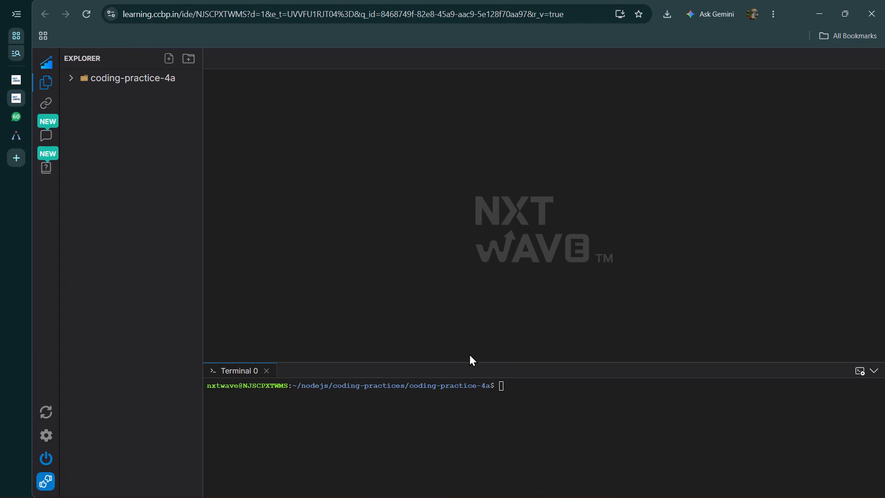
click(147, 79)
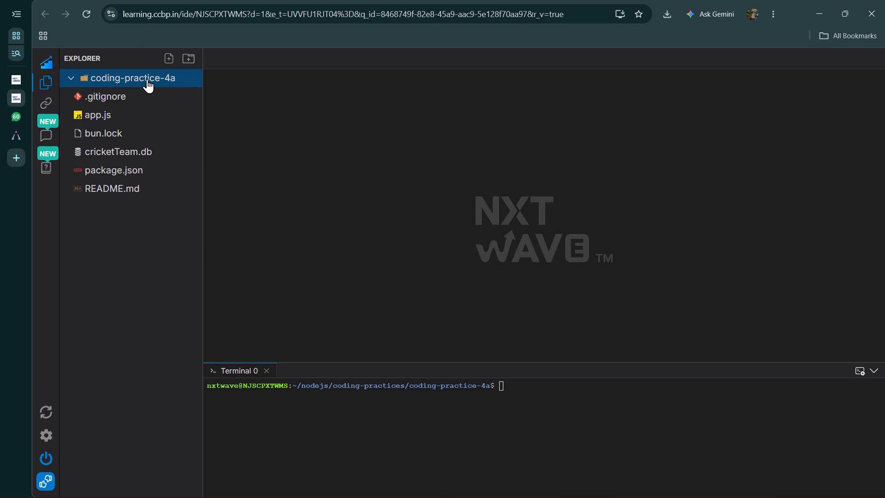
click(147, 79)
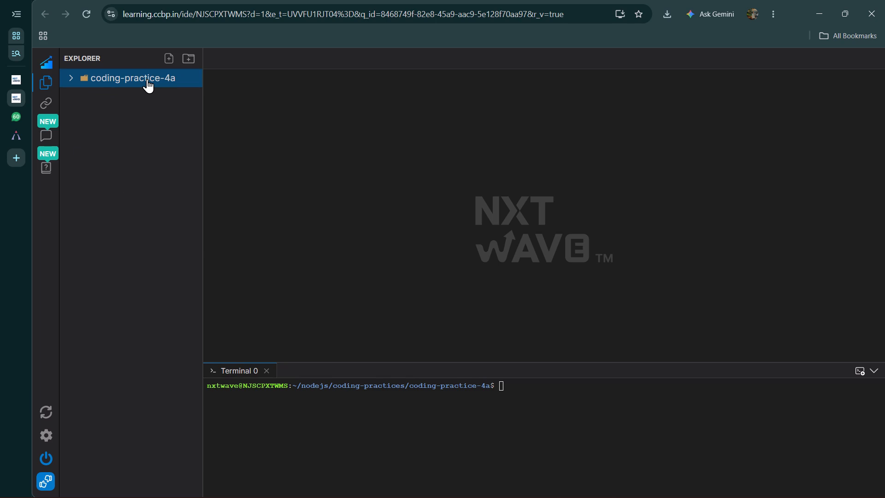
click(156, 72)
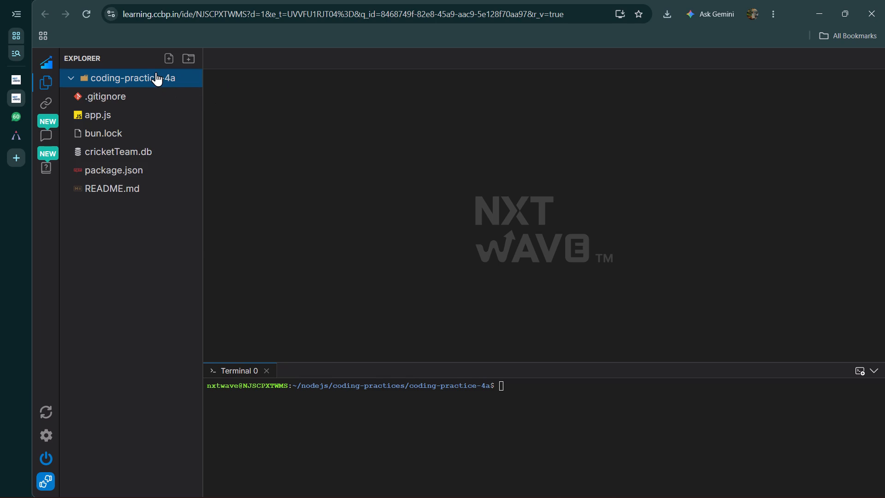
click(111, 107)
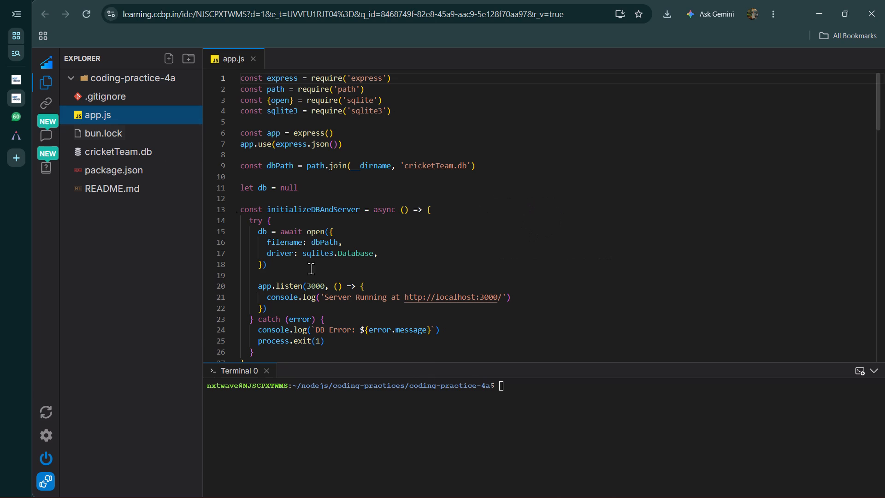
click(513, 392)
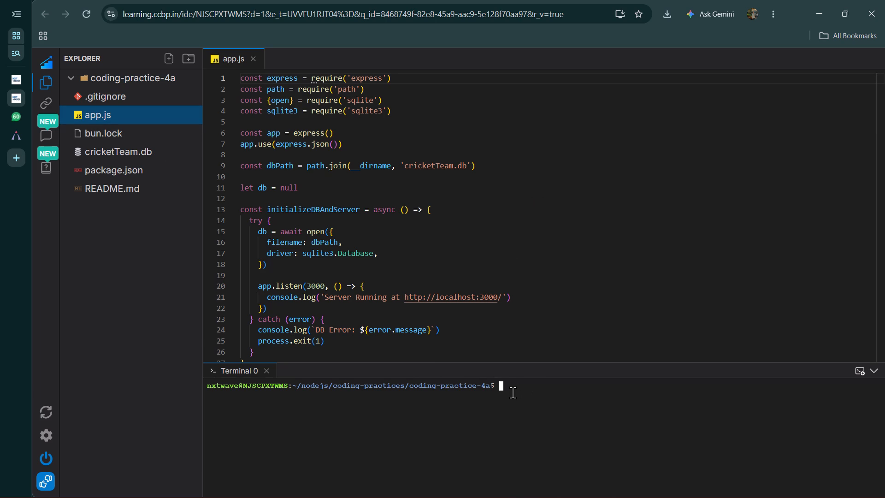
key(ctrl+shift+v)
key(Return)
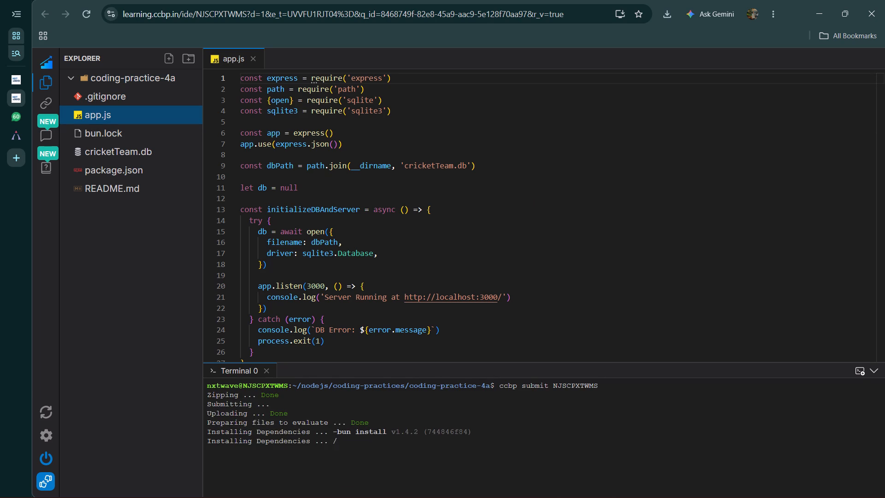
Capture a screenshot of the whole IDE area with the file explorer, app.js and the terminal running the submission.
key(Print)
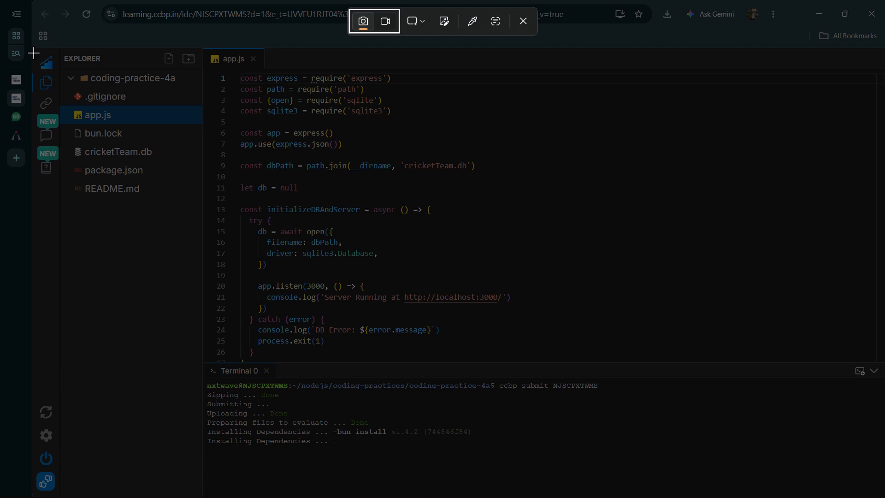
drag(34, 51, 884, 497)
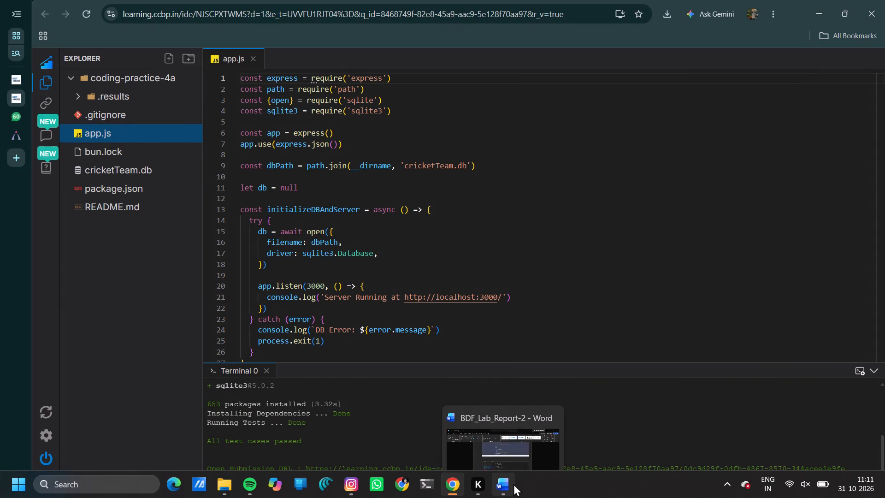
In the Word report, replace the Cricket Team IDE image on page 2 with the new IDE screenshot.
click(513, 484)
click(474, 370)
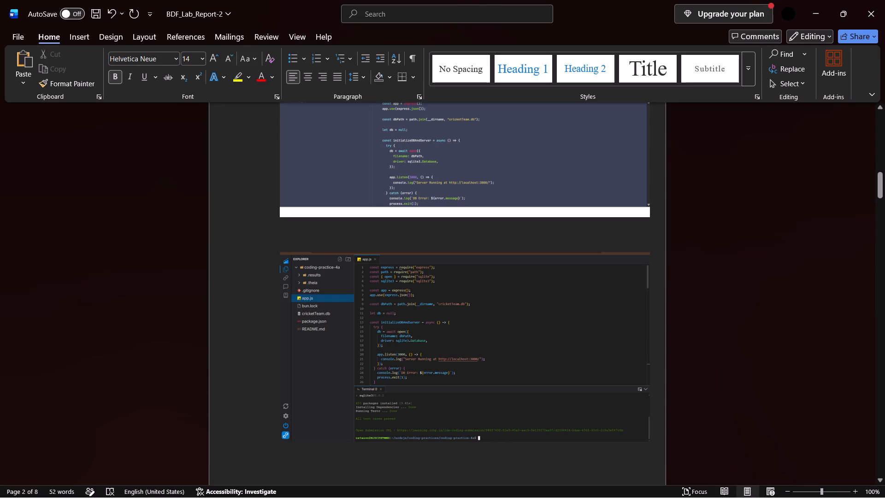
key(Delete)
key(ctrl+v)
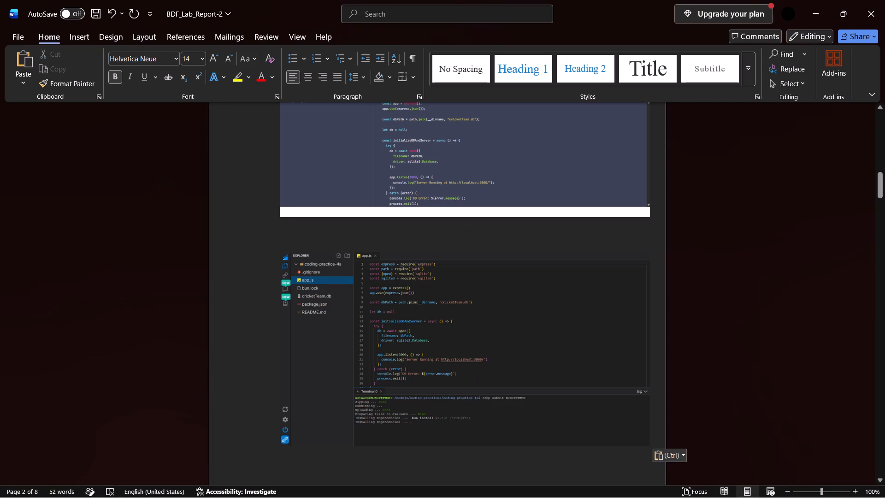
Review the replaced Cricket Team images from page 2 back to the section heading.
scroll(474, 370, up, 1)
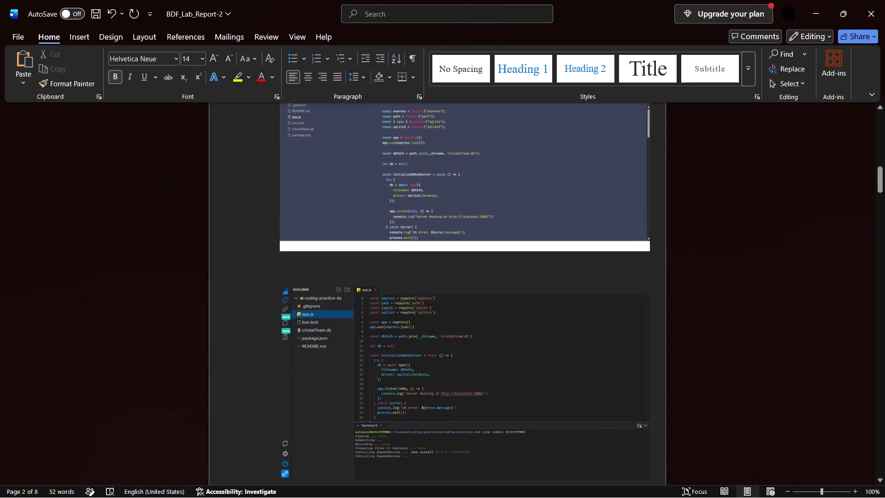
scroll(474, 370, up, 3)
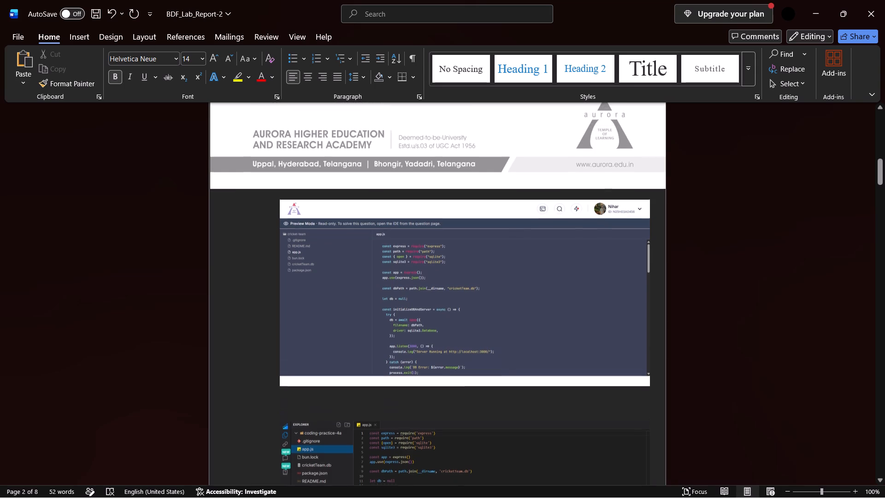
scroll(474, 370, up, 4)
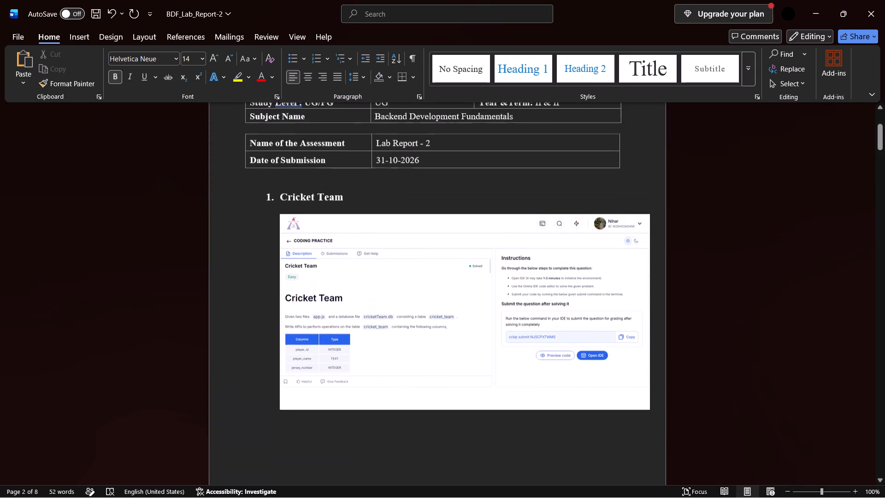
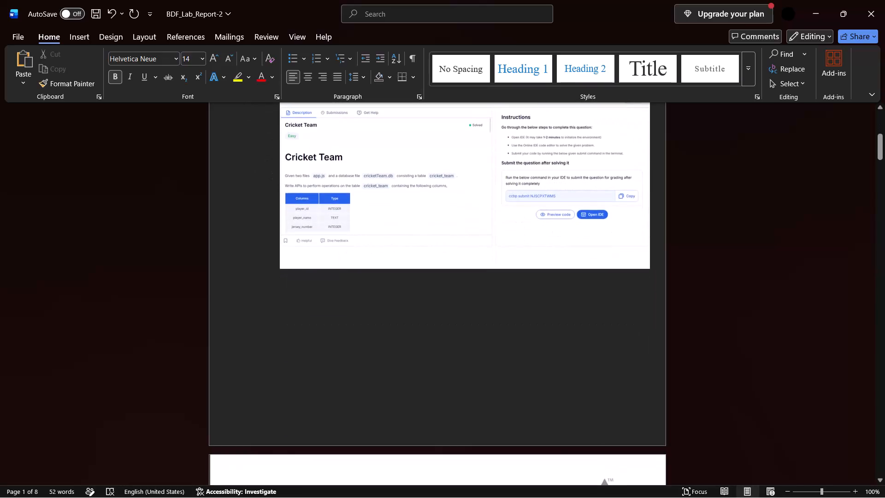
In Chrome, capture a screenshot of the Cricket Team submission page, from the page header through the functional test cases.
scroll(474, 370, down, 1)
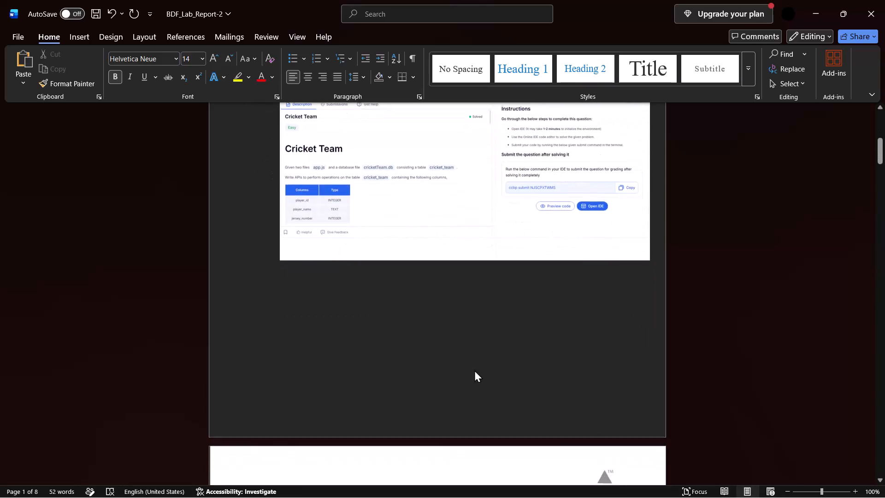
scroll(474, 370, down, 6)
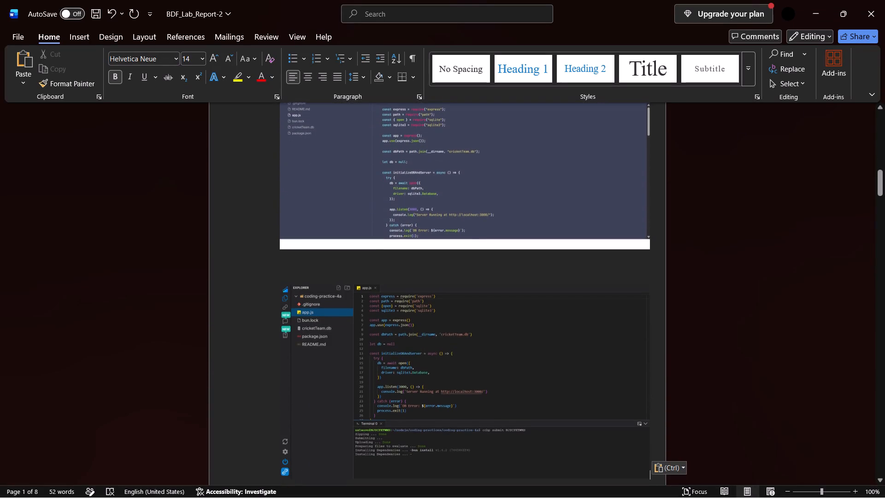
scroll(474, 370, down, 5)
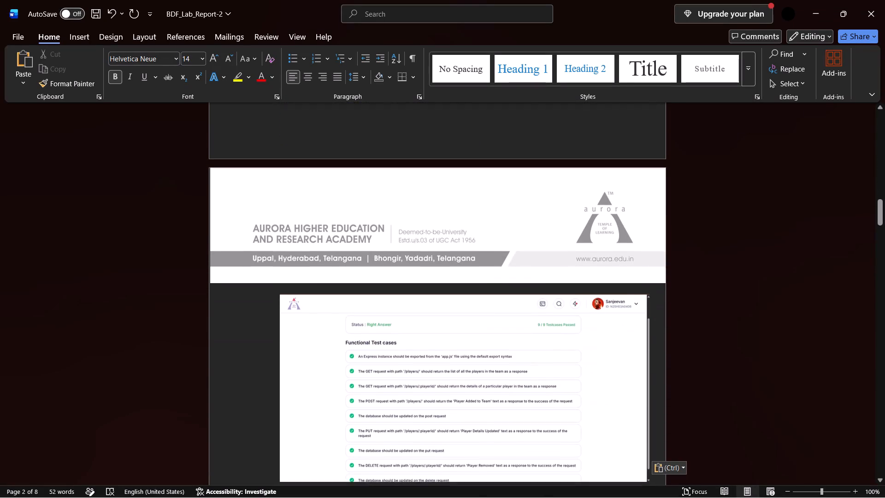
click(450, 485)
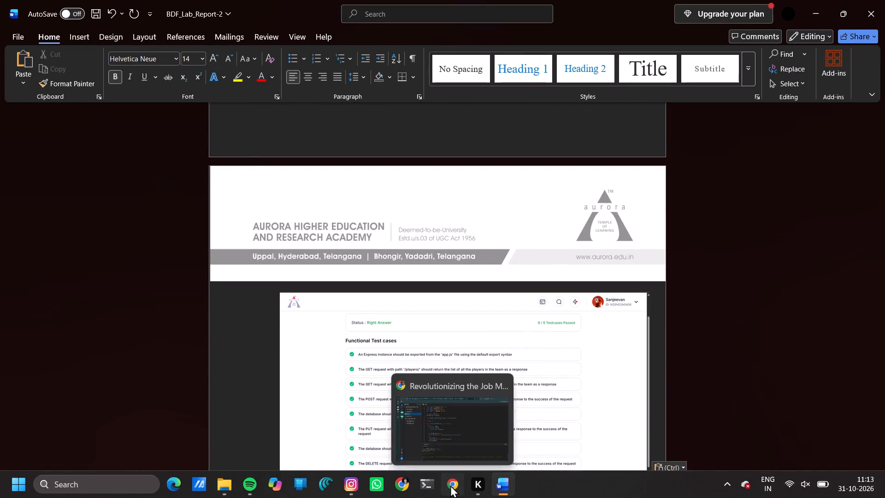
click(442, 467)
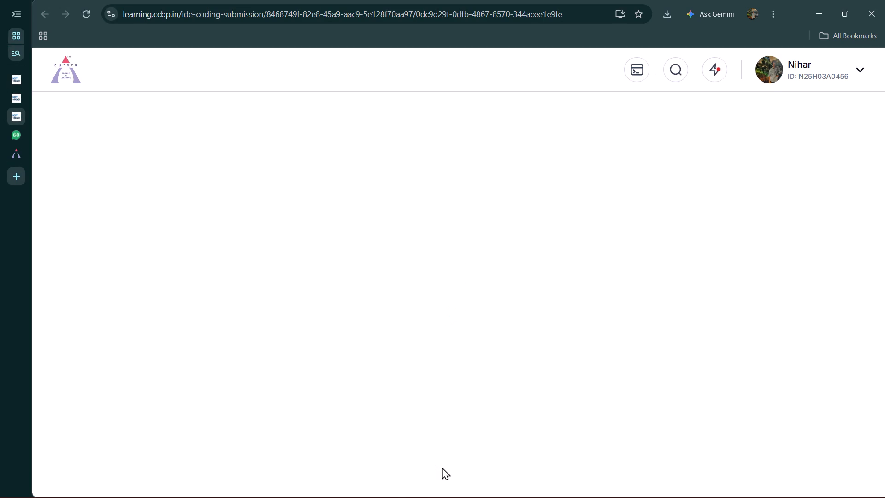
scroll(442, 467, down, 1)
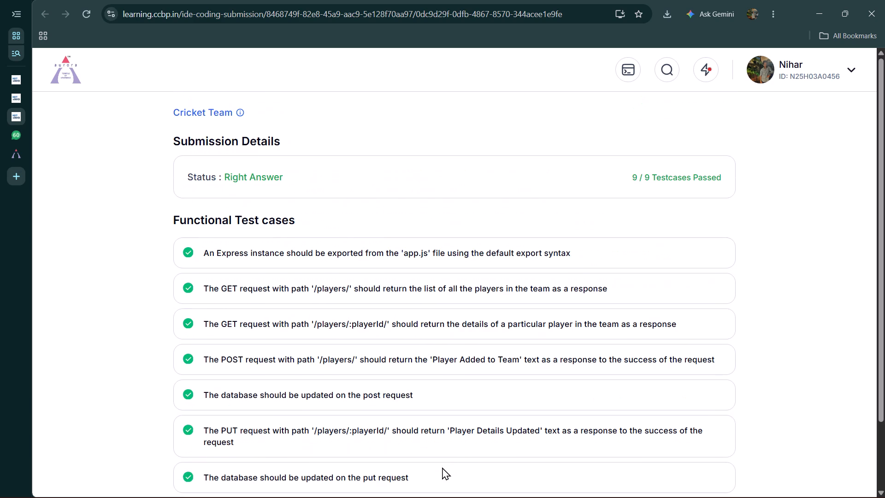
scroll(442, 467, down, 1)
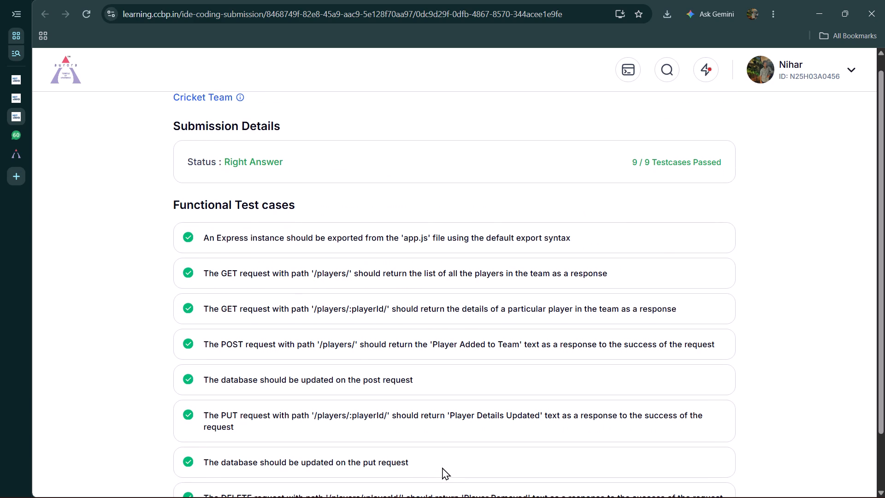
scroll(442, 467, up, 1)
key(Print)
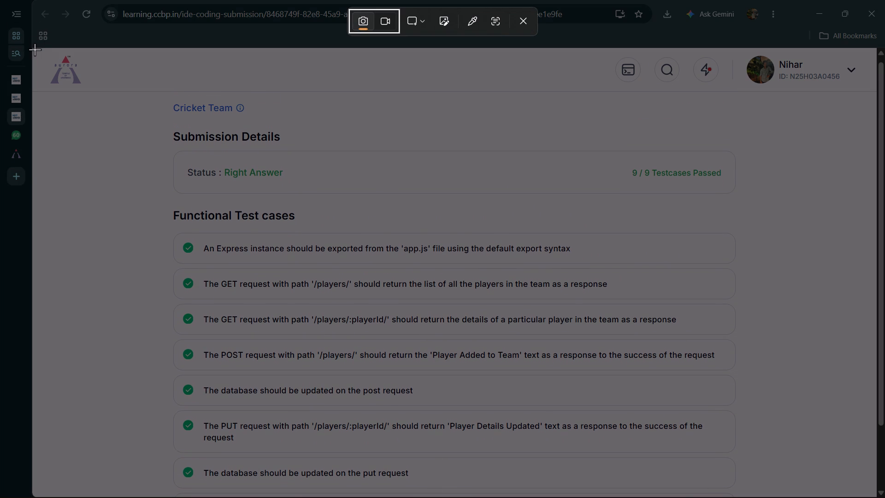
drag(35, 49, 750, 497)
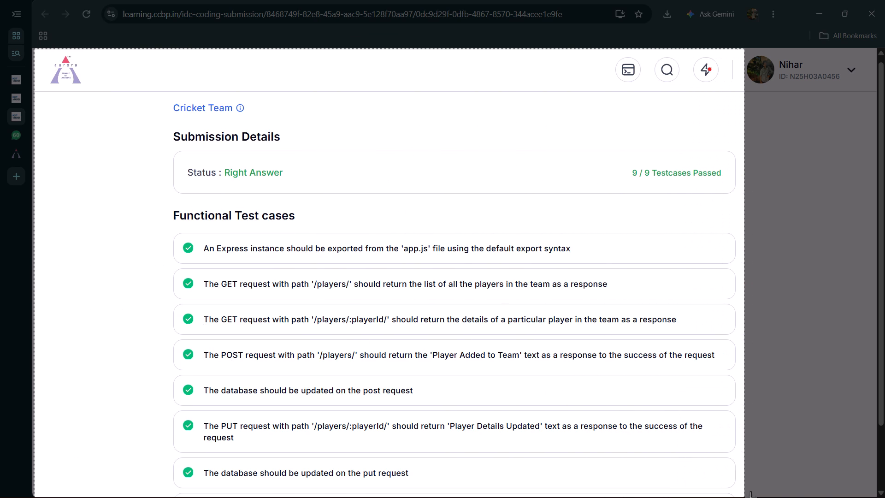
drag(750, 497, 884, 497)
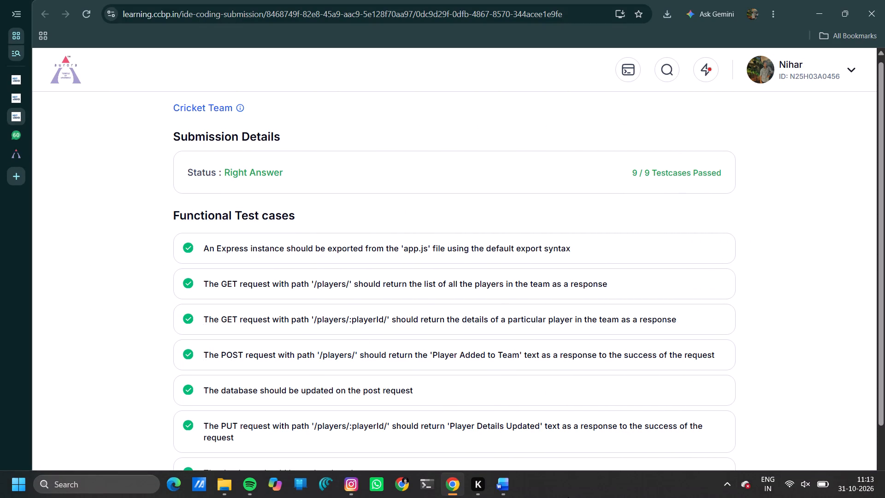
In the Word report, replace the Cricket Team test case results image on page 3 with the new submission screenshot.
click(496, 484)
click(475, 408)
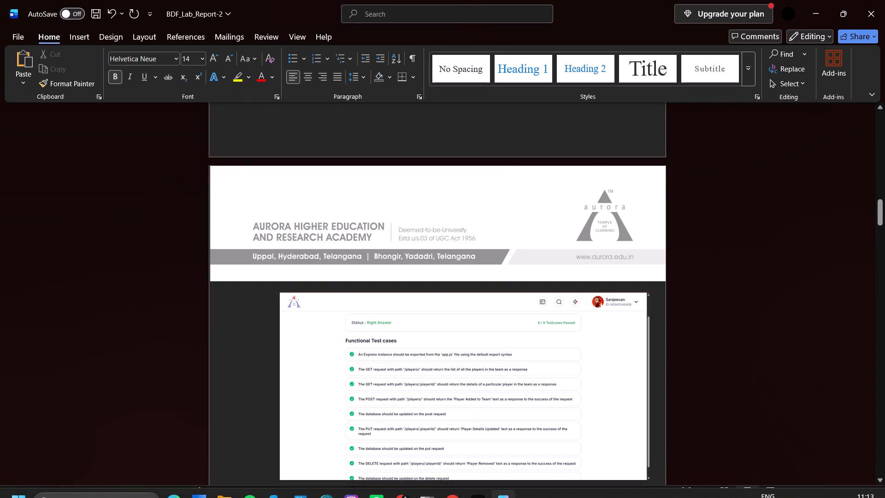
key(Delete)
key(ctrl+v)
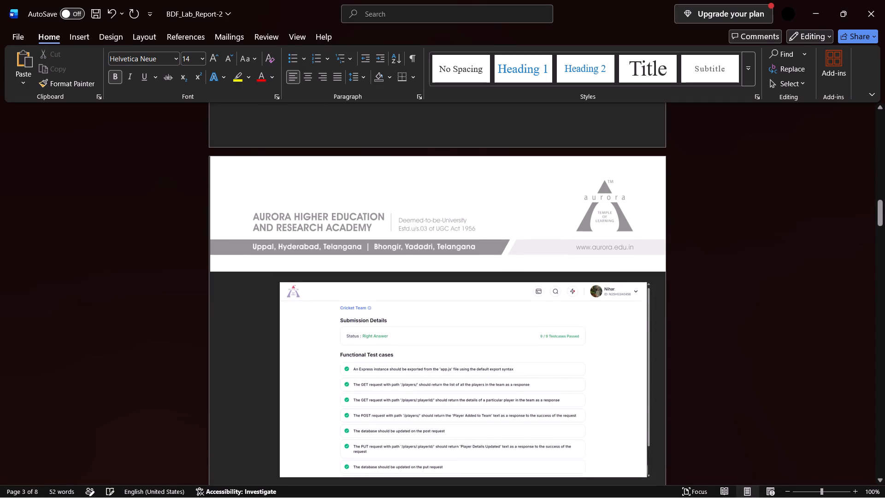
Review the replaced Cricket Team images on the preceding pages and the start of the Movies section.
scroll(475, 408, up, 8)
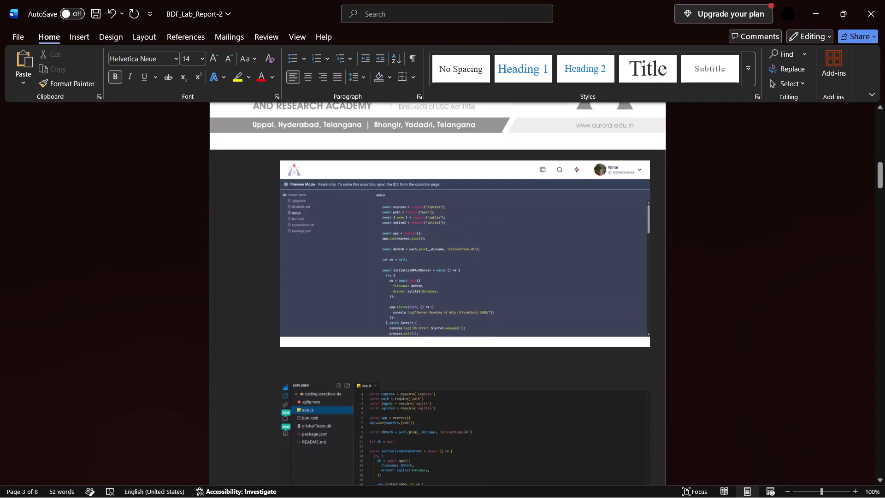
scroll(475, 408, up, 4)
scroll(475, 408, down, 5)
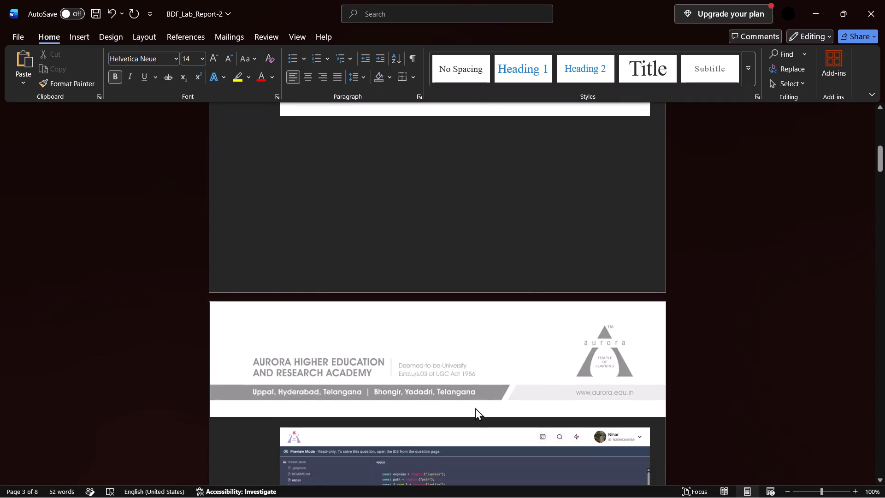
scroll(475, 408, down, 6)
scroll(475, 408, up, 3)
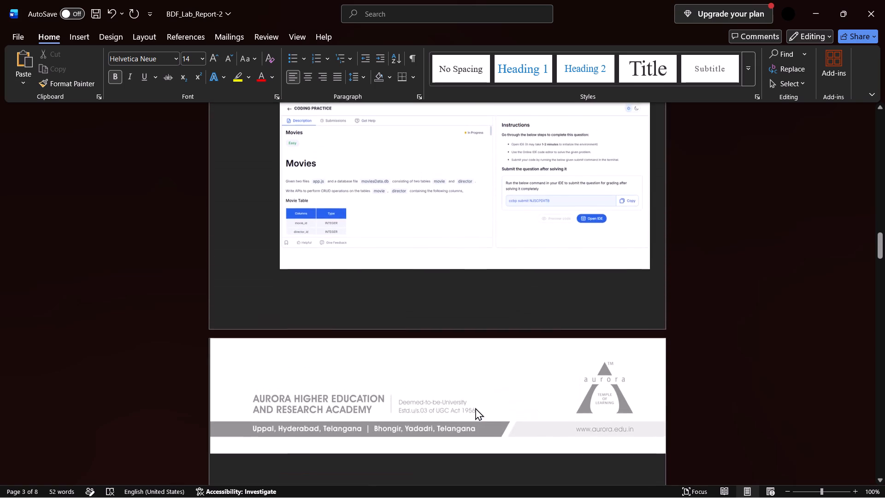
scroll(475, 408, up, 1)
Insert 11 blank lines above the "2. Movies" heading to push the Movies section onto the following page.
click(300, 293)
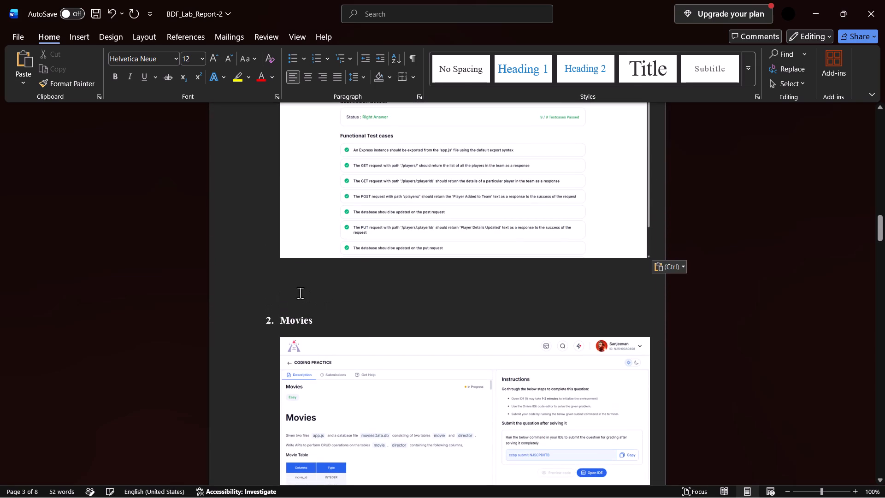
key(Return)
key(Return)
key(Return)
key(Return)
key(Return)
key(Return)
key(Return)
key(Return)
key(Return)
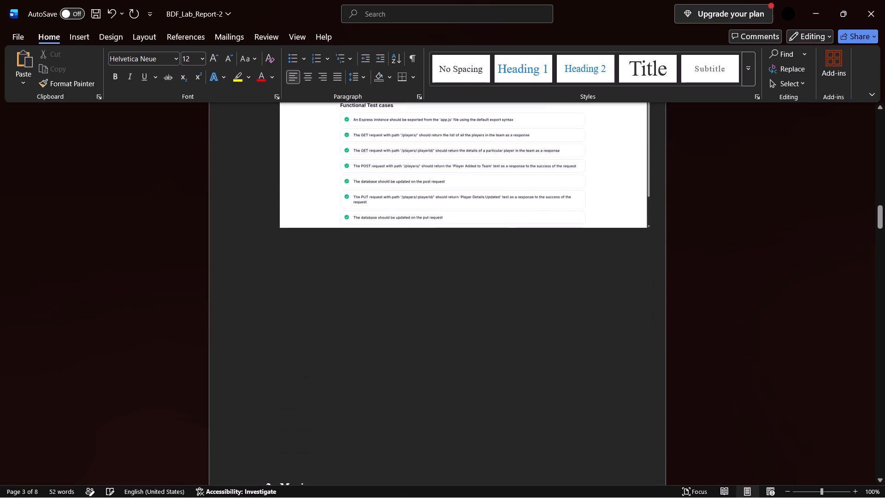
key(Return)
key(Return)
Check the first Movies image in the report and switch to Chrome to find the matching coding practice page.
scroll(300, 293, down, 1)
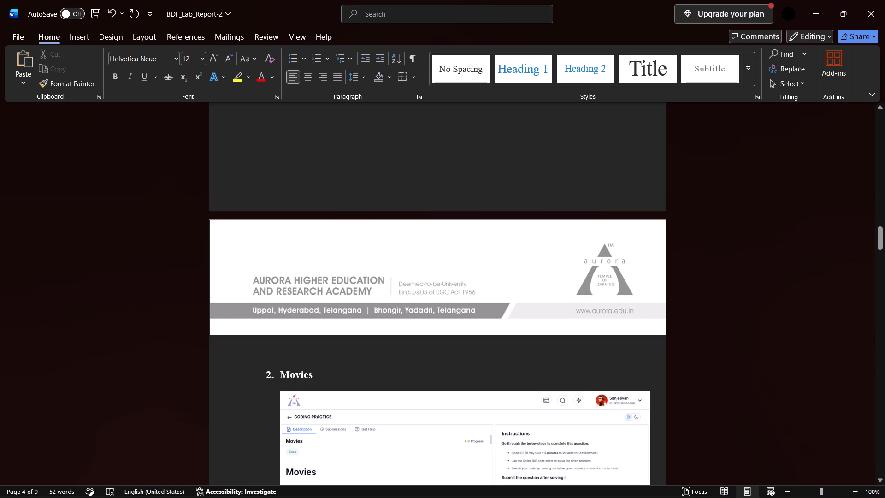
scroll(385, 312, down, 2)
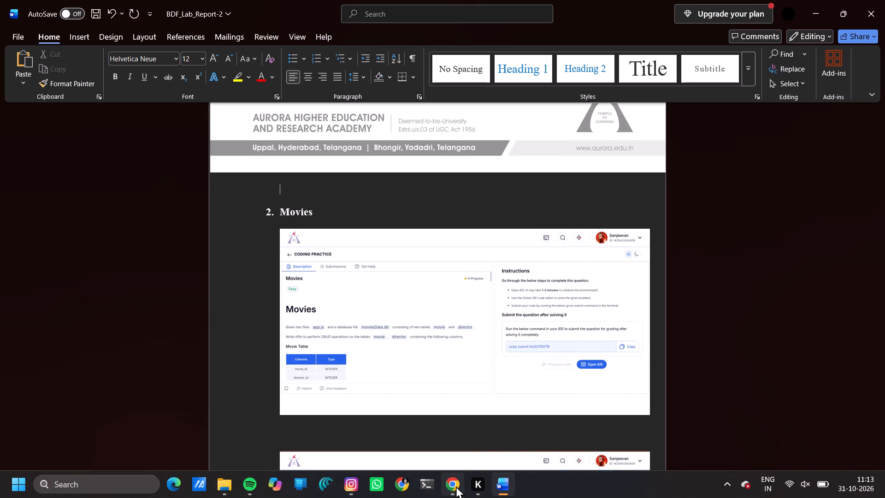
click(456, 486)
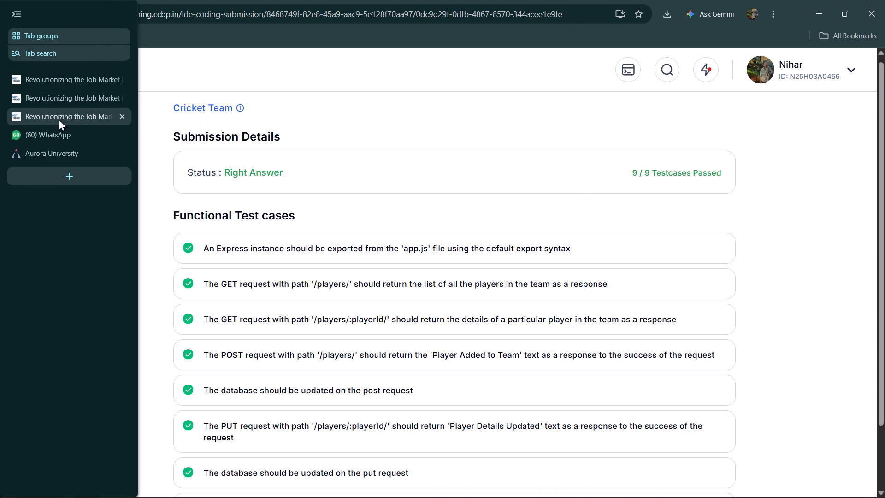
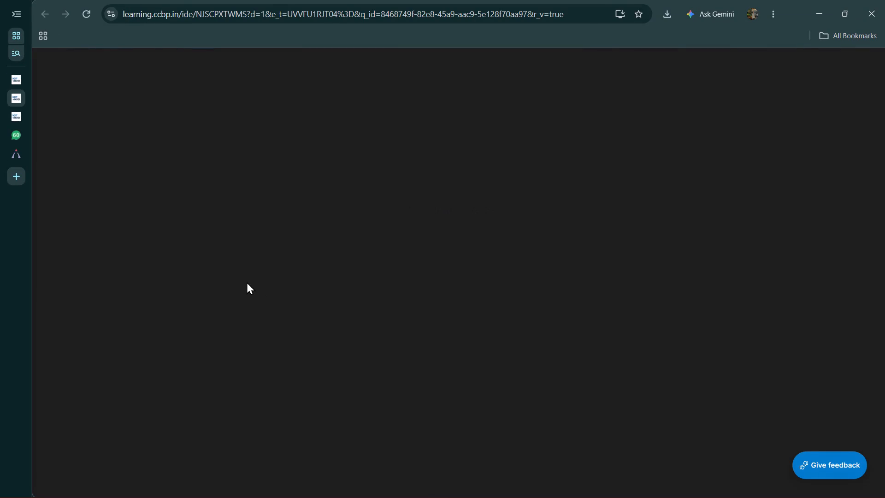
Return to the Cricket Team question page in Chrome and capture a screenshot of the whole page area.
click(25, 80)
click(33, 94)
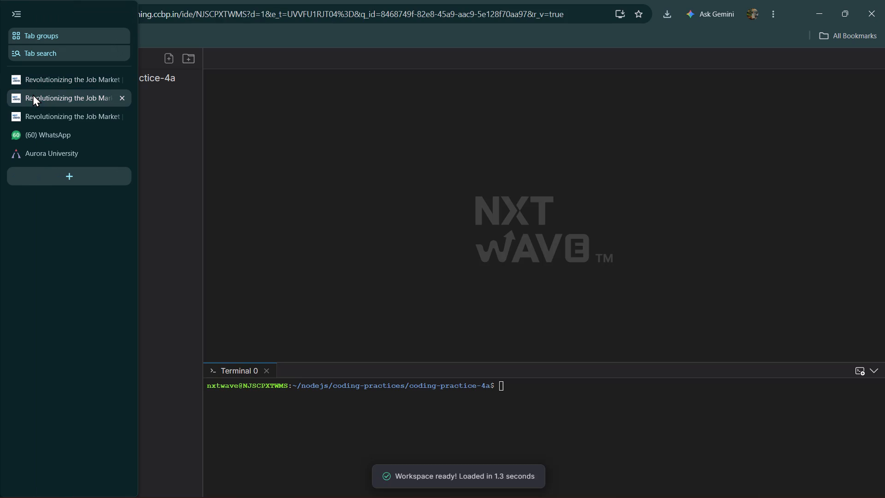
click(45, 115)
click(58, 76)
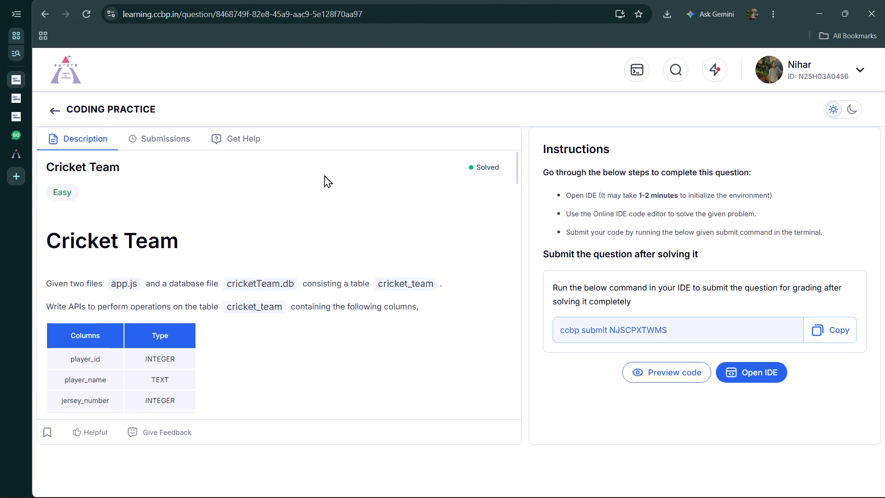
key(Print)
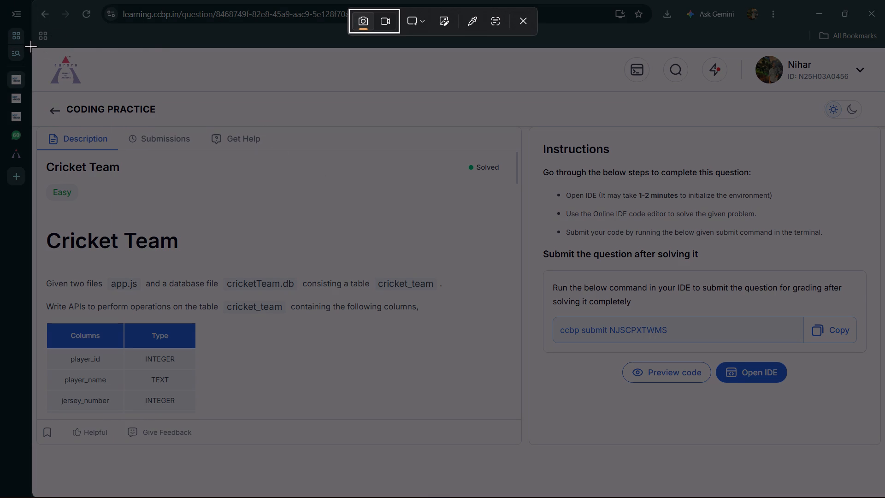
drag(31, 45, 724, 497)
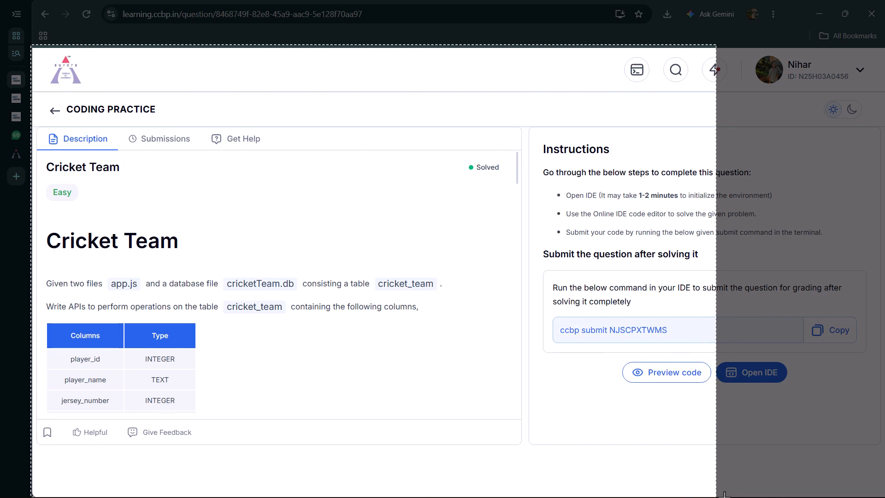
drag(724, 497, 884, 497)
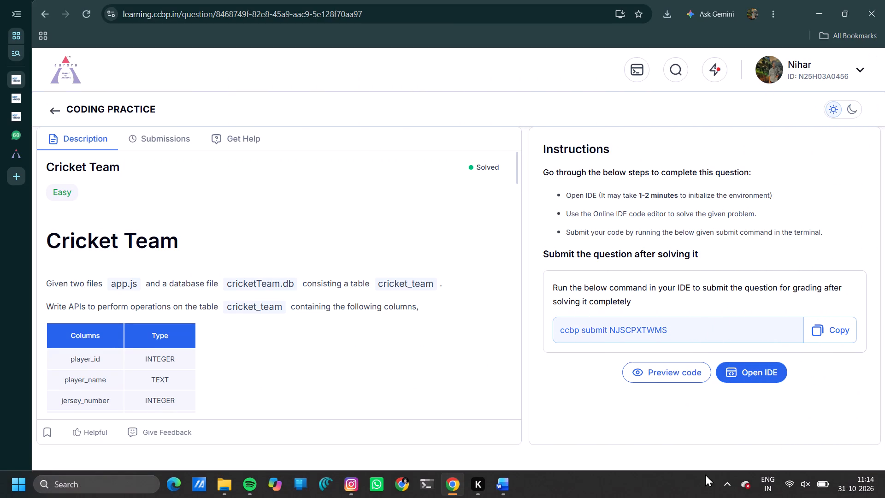
In the Word report, delete the old question page image directly under the "2. Movies" heading.
click(505, 477)
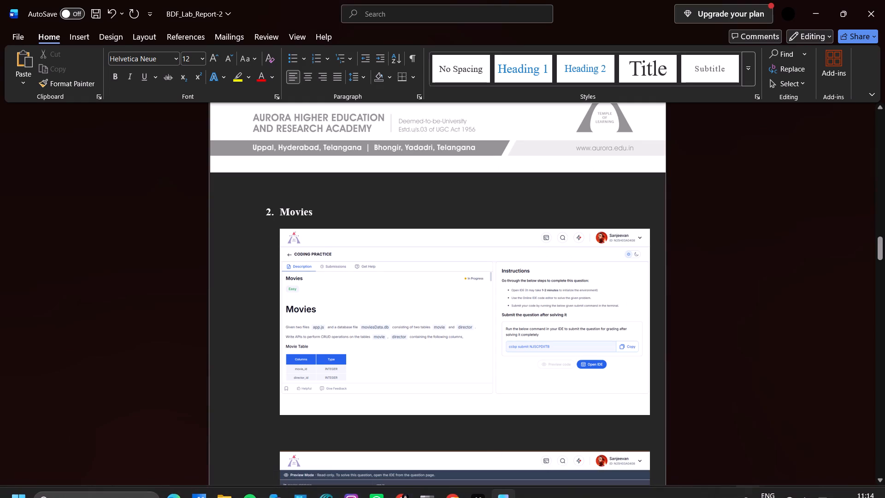
click(416, 311)
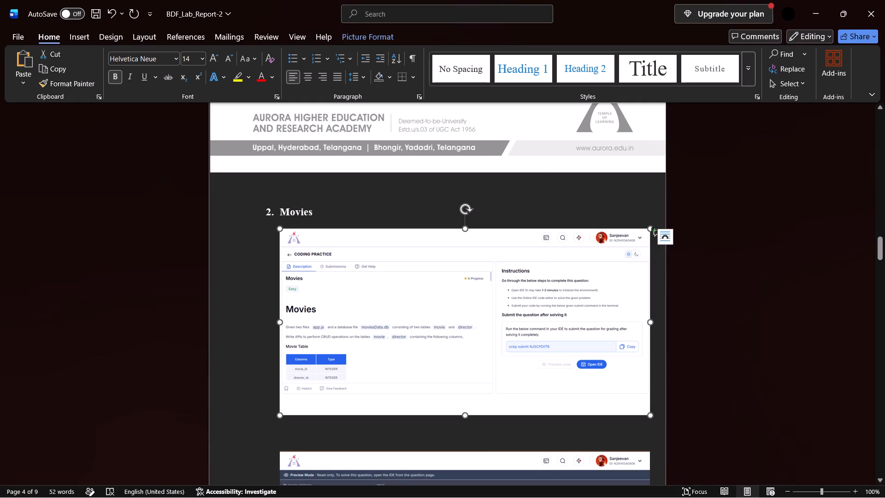
key(Delete)
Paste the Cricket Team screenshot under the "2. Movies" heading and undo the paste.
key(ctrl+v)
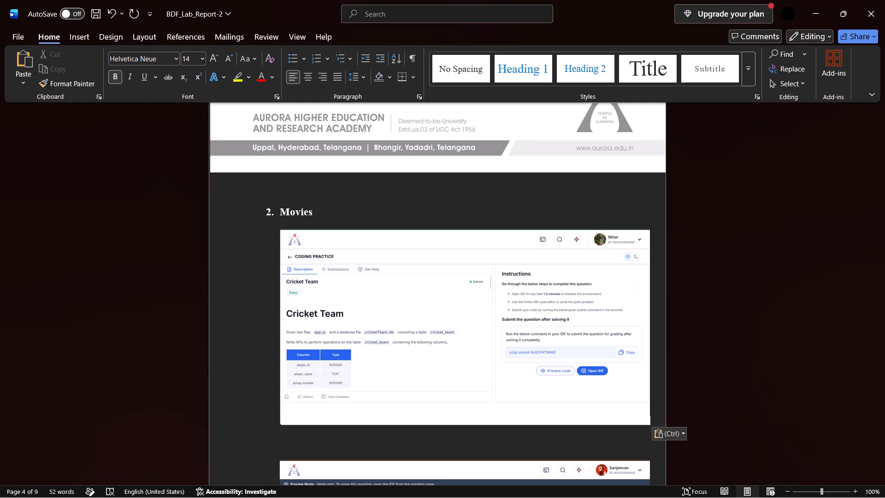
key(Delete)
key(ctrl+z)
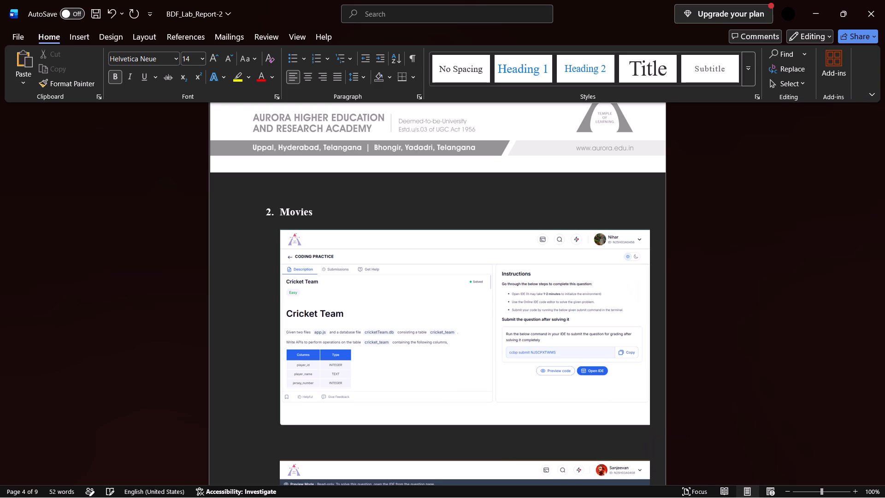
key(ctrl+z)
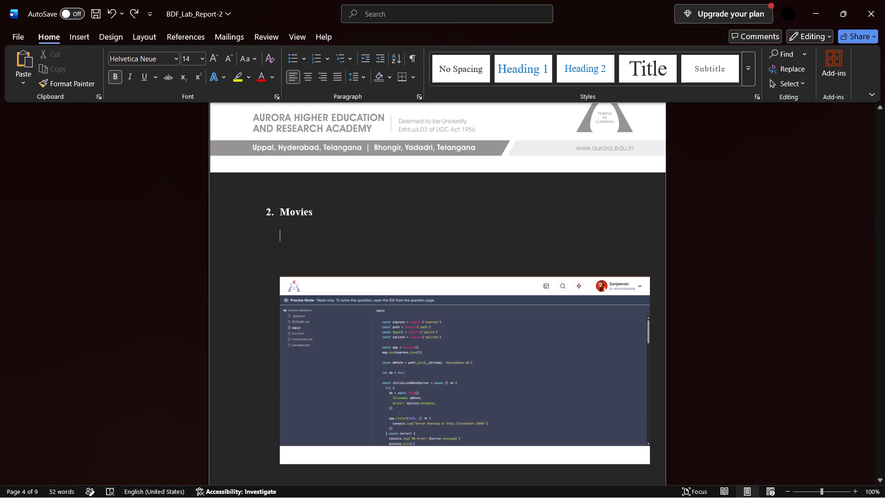
In Chrome, close the two extra Cricket Team tabs and open the Movies question from the Coding Practice list.
click(449, 492)
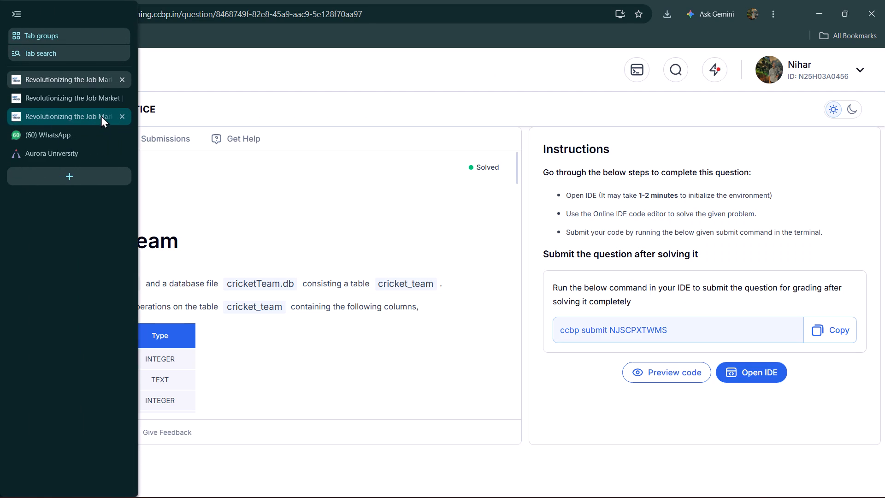
click(118, 119)
click(124, 99)
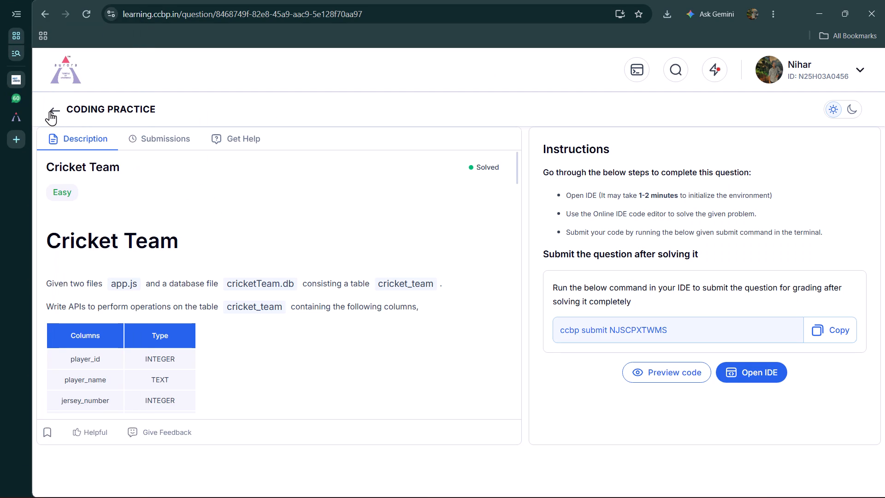
click(50, 111)
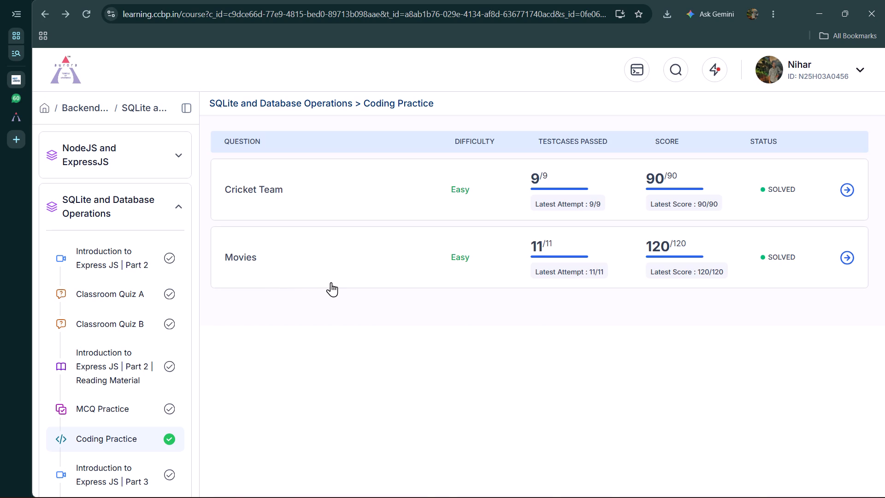
click(331, 282)
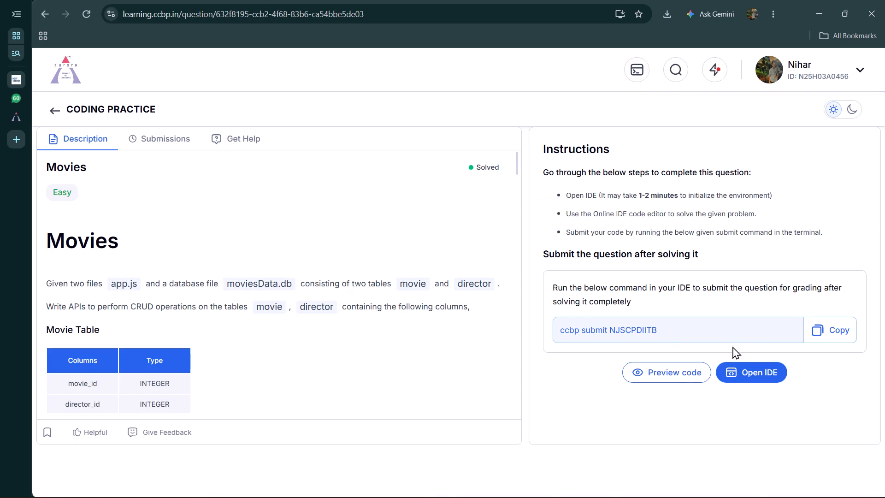
Open the code preview and the IDE workspace of the Movies question in separate tabs.
click(684, 376)
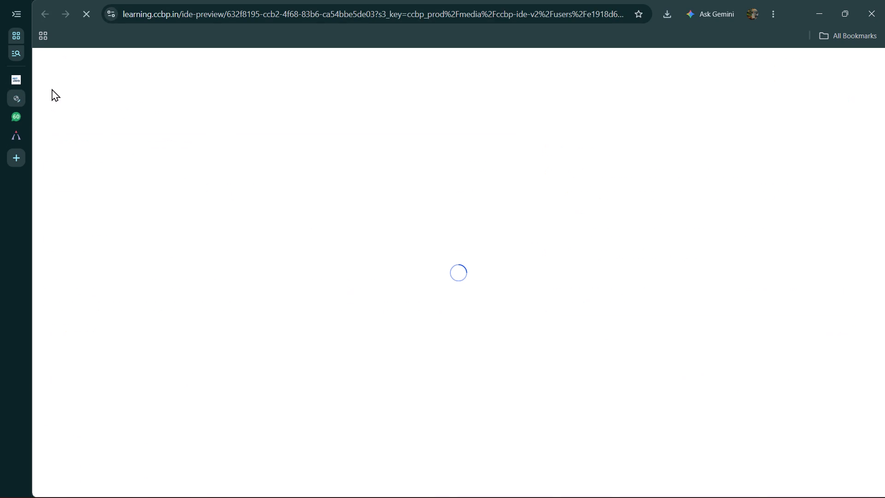
click(10, 84)
click(749, 375)
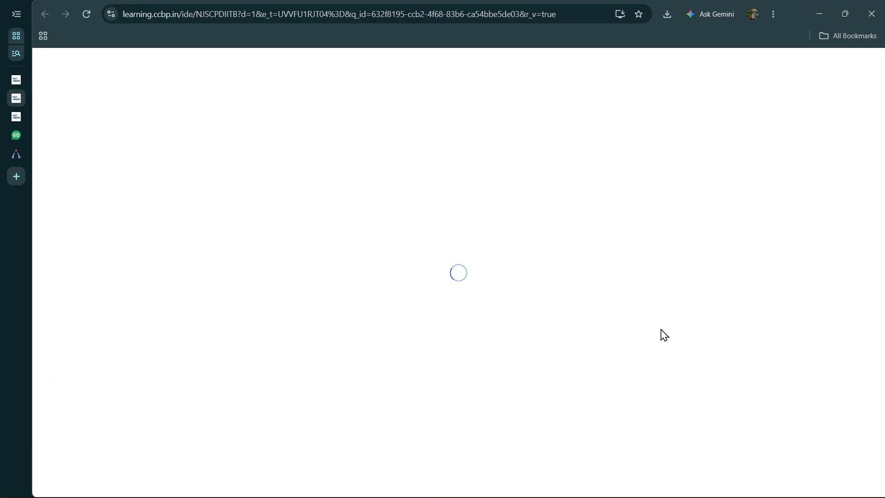
click(535, 289)
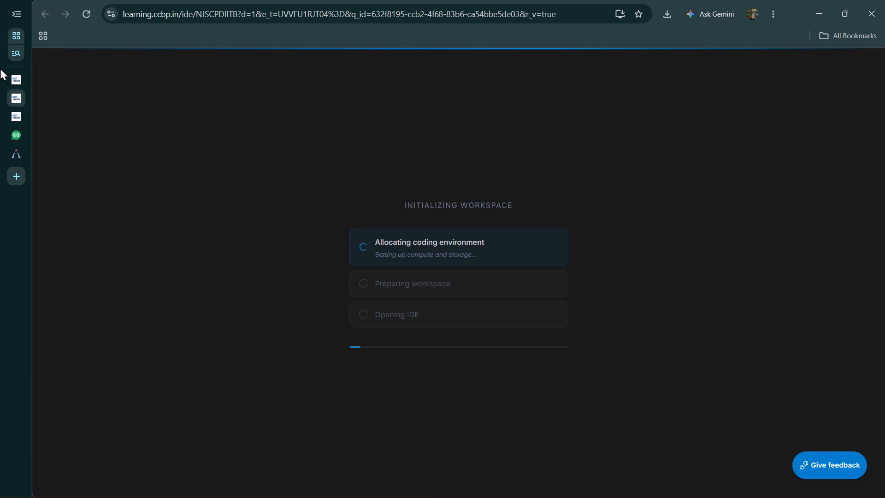
Capture the Movies question description page and paste the screenshot under the "2. Movies" heading in the Word report.
click(33, 77)
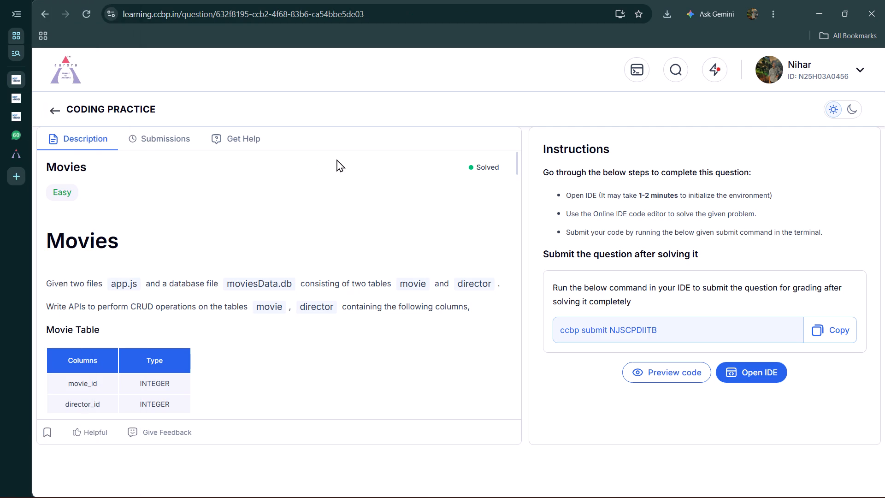
key(Print)
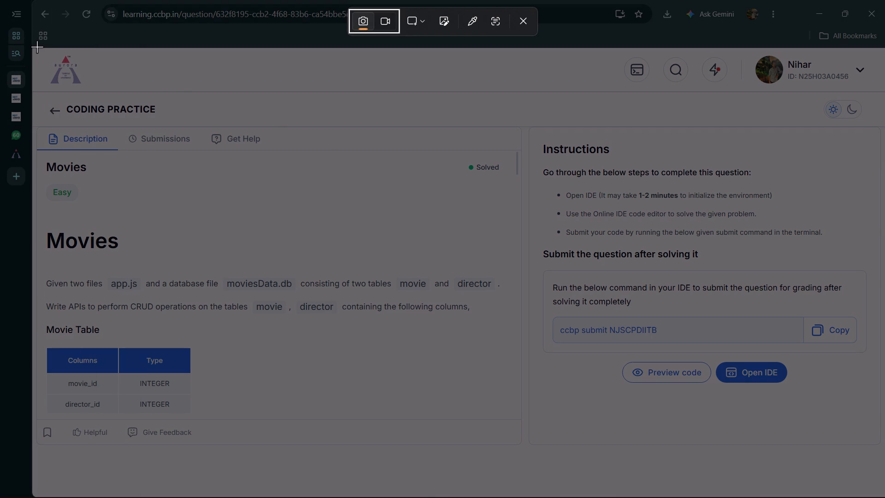
drag(32, 49, 781, 497)
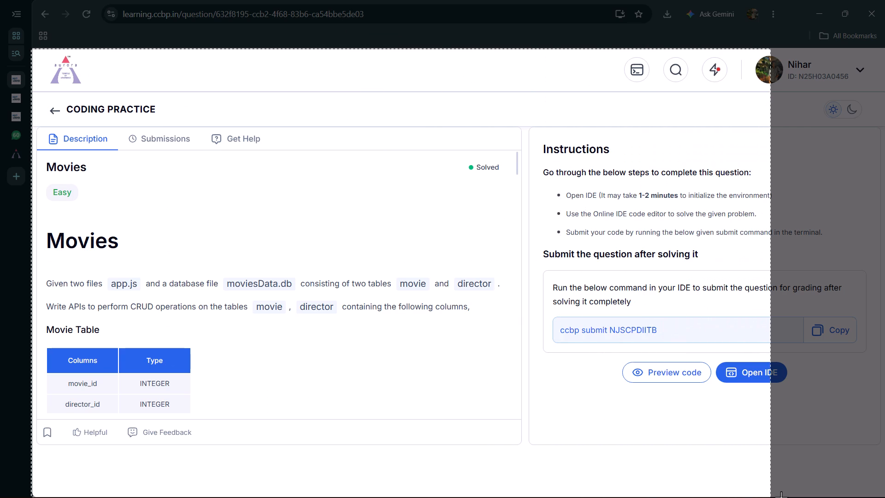
drag(781, 497, 884, 497)
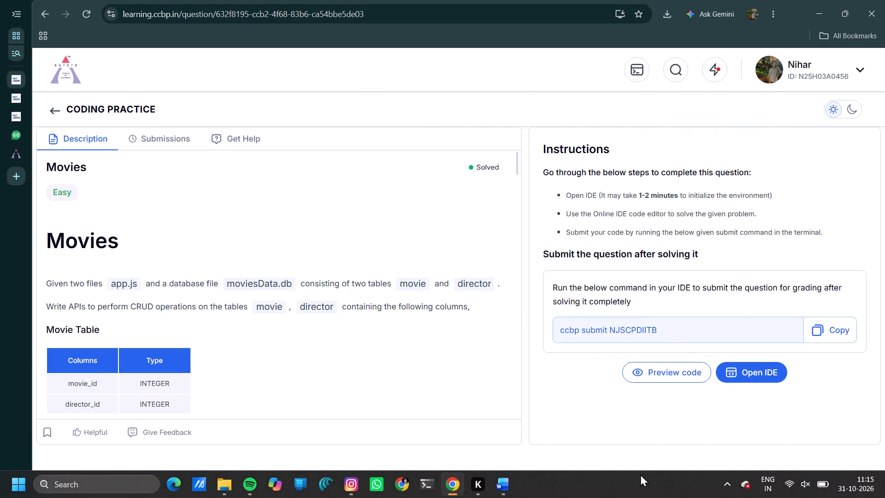
click(505, 479)
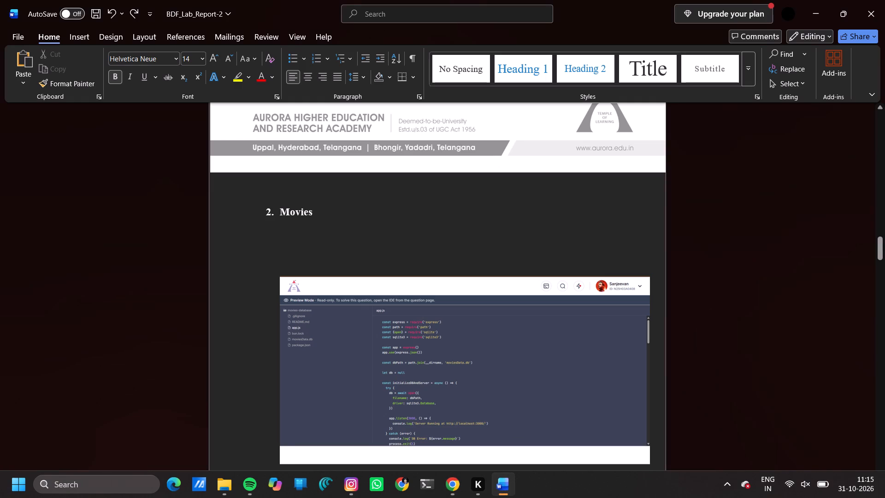
key(ctrl+v)
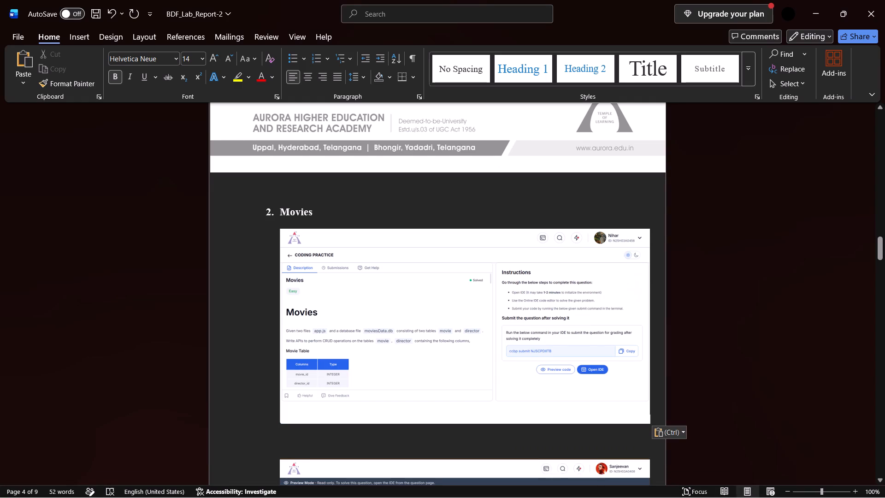
Capture the Movies code preview showing app.js in Chrome and replace the old code preview image in the Word report with it.
scroll(409, 356, down, 2)
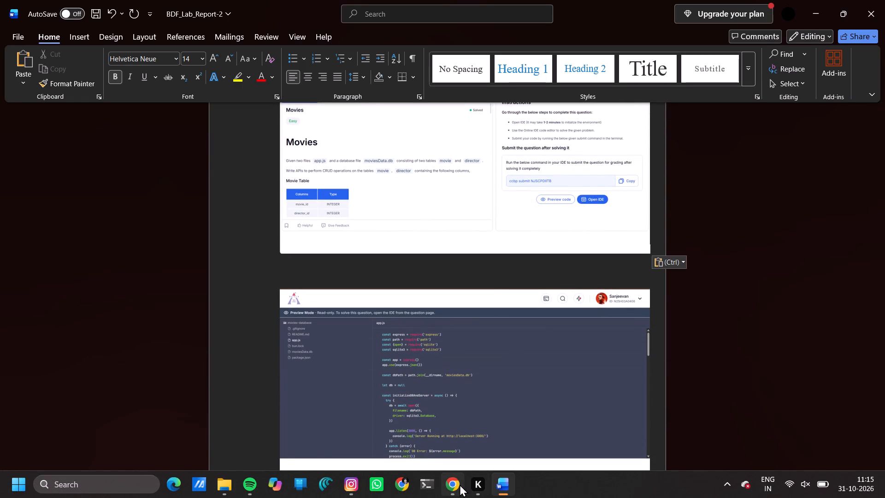
click(460, 484)
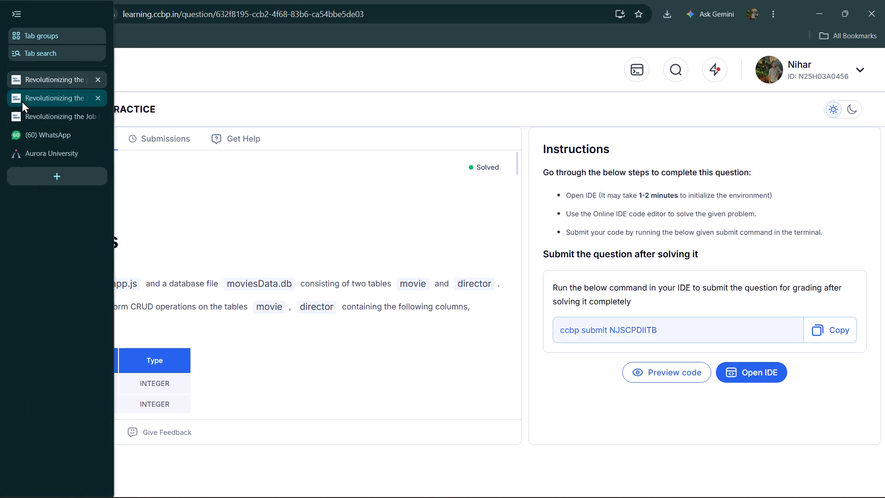
click(21, 100)
click(25, 117)
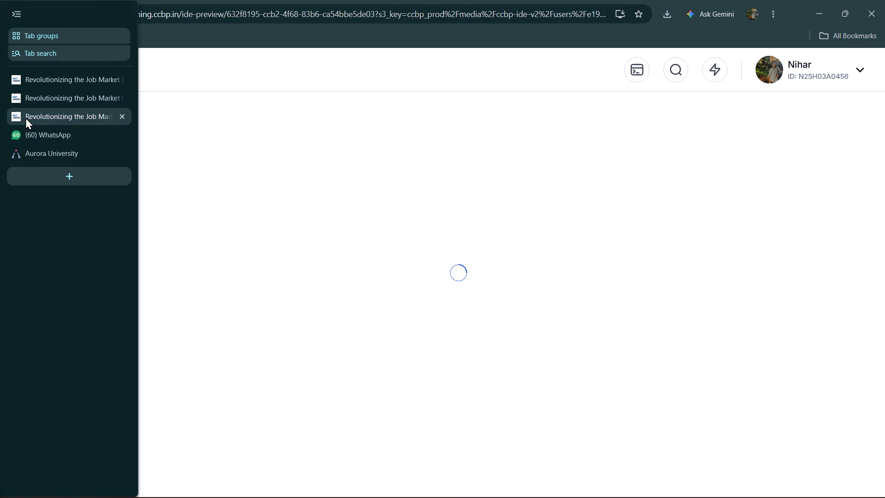
key(Print)
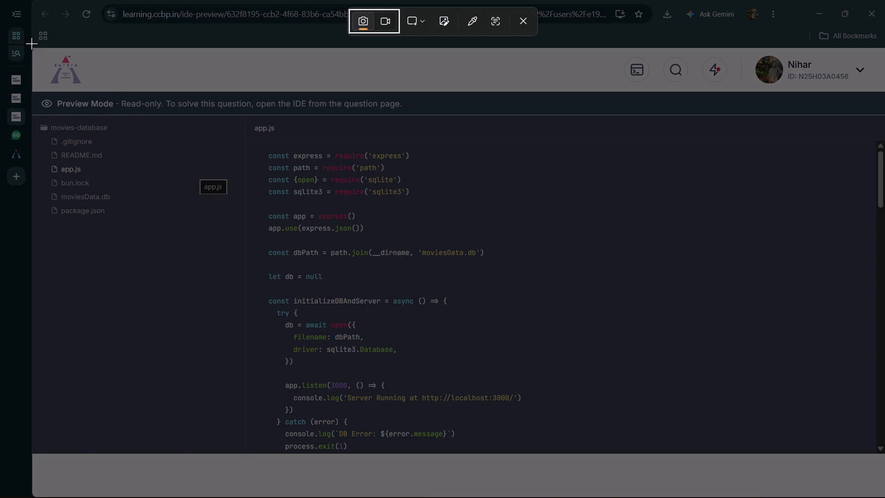
drag(34, 47, 667, 462)
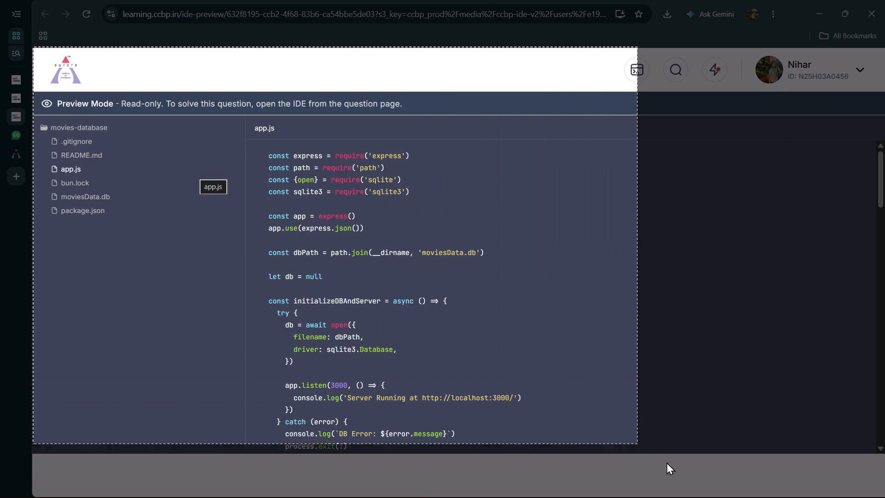
drag(667, 462, 884, 497)
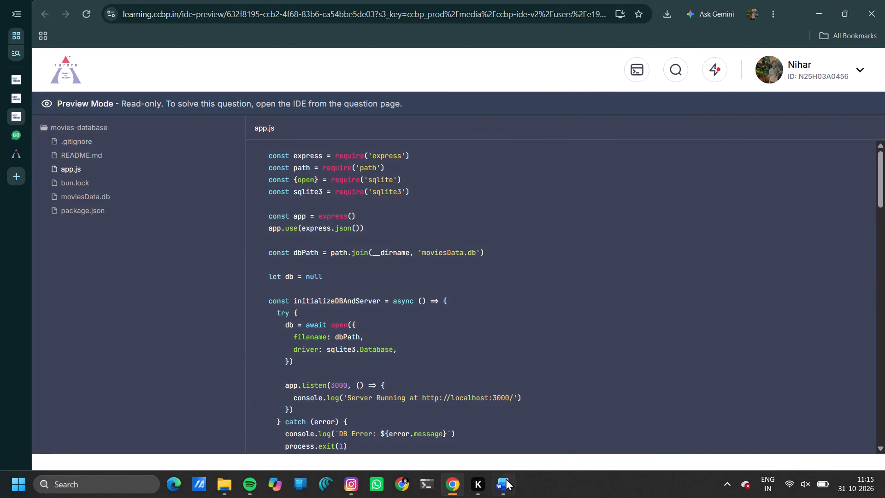
click(503, 485)
click(494, 438)
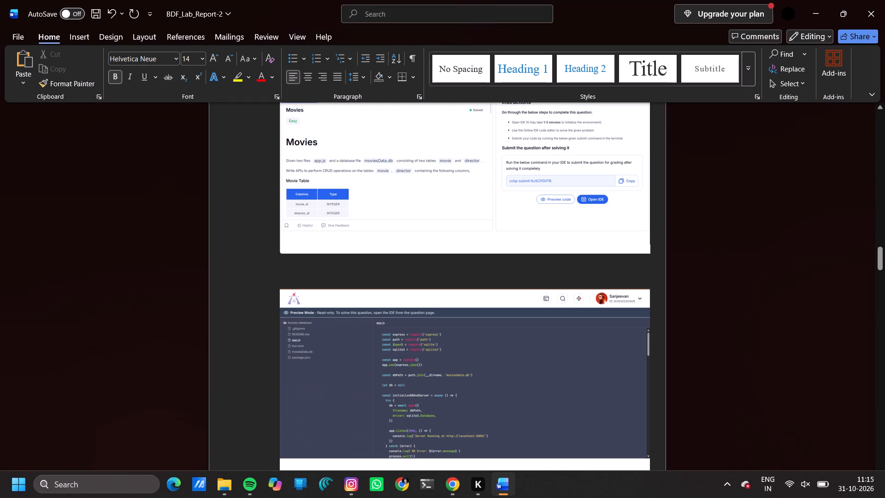
key(Delete)
key(ctrl+v)
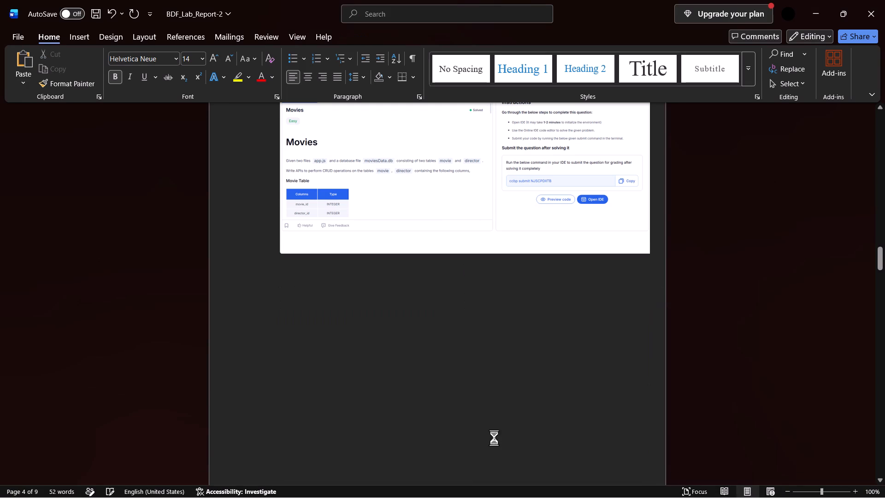
In Chrome, copy the Movies question's submit command, open app.js from coding-practice-5a in the IDE workspace, and run the command in the terminal.
scroll(494, 438, down, 1)
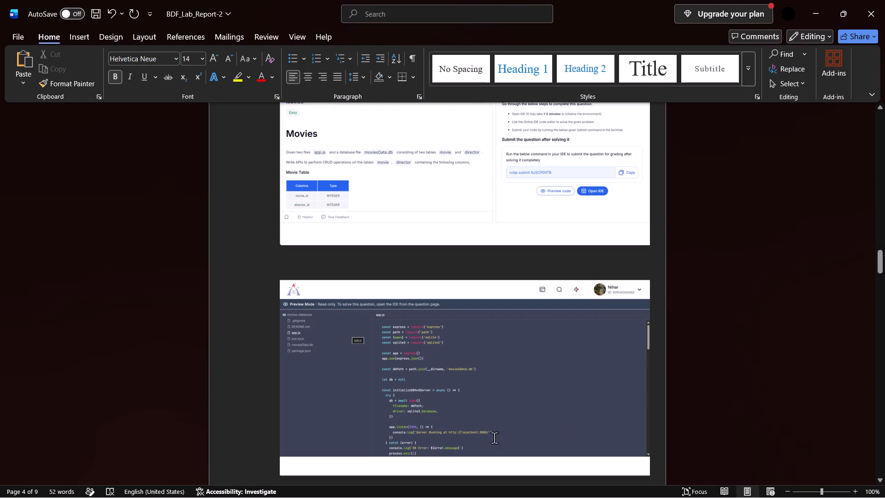
scroll(494, 438, down, 4)
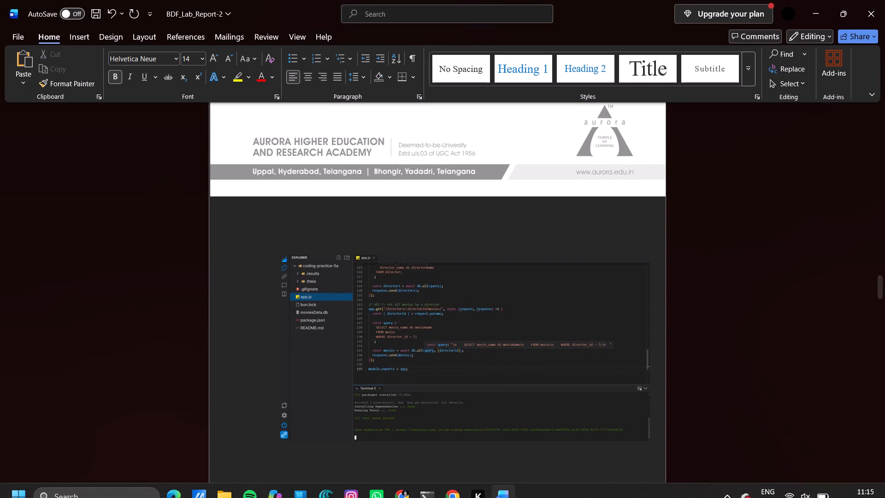
click(454, 489)
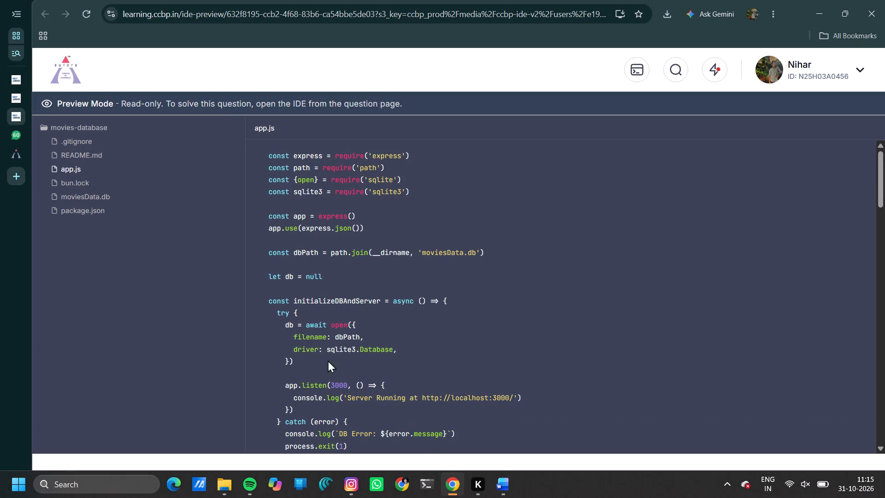
click(18, 98)
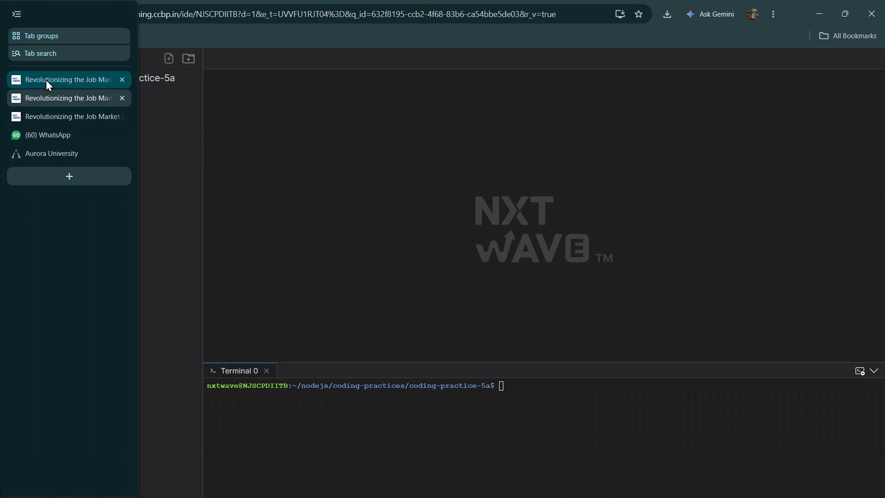
click(49, 77)
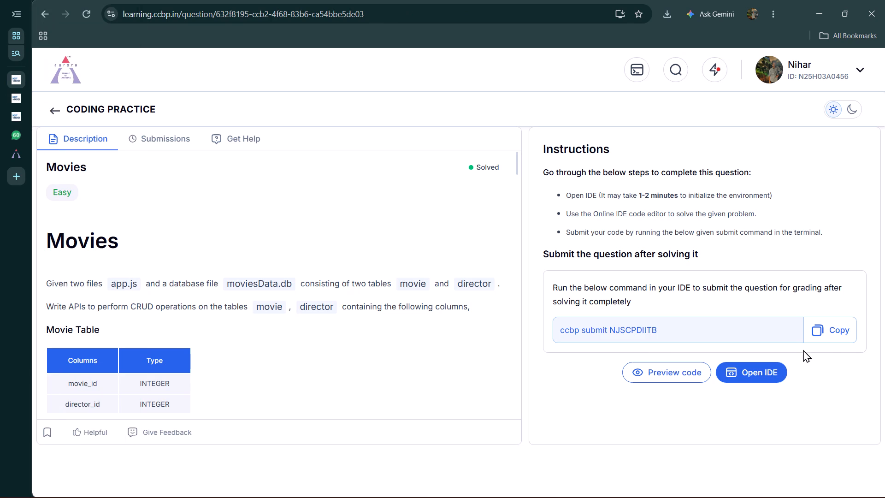
click(821, 334)
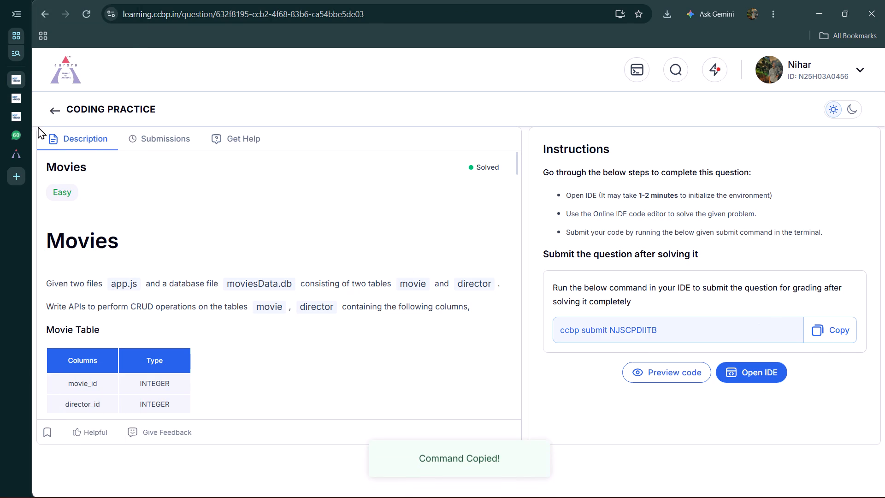
click(18, 96)
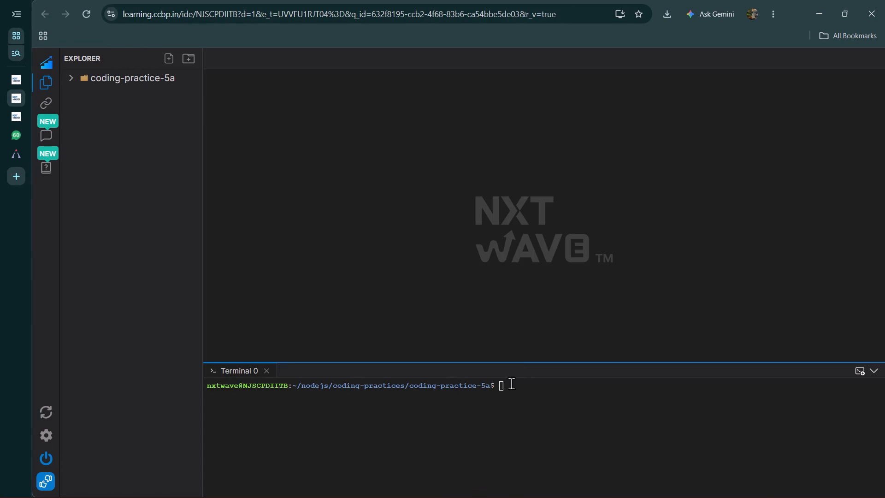
click(113, 76)
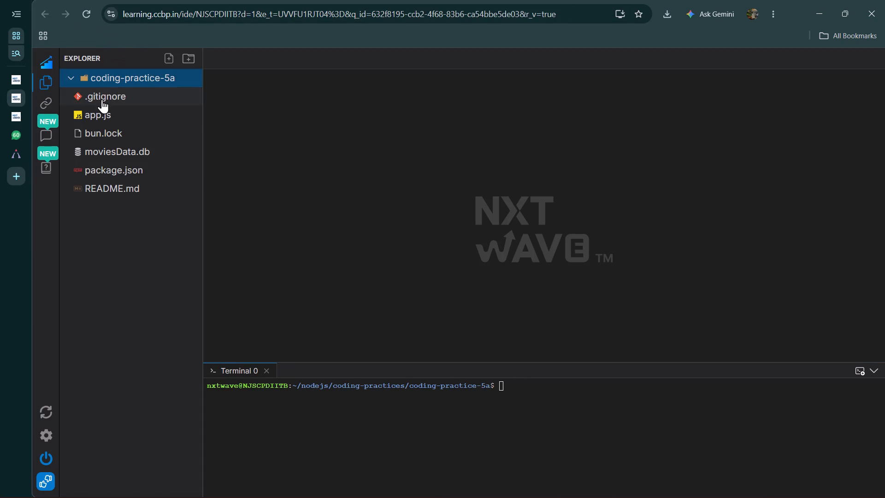
click(99, 112)
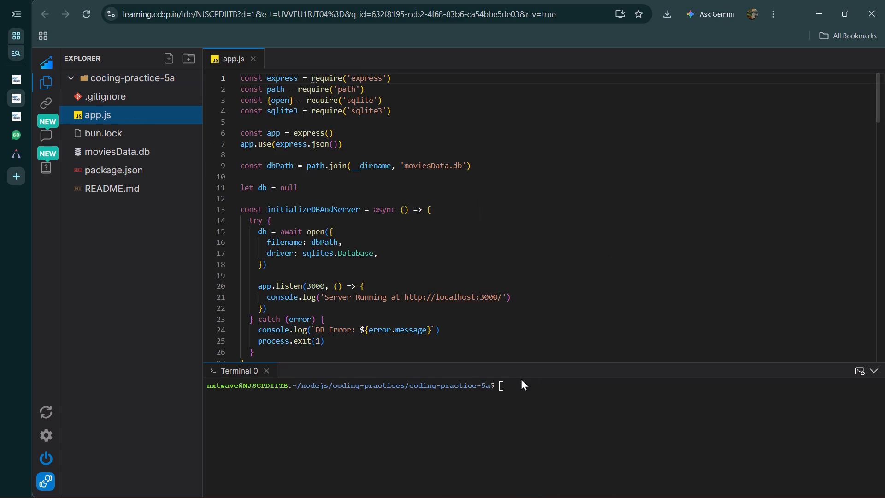
click(508, 390)
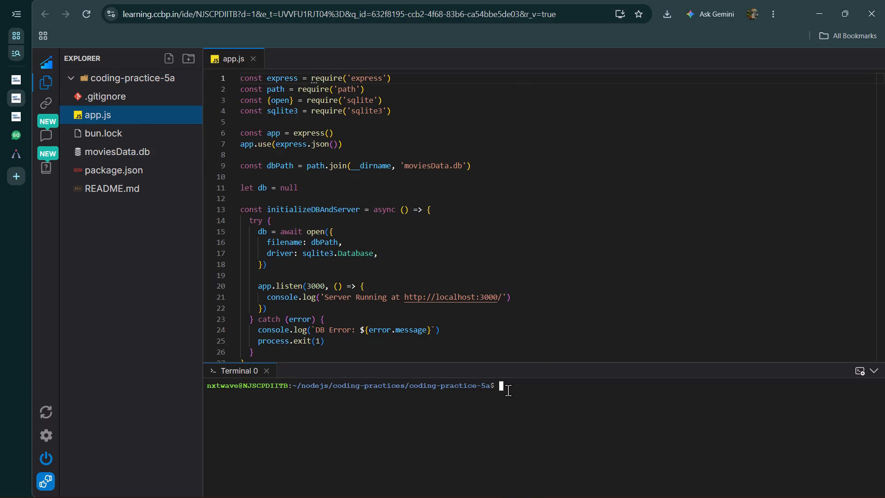
key(ctrl+shift+v)
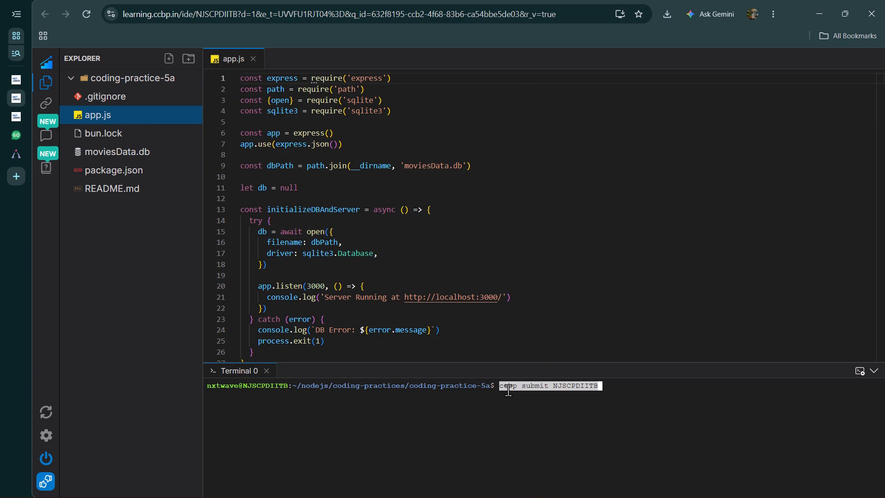
key(Return)
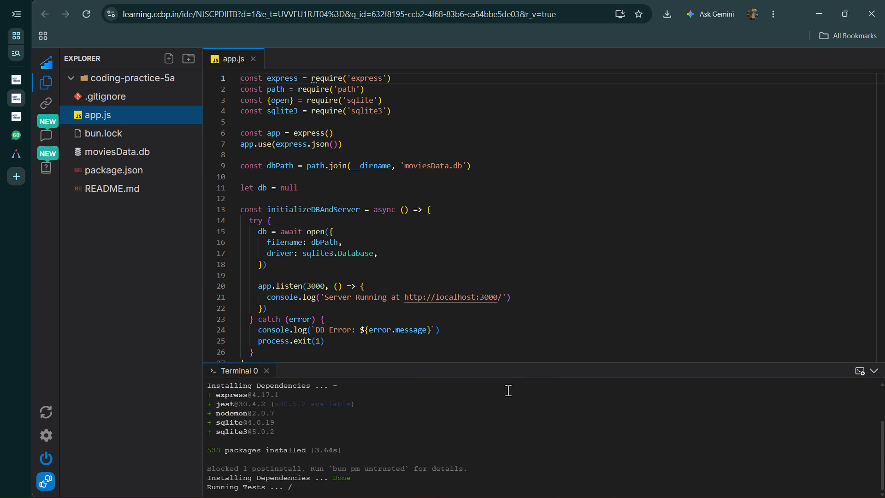
Capture the Movies IDE workspace showing app.js and the terminal run, and replace the old IDE image in the Word report with it.
key(Print)
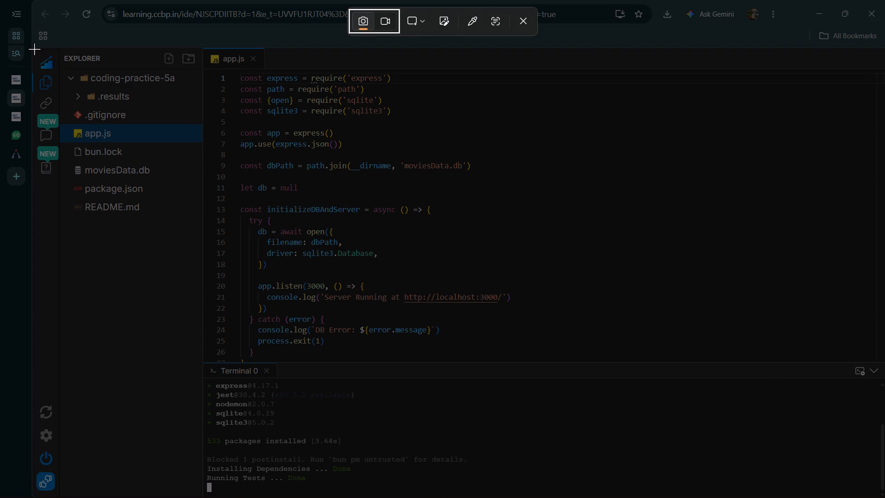
drag(32, 49, 823, 497)
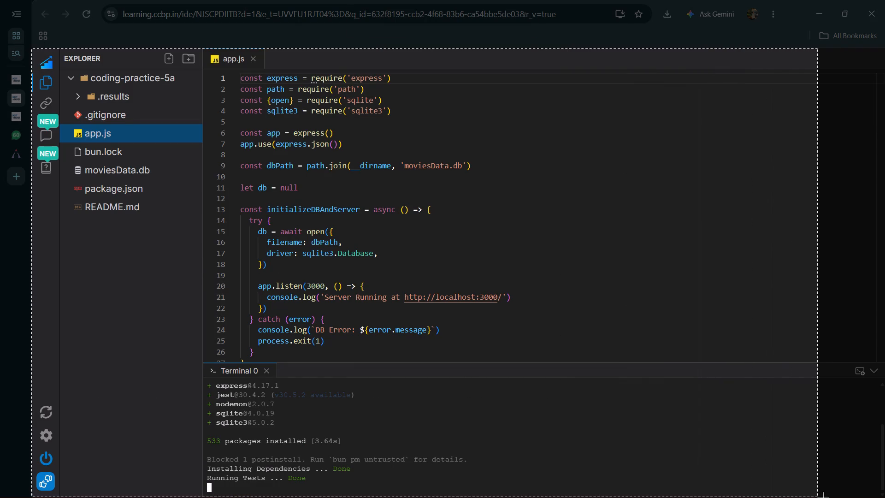
drag(823, 497, 884, 497)
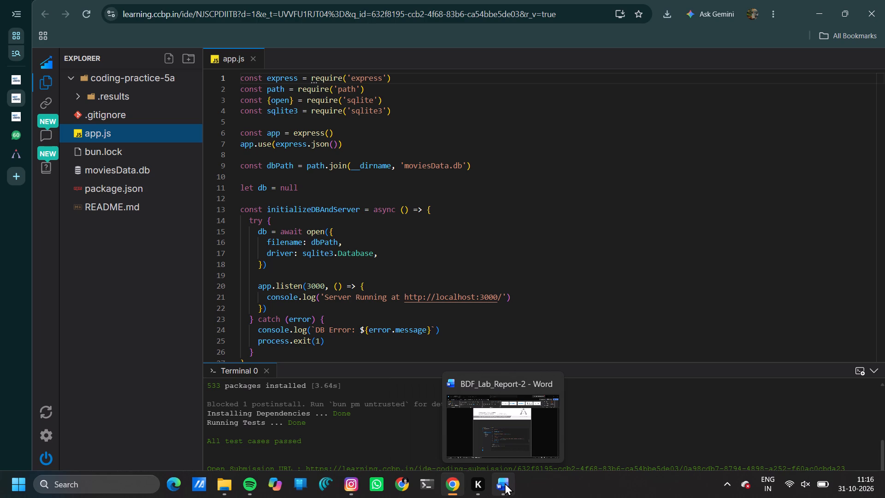
click(505, 483)
click(462, 376)
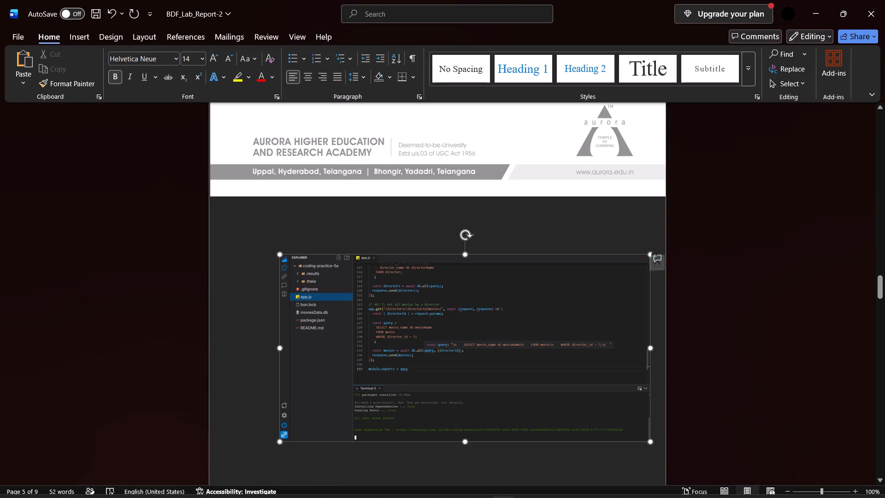
key(Delete)
key(ctrl+v)
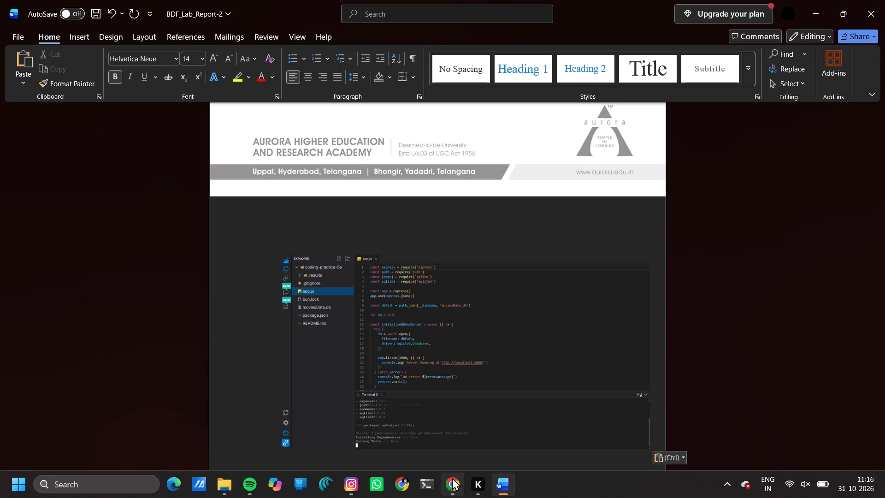
Open the Movies submission URL in Chrome, capture the Submission Details page, and replace the old submission results image in the Word report with it.
click(452, 478)
click(443, 468)
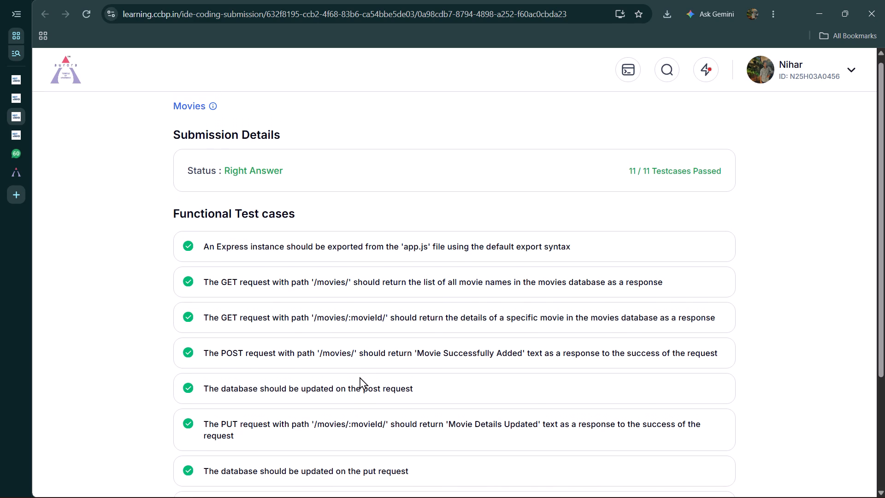
key(Print)
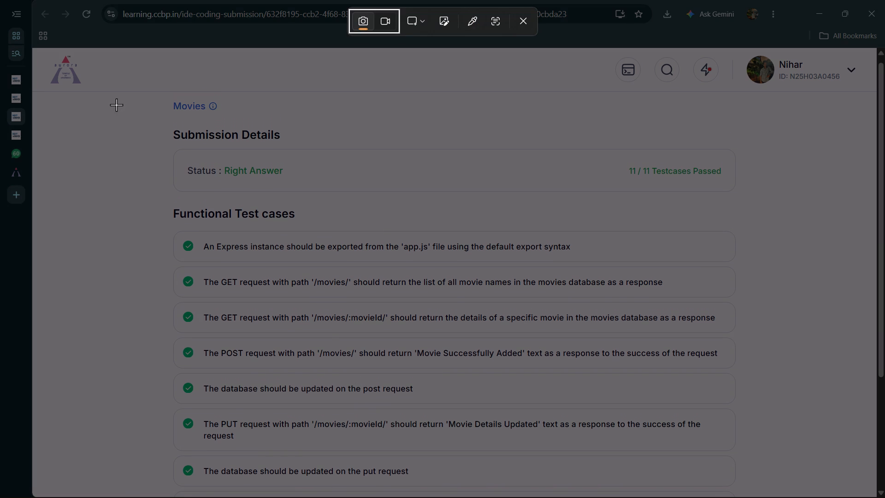
drag(31, 48, 580, 497)
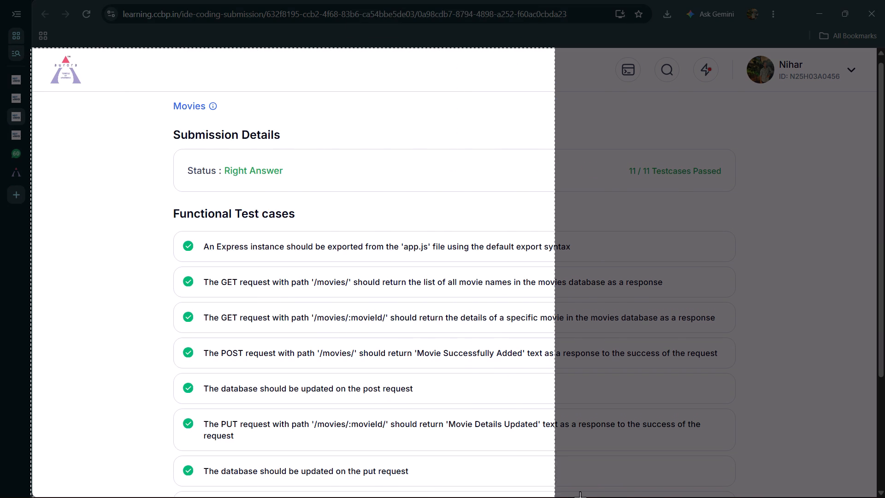
drag(580, 497, 884, 497)
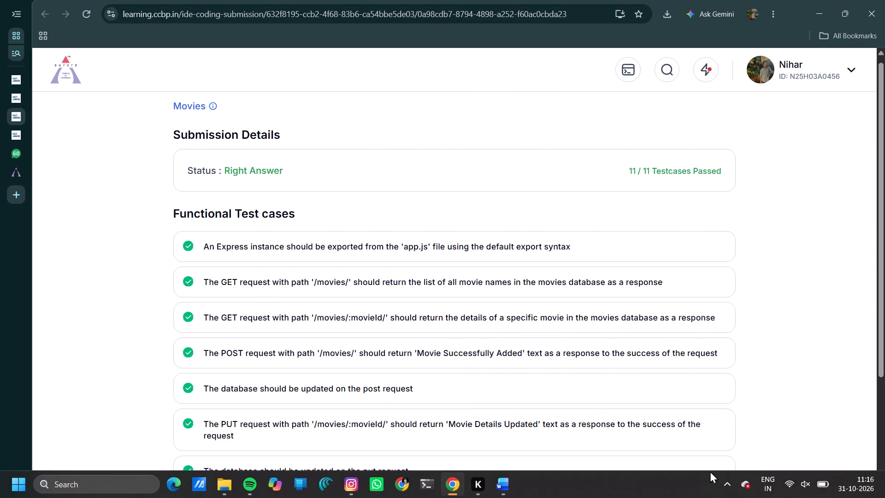
click(498, 478)
scroll(493, 394, down, 3)
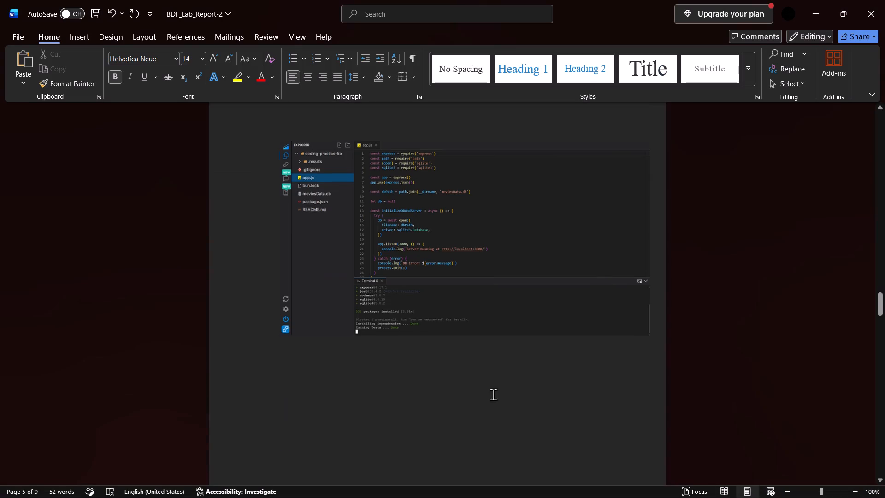
scroll(493, 394, down, 4)
click(493, 394)
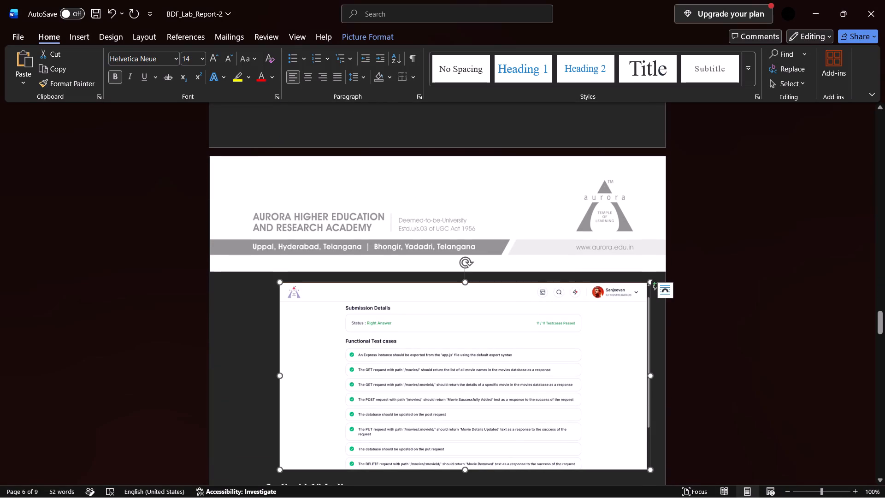
key(Delete)
key(ctrl+v)
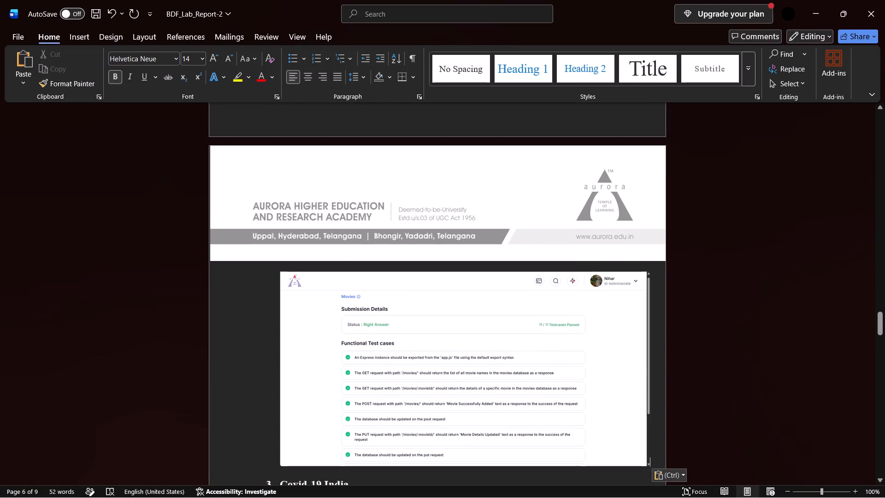
Review the remaining Covid-19 India and Player Match Scores sections of the report and the screenshots they contain.
scroll(493, 394, down, 4)
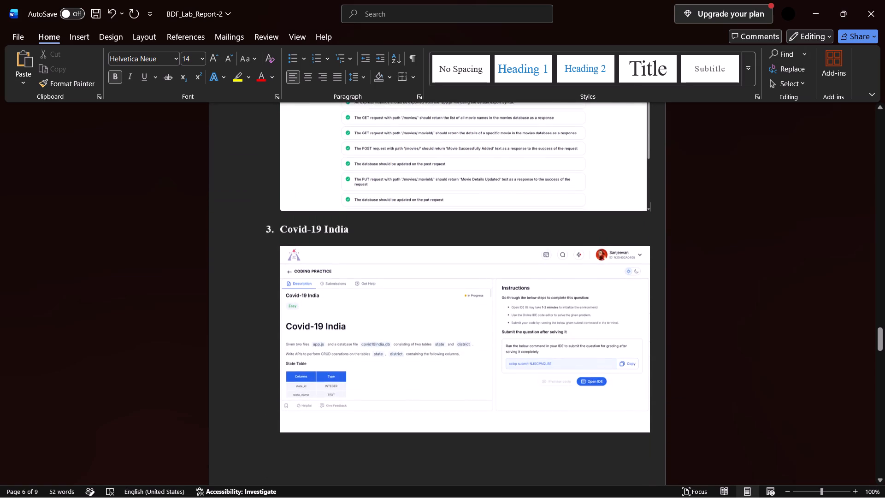
scroll(493, 394, down, 12)
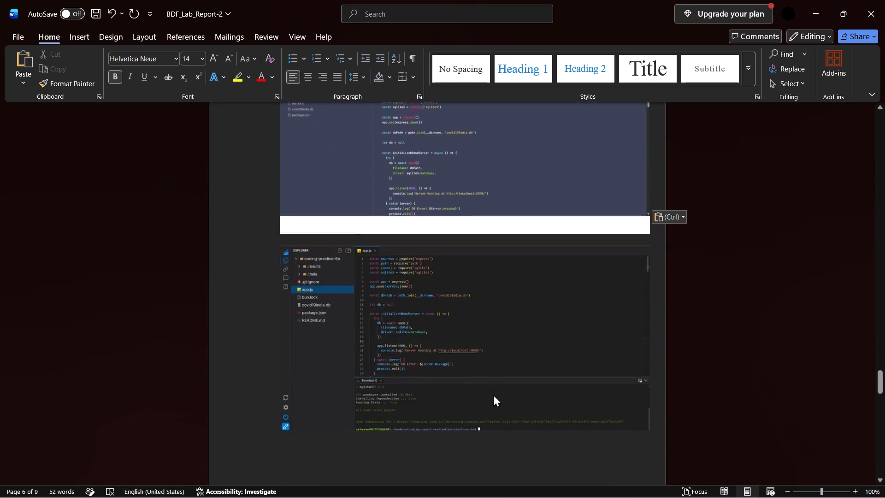
scroll(493, 394, down, 7)
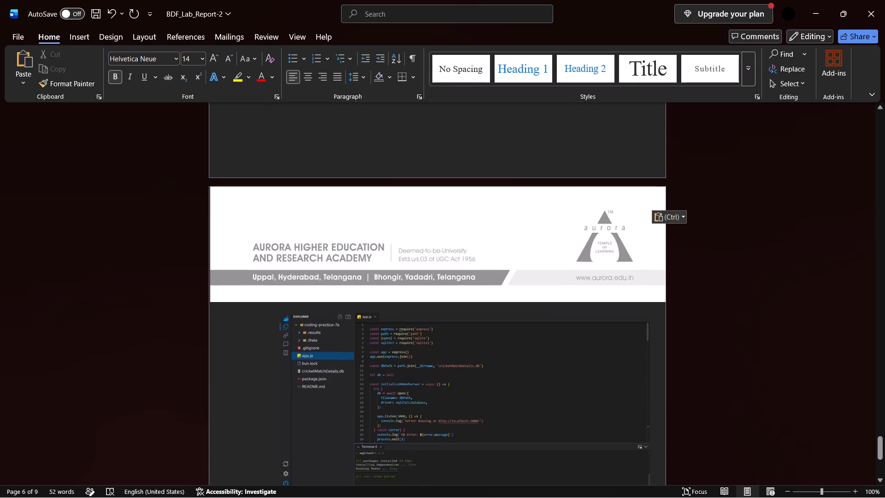
scroll(493, 394, down, 1)
scroll(493, 394, up, 5)
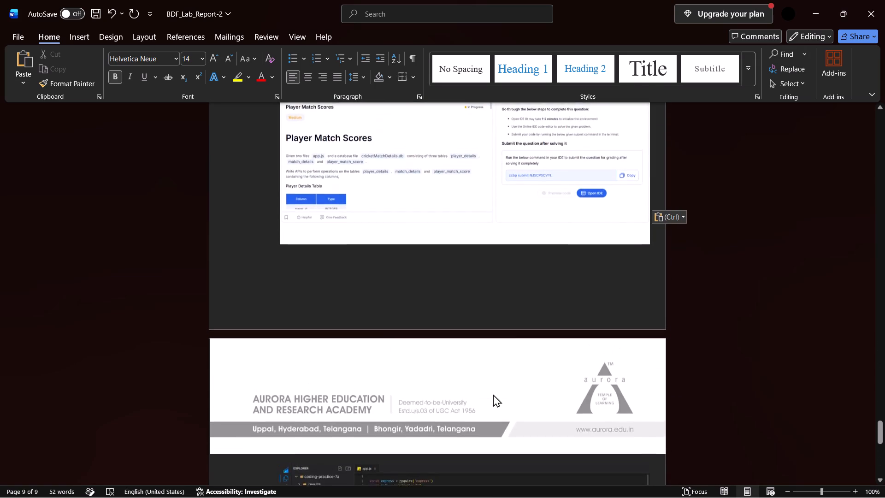
scroll(493, 394, up, 3)
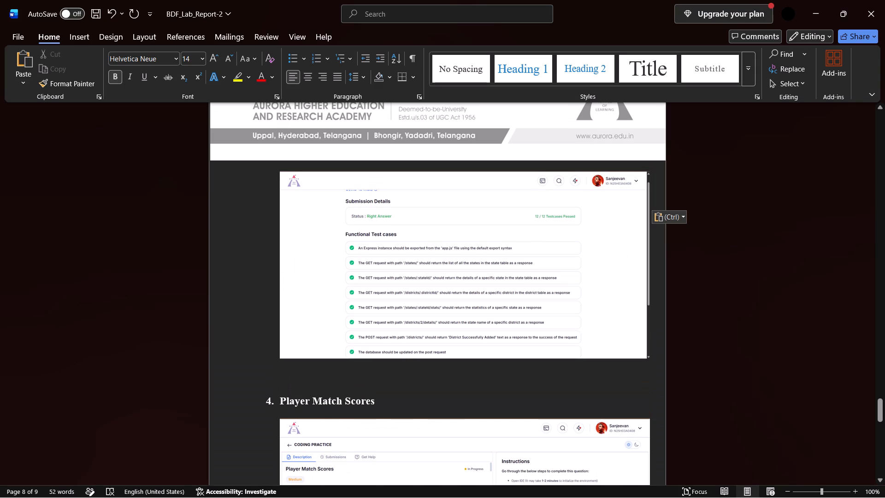
scroll(493, 394, up, 7)
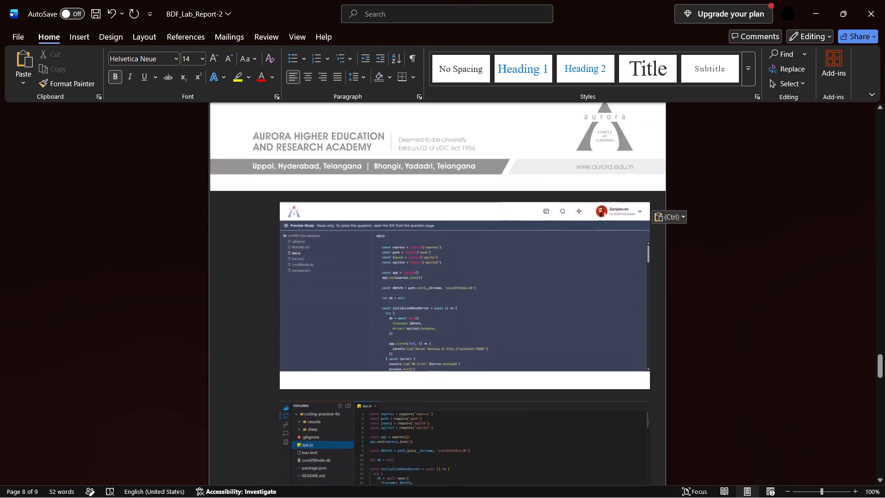
scroll(493, 394, up, 3)
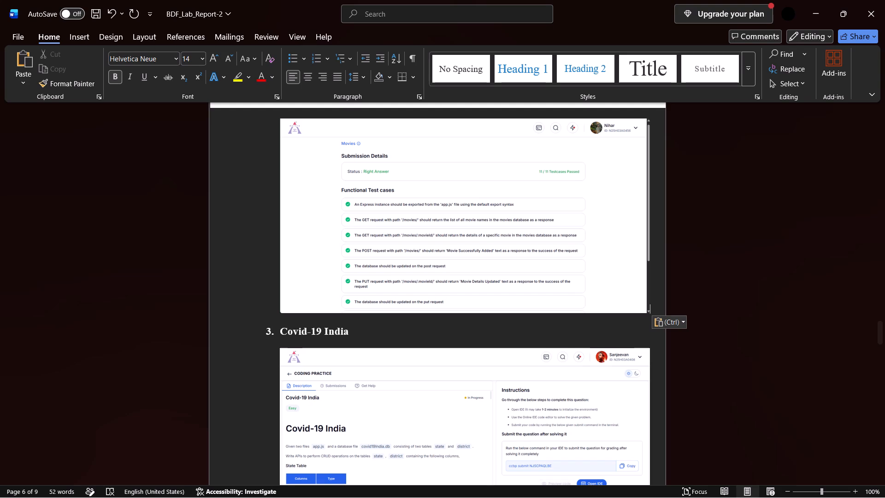
scroll(493, 394, down, 7)
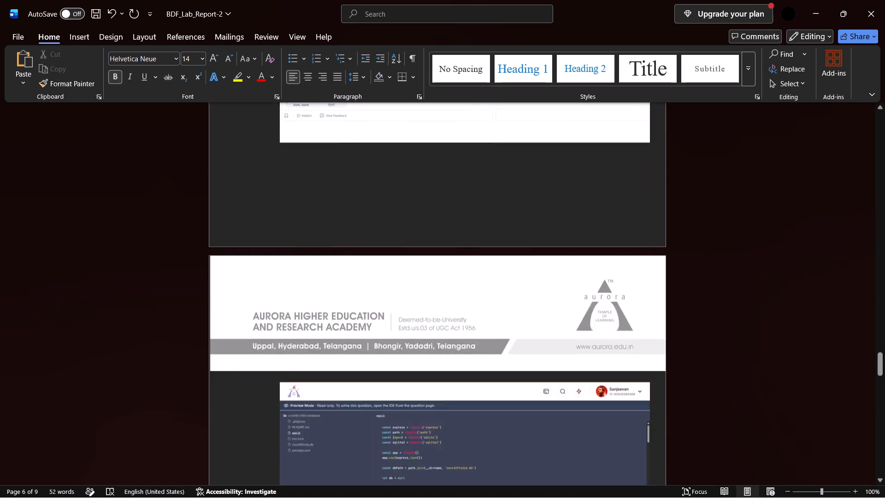
scroll(493, 394, down, 6)
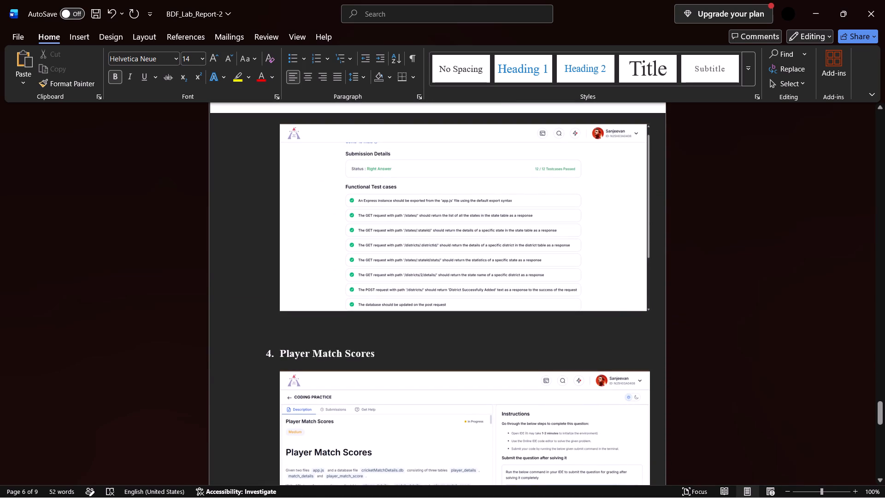
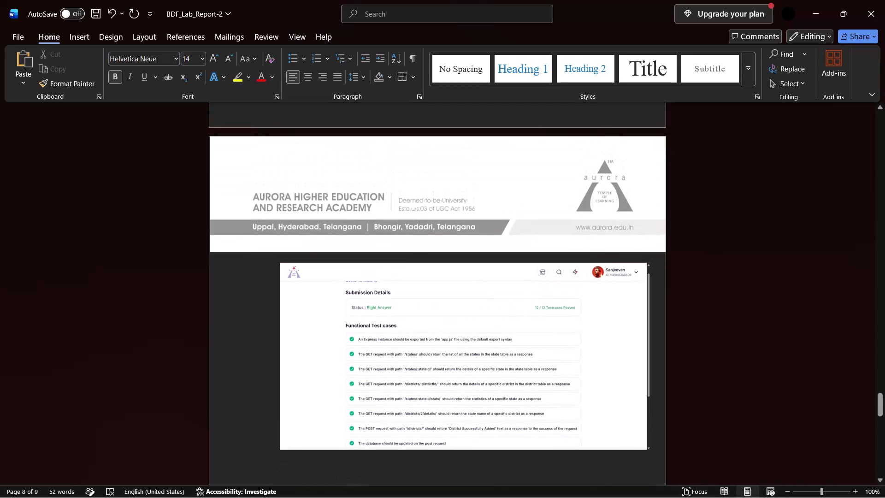
Remove the empty paragraph below the Movies IDE screenshot to bring the Movies Submission Details image up onto the same page.
scroll(493, 394, up, 3)
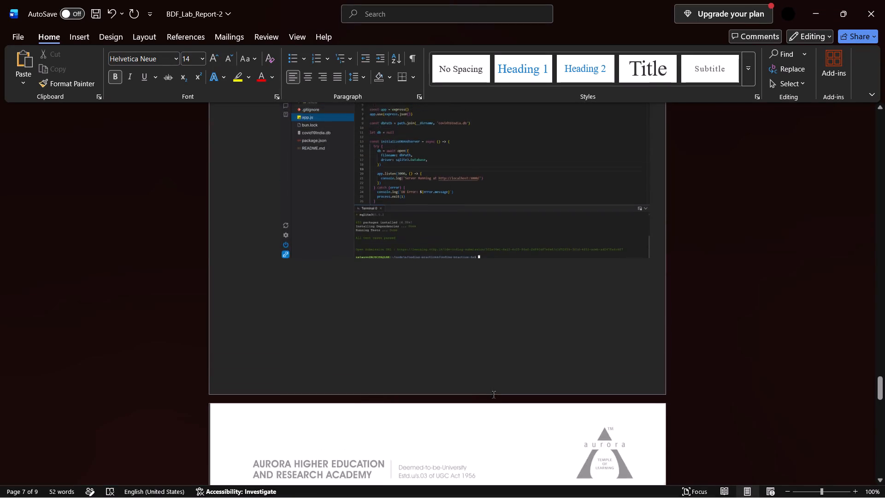
scroll(493, 394, up, 8)
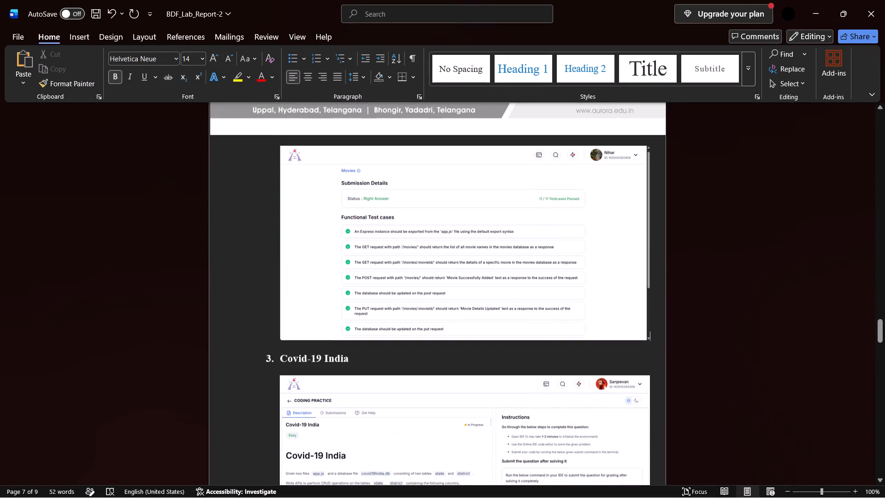
scroll(493, 394, up, 5)
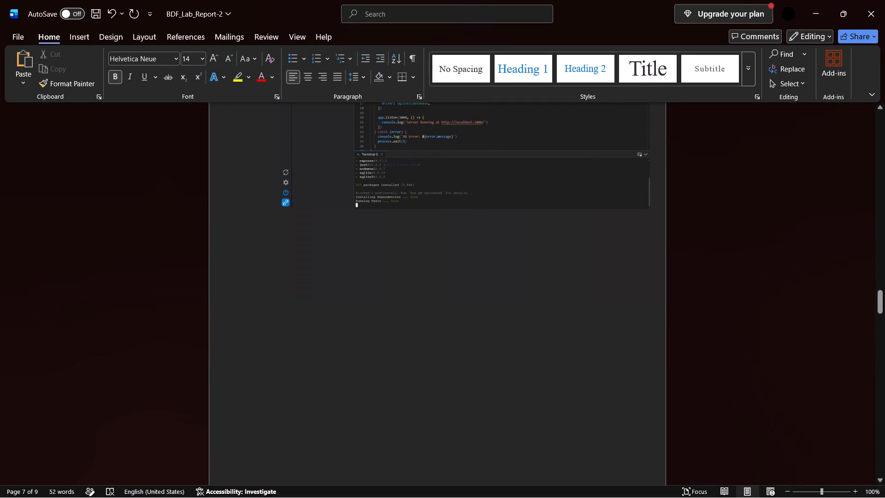
click(394, 398)
key(BackSpace)
key(BackSpace)
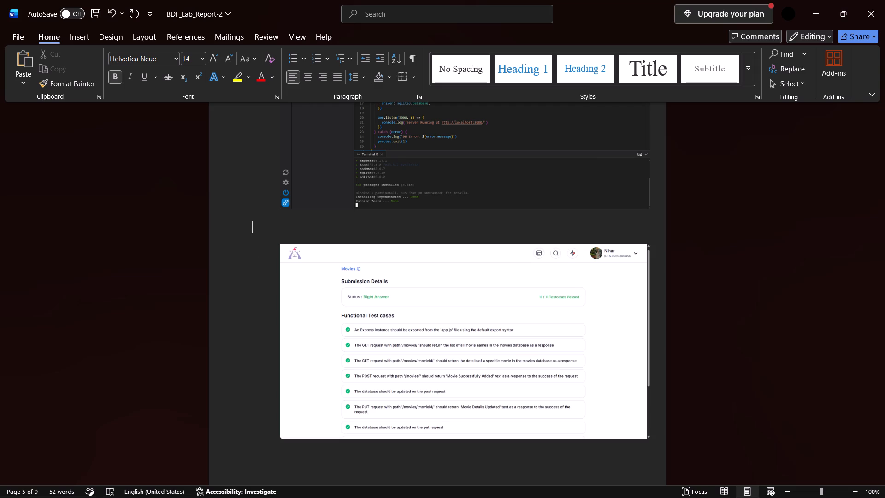
Review the page layout and screenshot placement of the Movies section and the pages just before it.
scroll(394, 398, down, 2)
scroll(394, 398, up, 8)
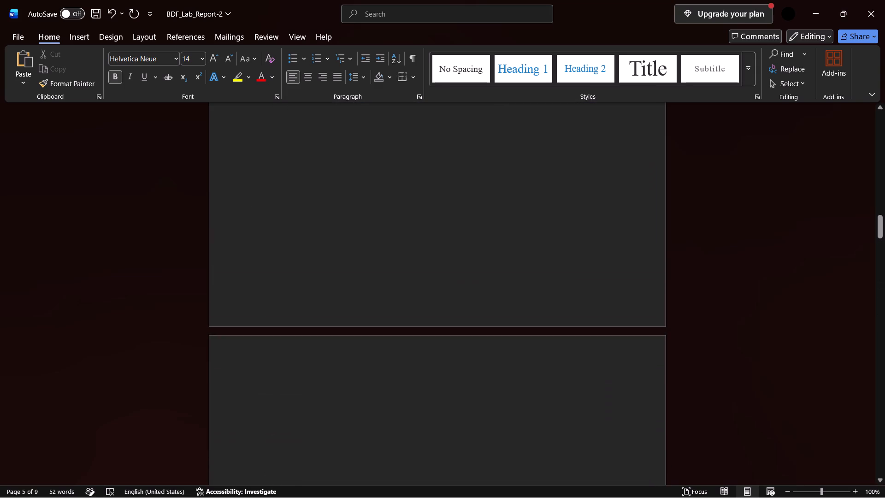
scroll(394, 398, down, 4)
scroll(394, 398, up, 3)
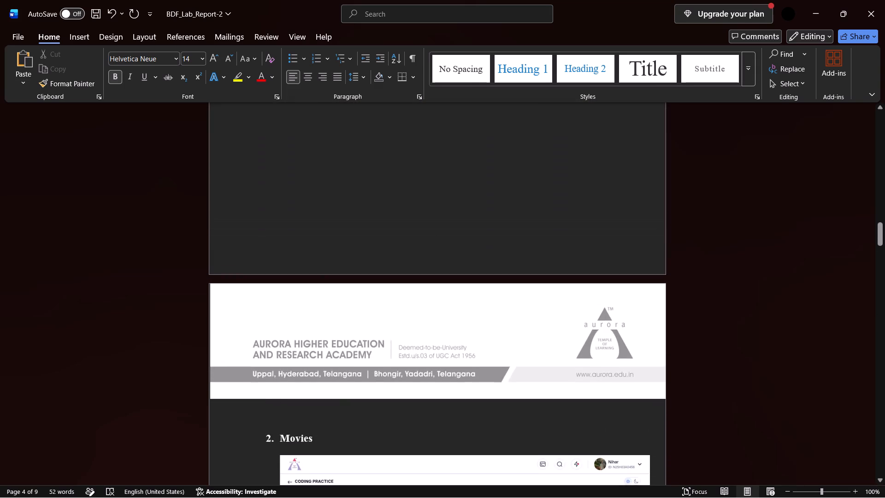
scroll(394, 398, up, 6)
scroll(394, 398, down, 9)
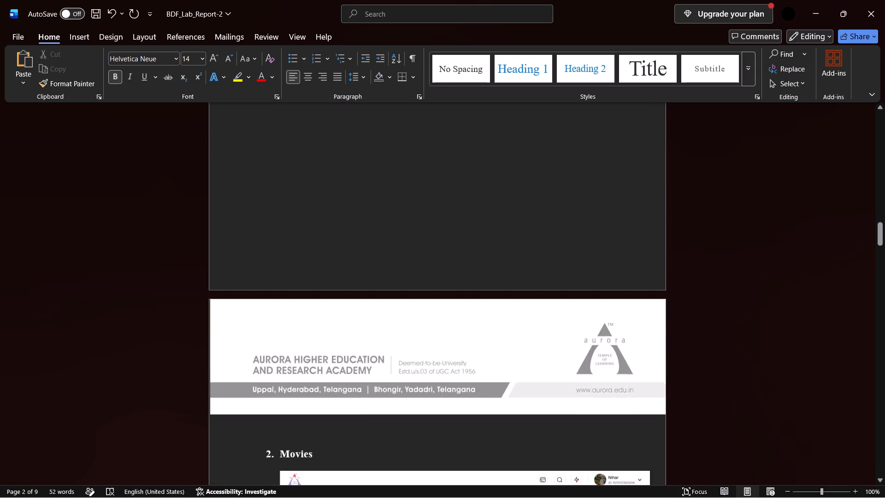
scroll(394, 398, down, 4)
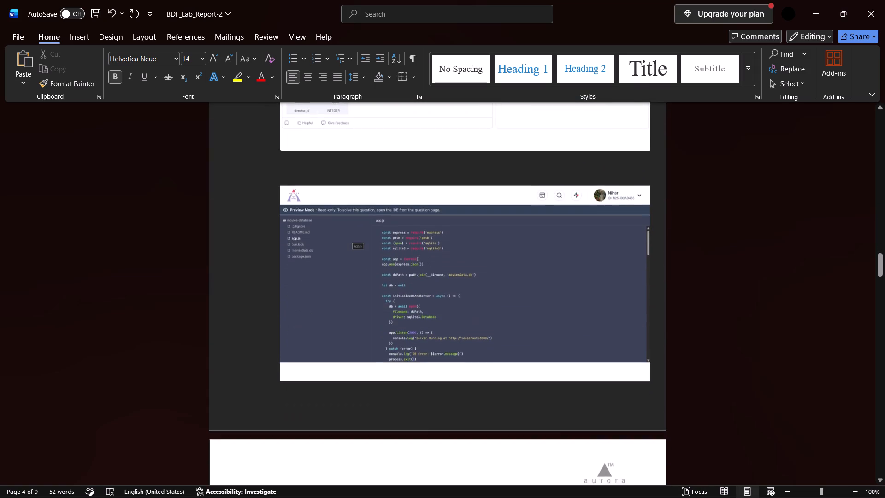
scroll(394, 398, down, 4)
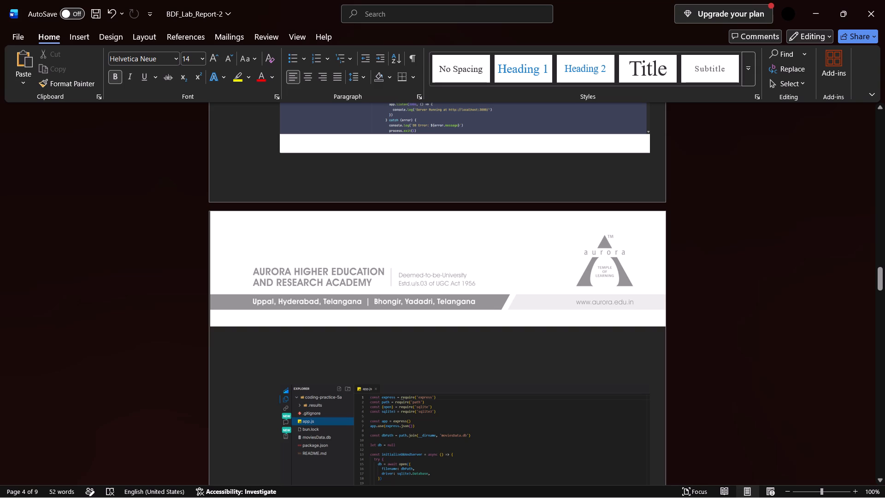
Insert an empty paragraph between the Movies Submission Details image and the Covid-19 India heading.
scroll(394, 398, down, 2)
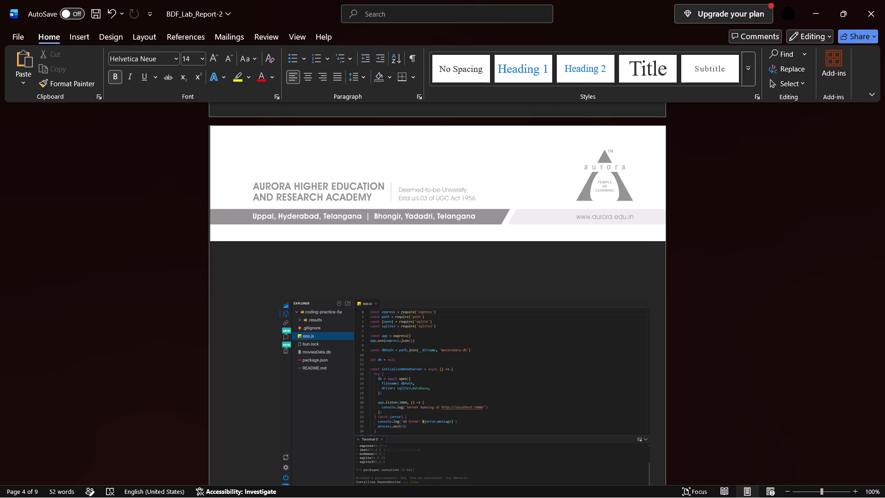
scroll(394, 398, down, 3)
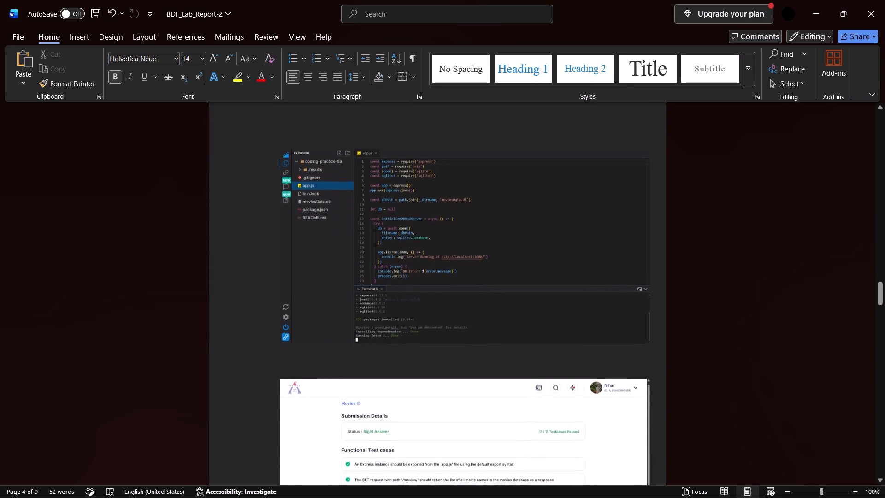
scroll(394, 398, down, 4)
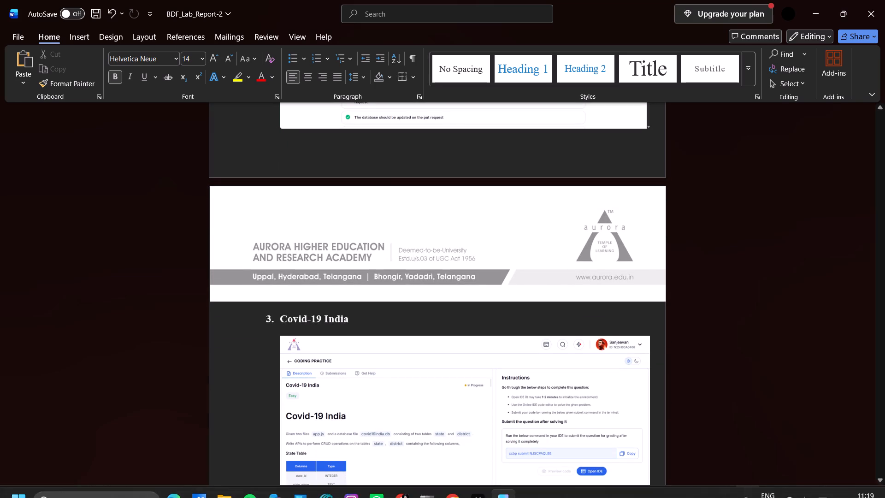
click(260, 317)
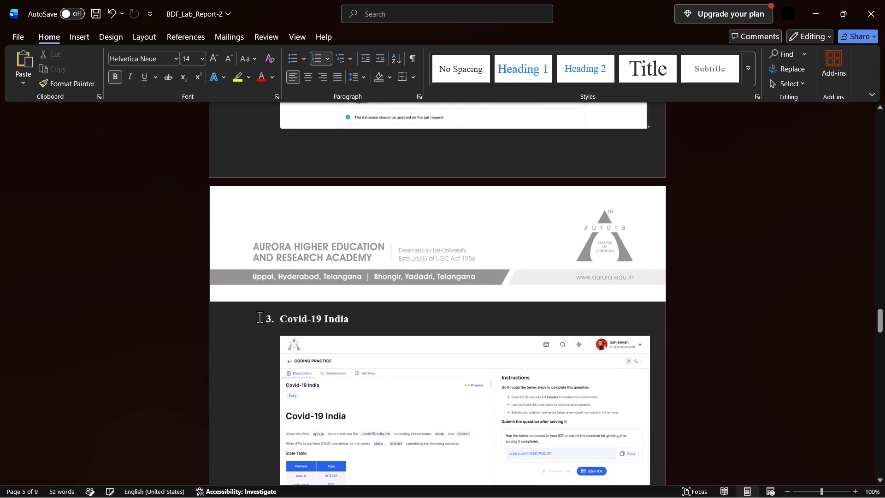
key(Left)
click(652, 119)
key(Return)
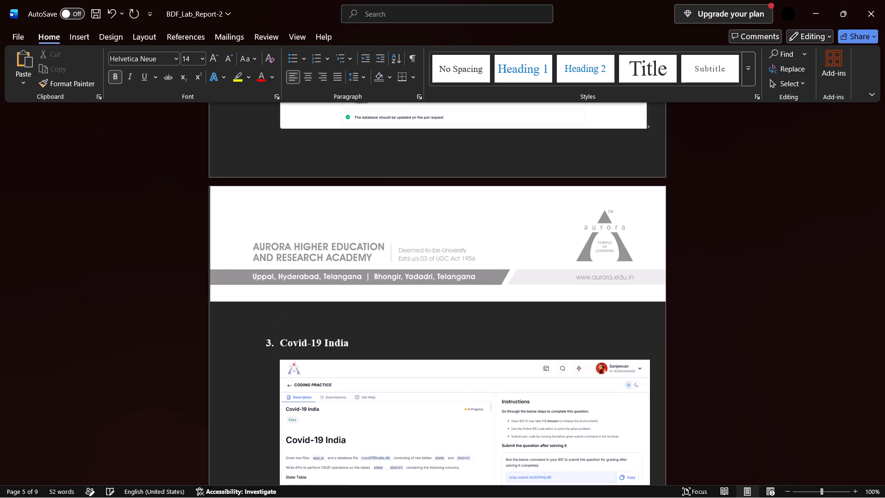
Switch to Chrome and close the tab just below the open Movies submission tab.
scroll(652, 119, down, 2)
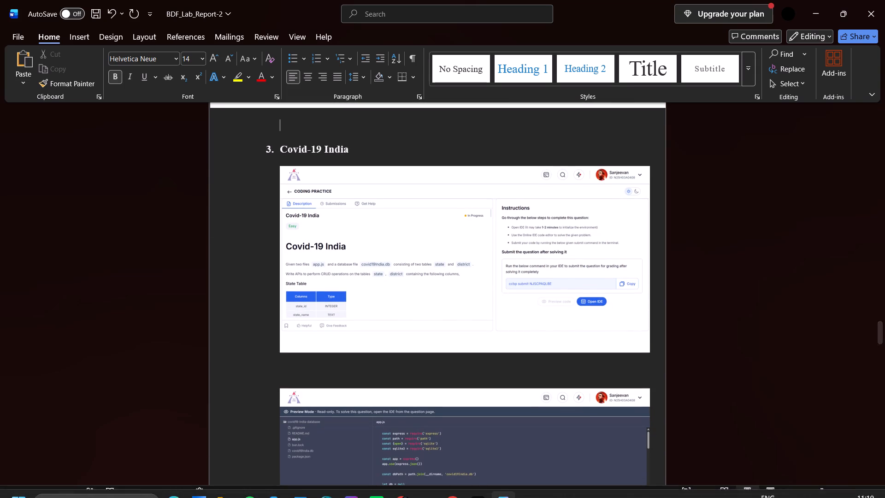
click(452, 491)
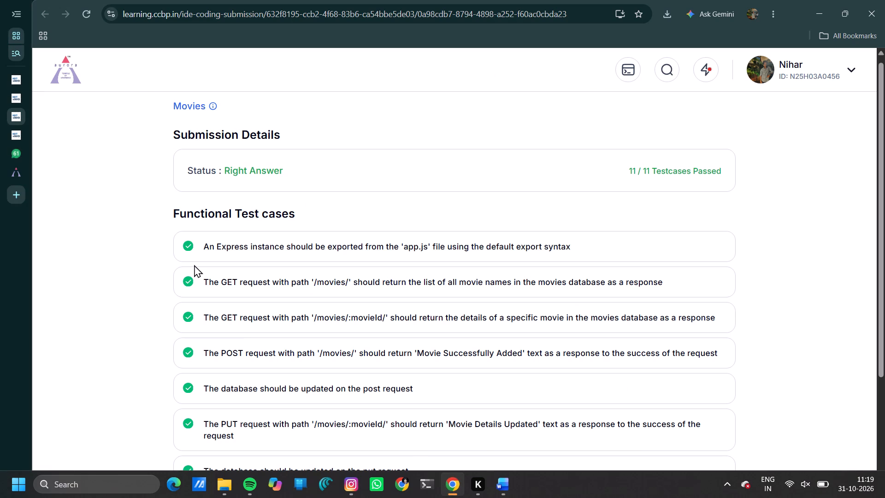
click(122, 139)
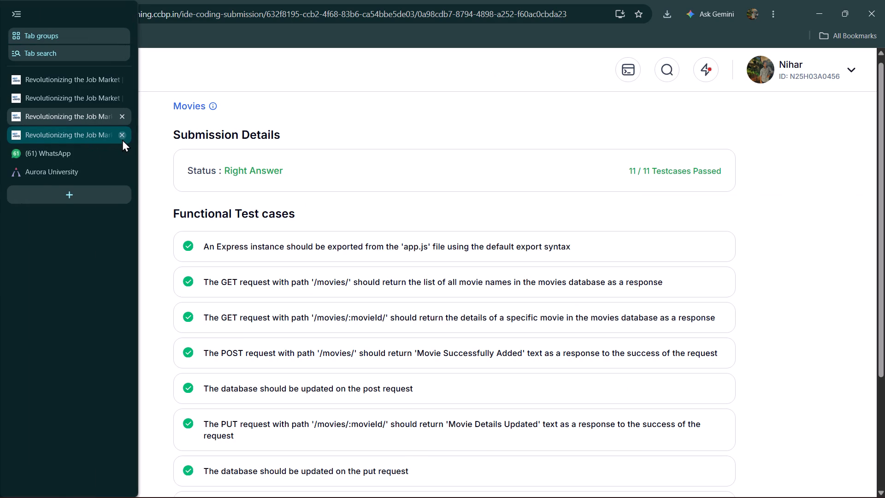
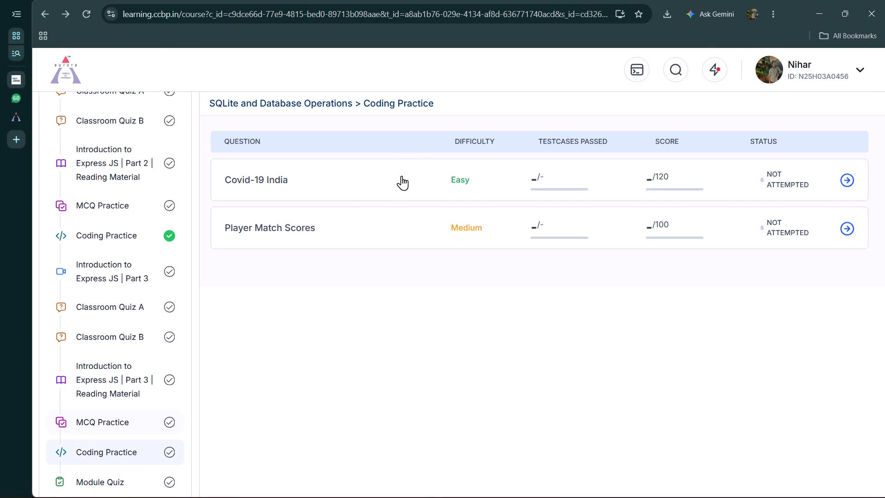
Open the Covid-19 India coding practice question and launch its online IDE.
click(401, 176)
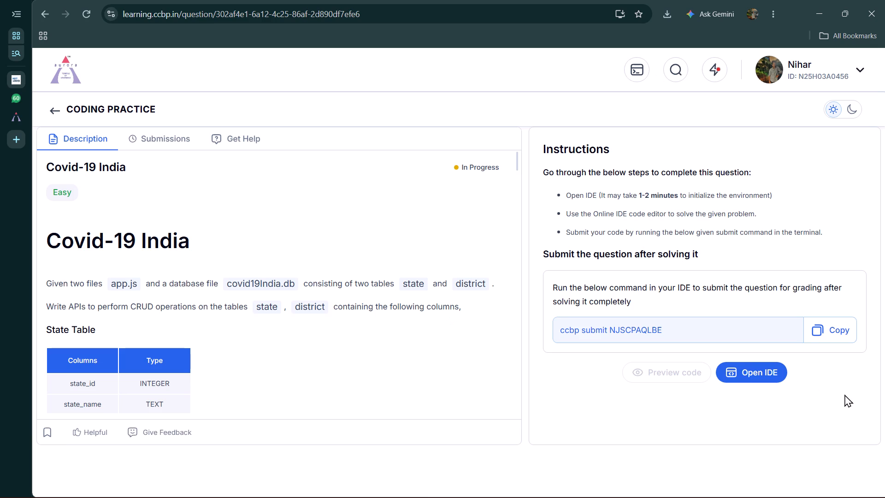
click(765, 370)
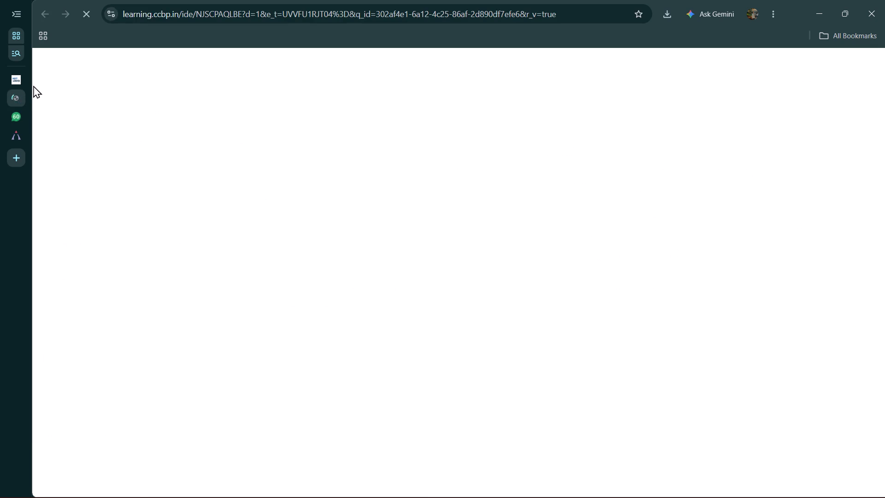
In Chrome, check the Covid-19 India coding practice page and bring up its IDE.
click(20, 80)
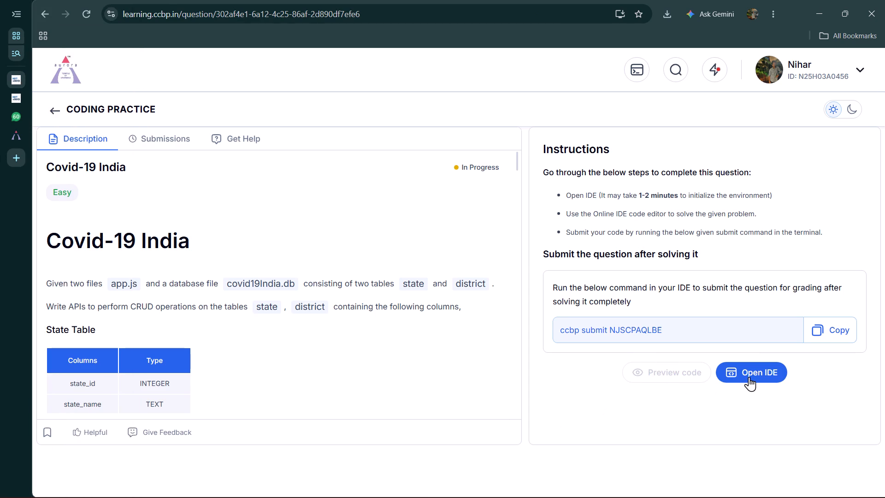
click(15, 95)
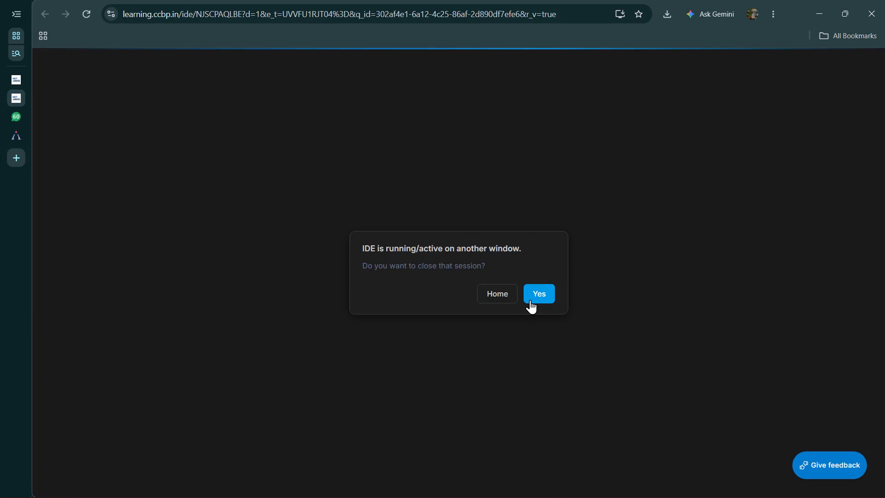
Take over the IDE session that is active in another window and expand the coding-practice-6a folder.
click(533, 298)
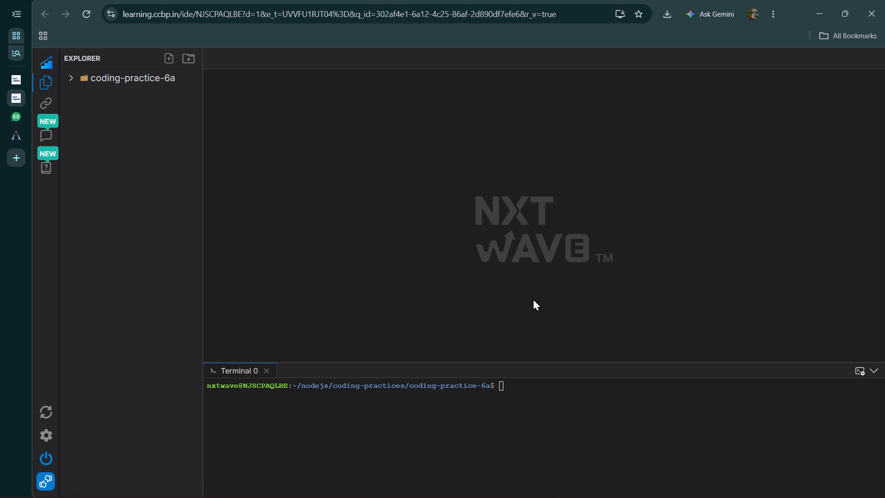
click(111, 84)
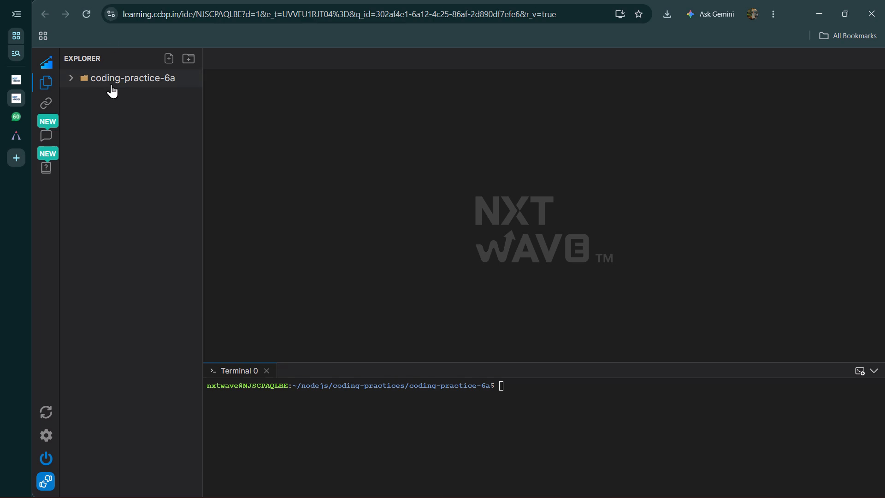
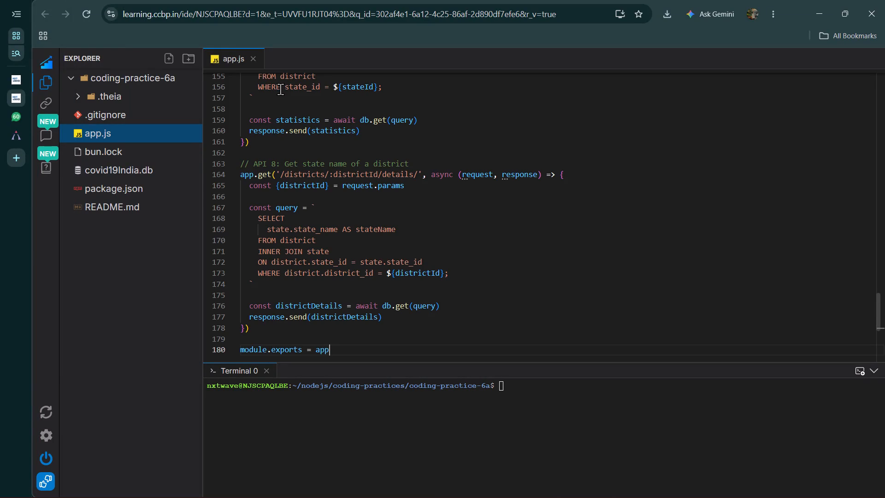
Save the app.js file of the coding-practice-6a project and make its terminal active.
key(ctrl+s)
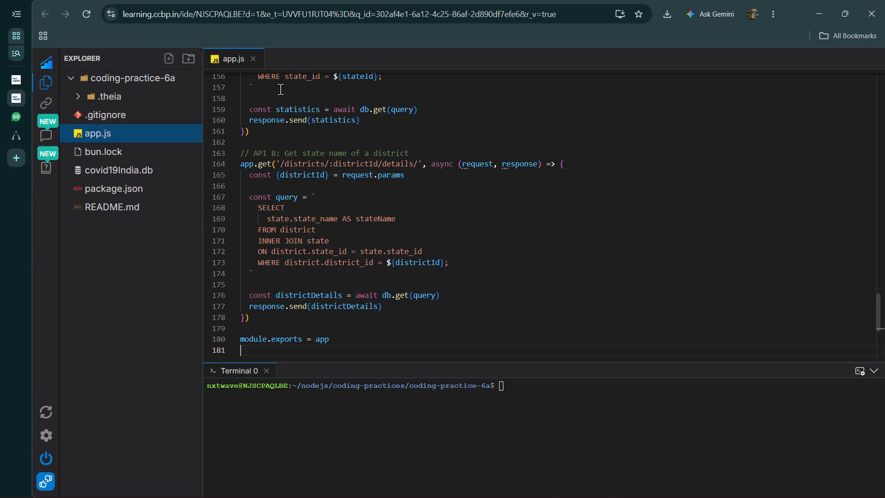
click(527, 390)
key(ctrl+s)
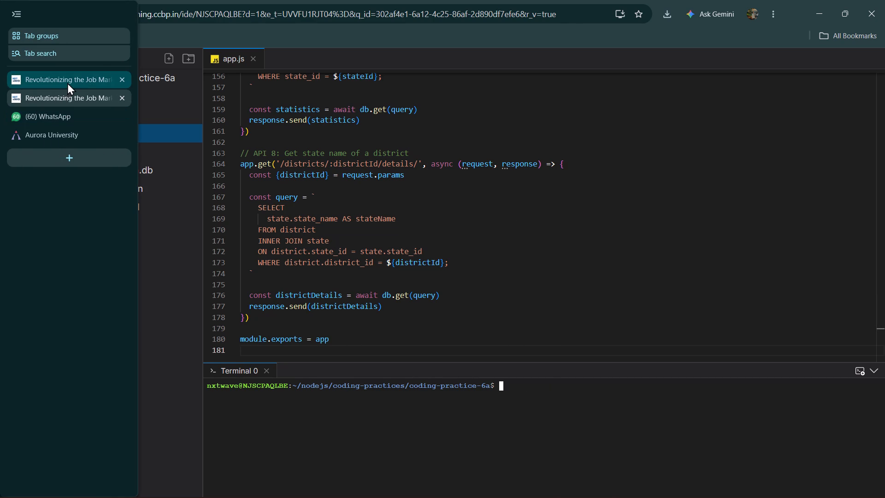
Copy the submit command from the Covid-19 India question page and run it in the IDE terminal.
click(67, 83)
click(834, 329)
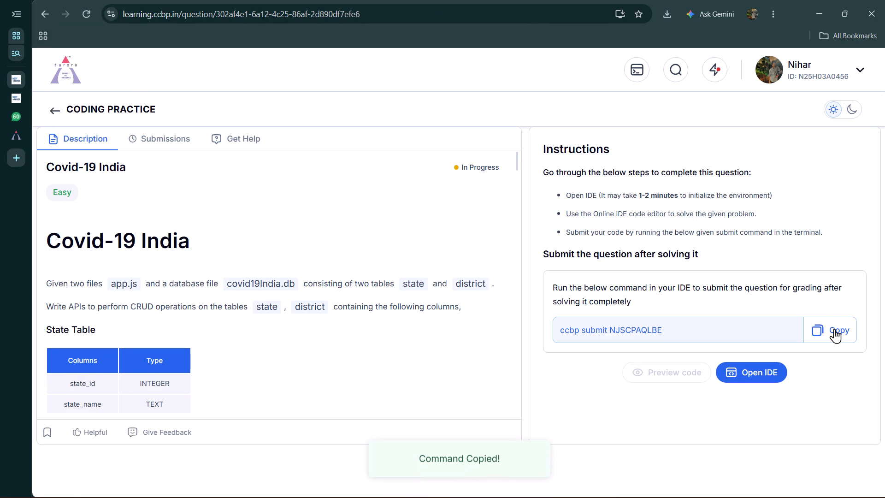
click(30, 98)
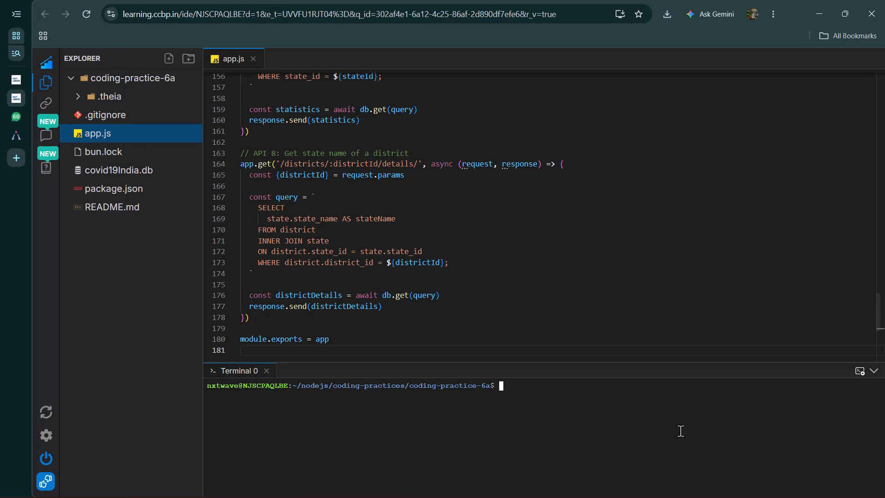
click(529, 384)
key(ctrl+shift+v)
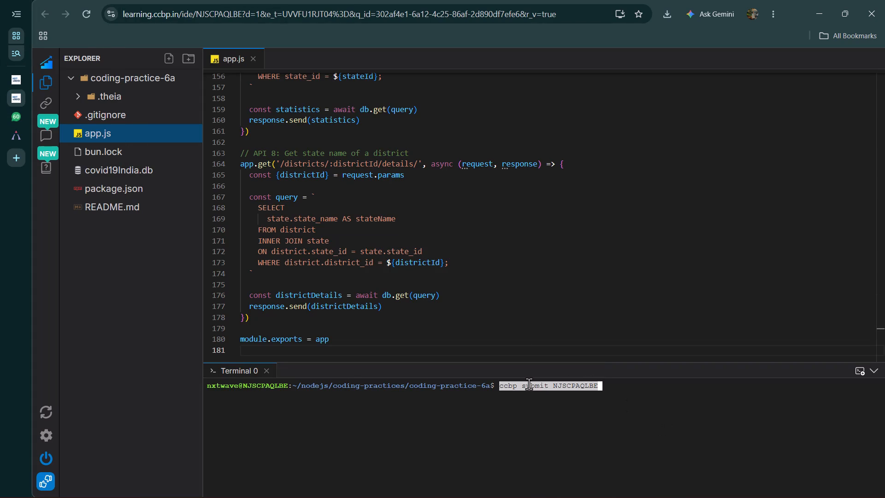
key(Return)
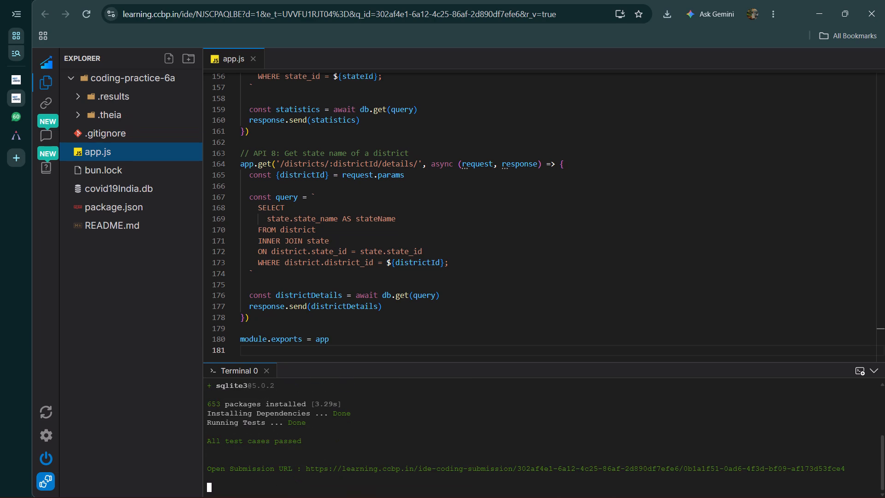
Open the Covid-19 India submission details from the submission URL in the IDE terminal.
click(15, 88)
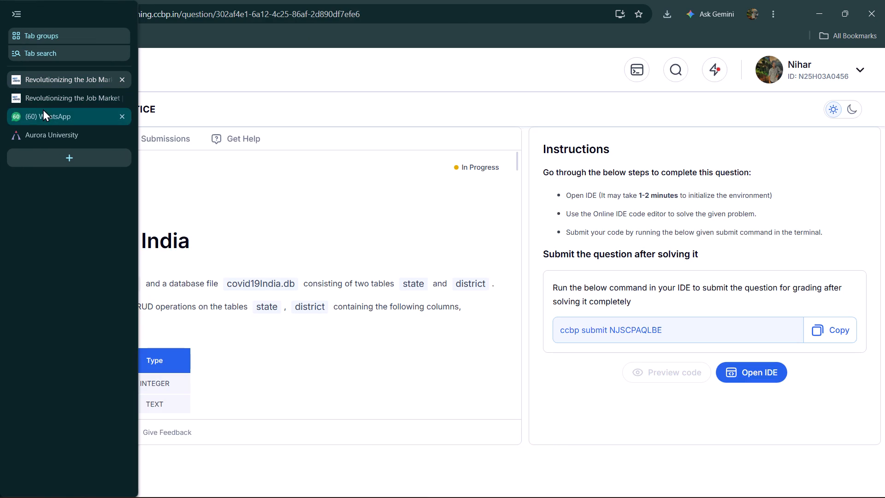
click(49, 101)
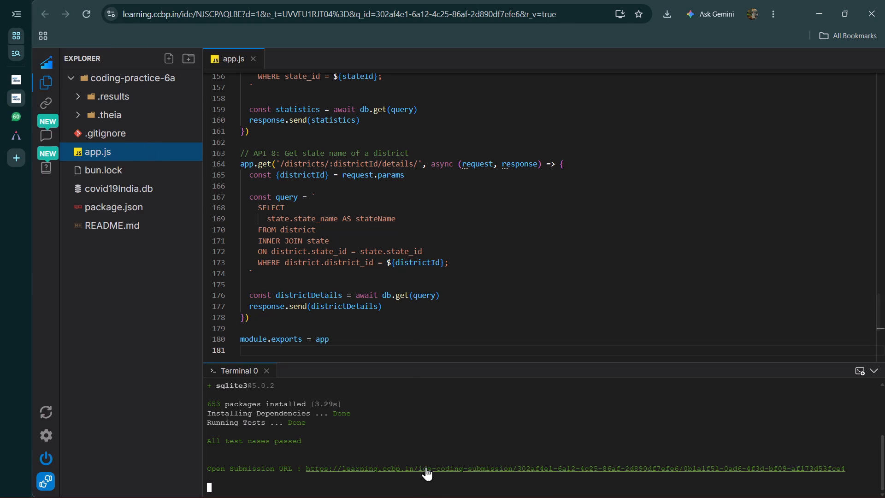
click(423, 473)
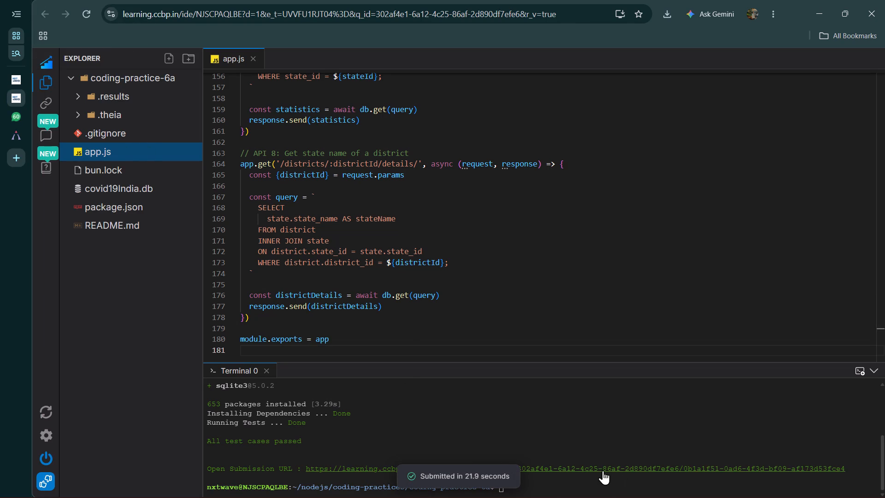
click(603, 470)
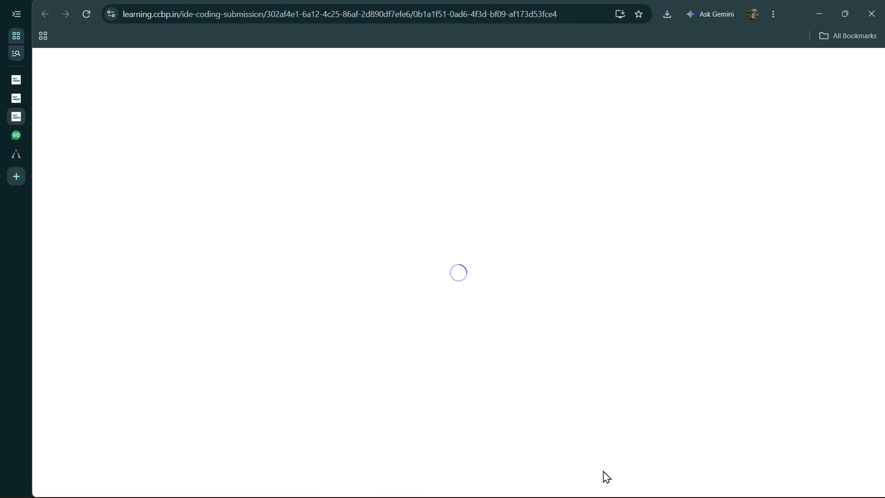
Reopen the Covid-19 India question from the coding practice list and try to preview its code.
click(26, 96)
click(38, 87)
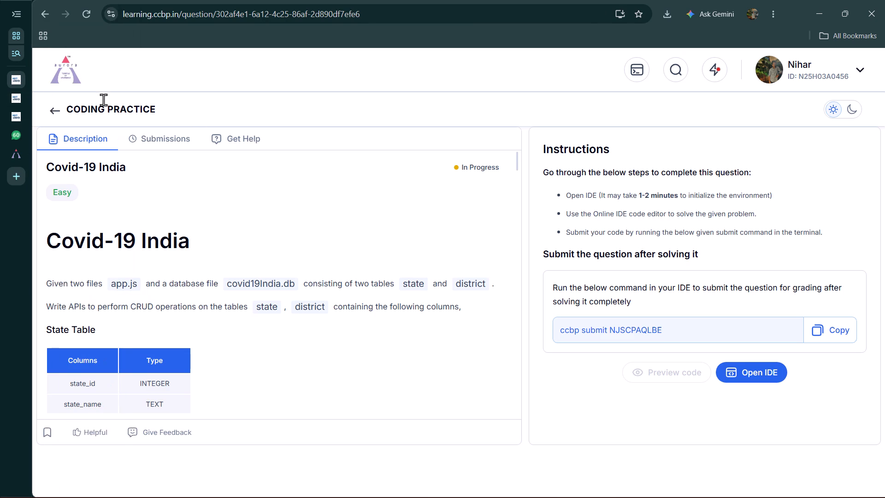
click(58, 110)
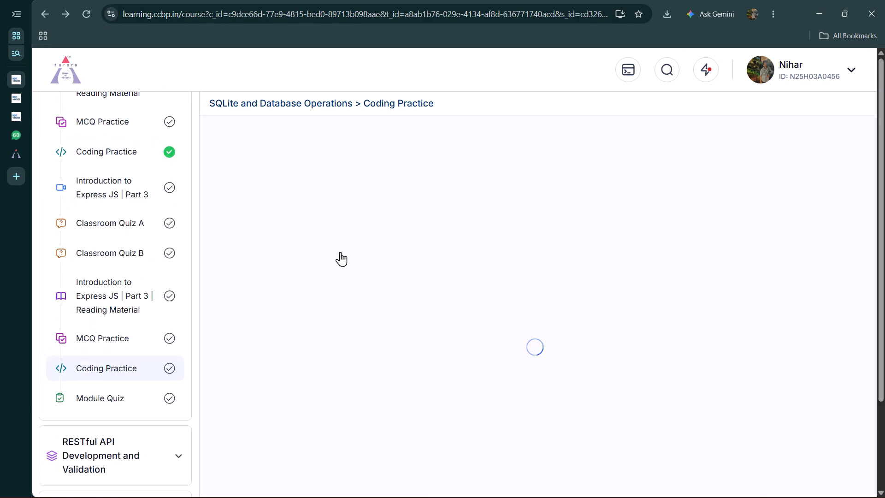
click(425, 199)
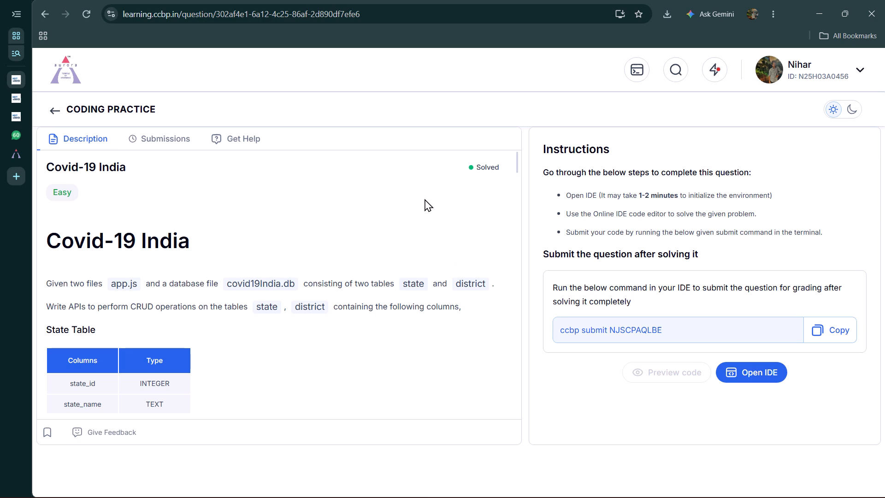
click(685, 380)
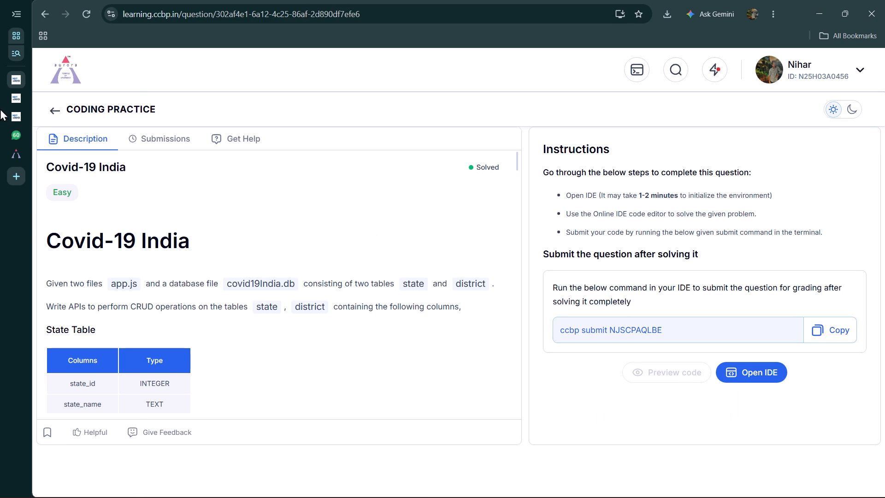
Save app.js in the IDE and try again to preview the code from the question page.
click(38, 99)
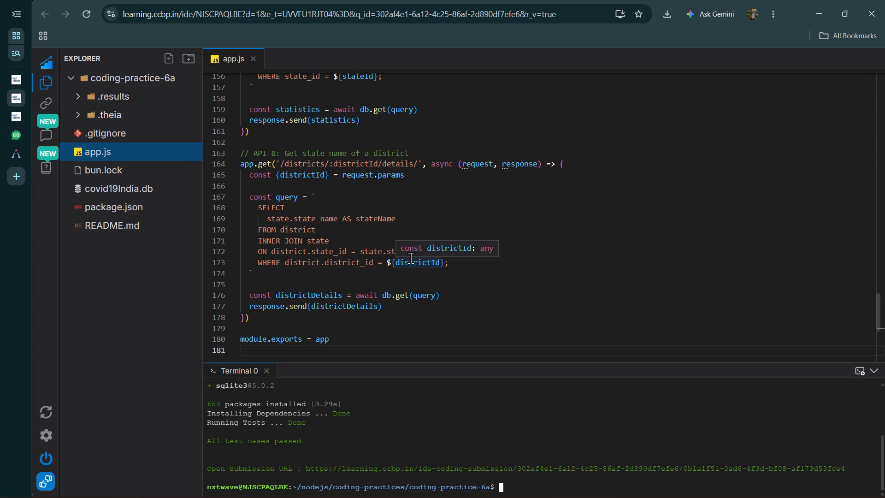
key(ctrl+s)
key(ctrl+s)
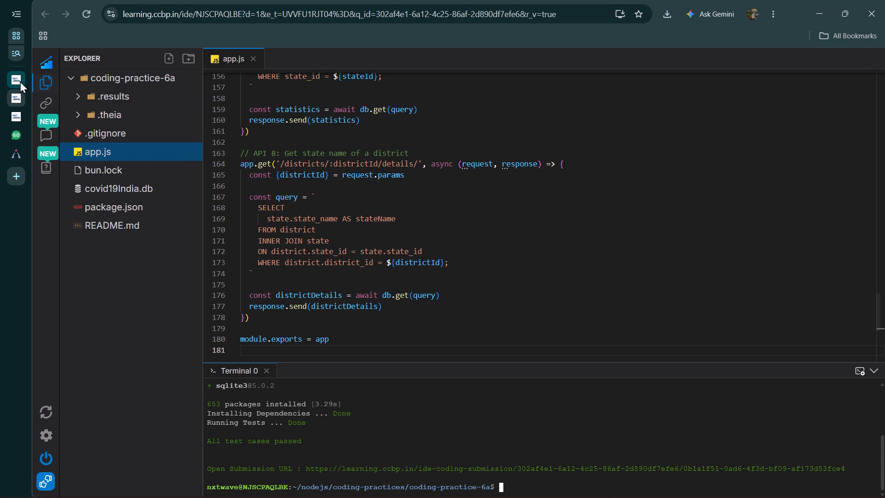
click(20, 81)
click(671, 369)
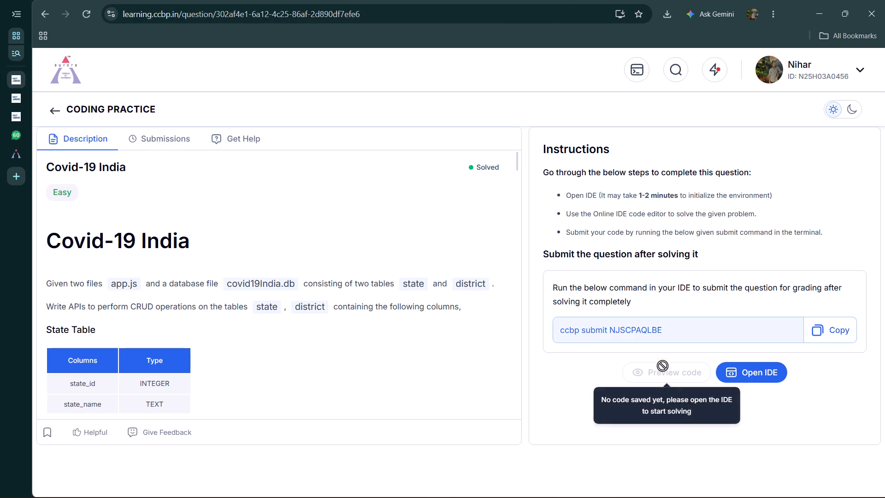
Shut down the Covid-19 India IDE session.
click(29, 100)
click(541, 254)
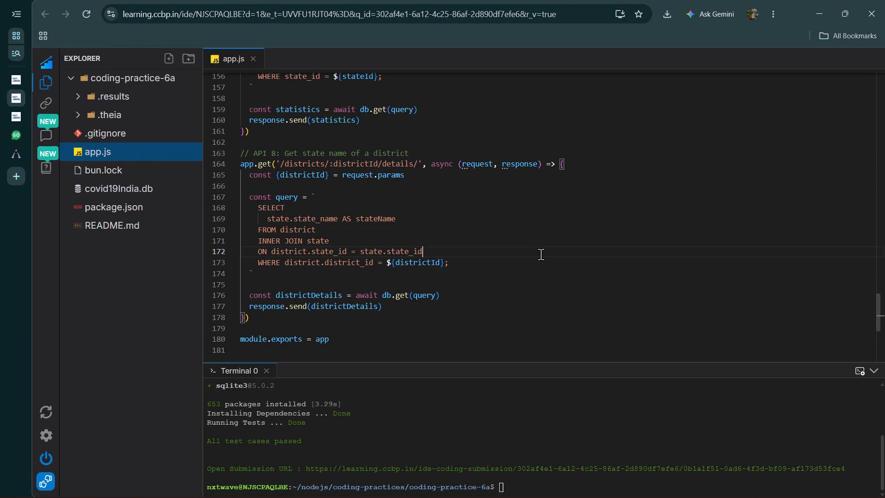
click(45, 451)
click(549, 308)
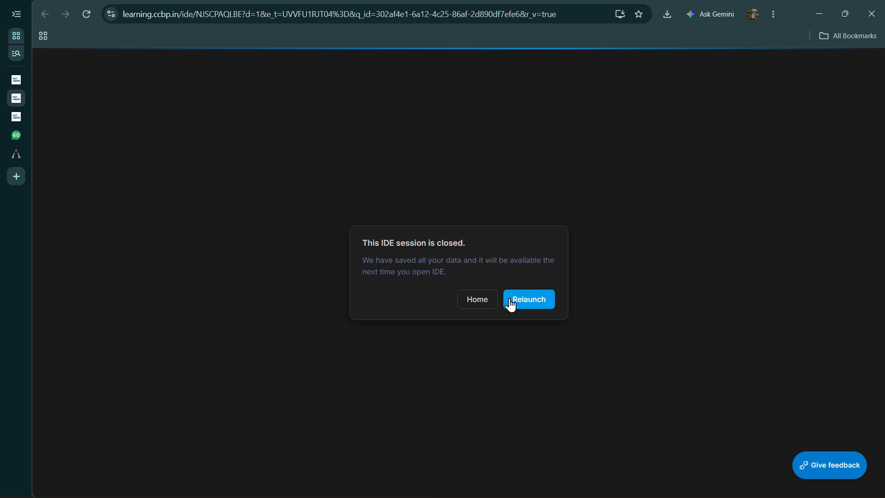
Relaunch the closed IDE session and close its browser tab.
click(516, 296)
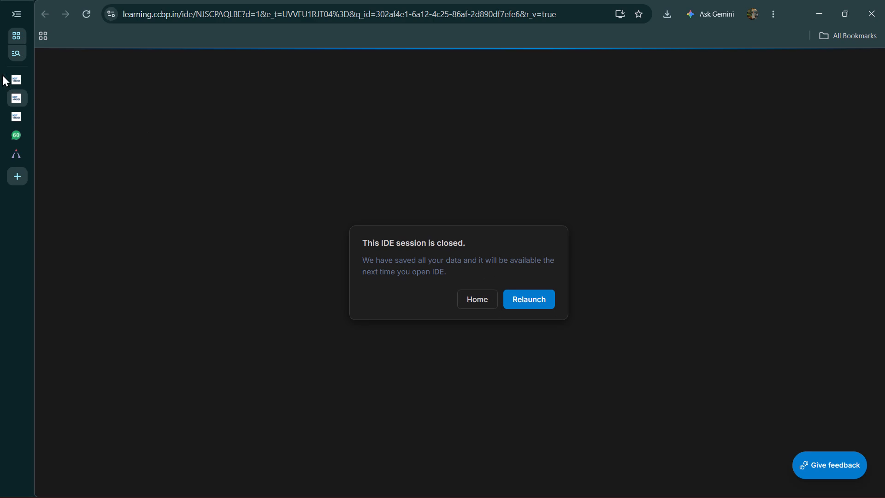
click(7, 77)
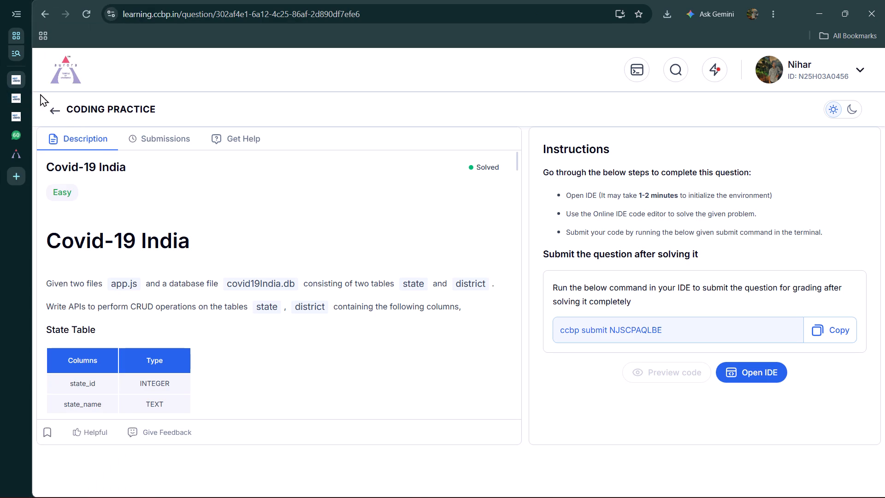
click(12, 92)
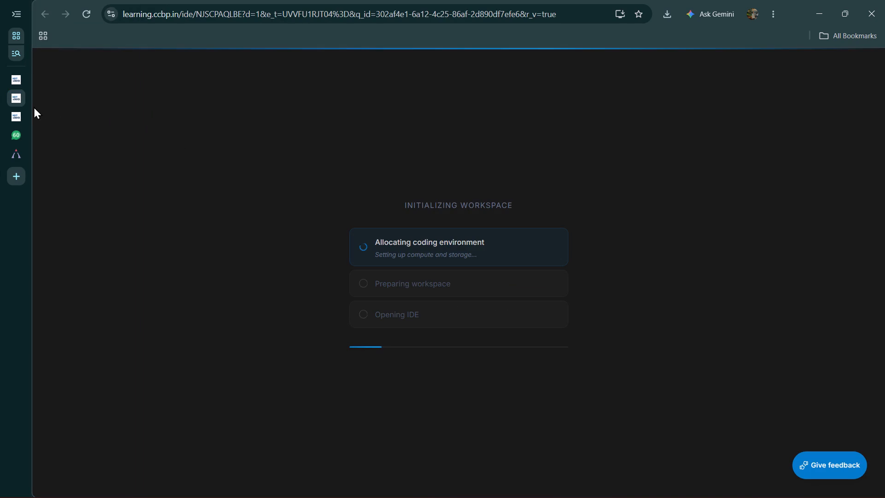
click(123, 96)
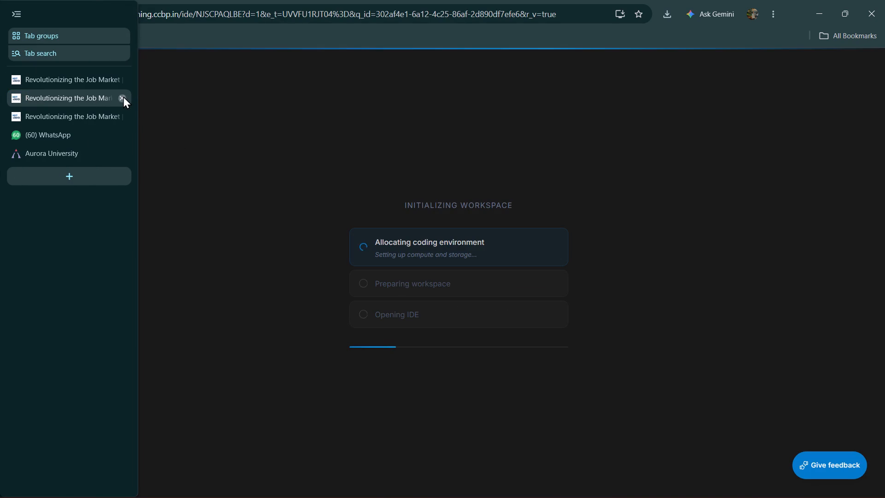
Refresh the coding practice list, reopen Covid-19 India and open the preview of its saved code.
click(69, 75)
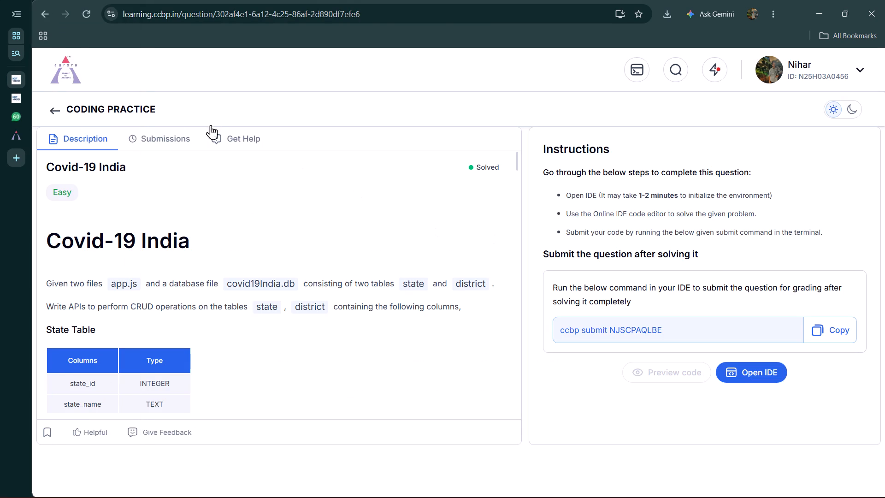
click(49, 114)
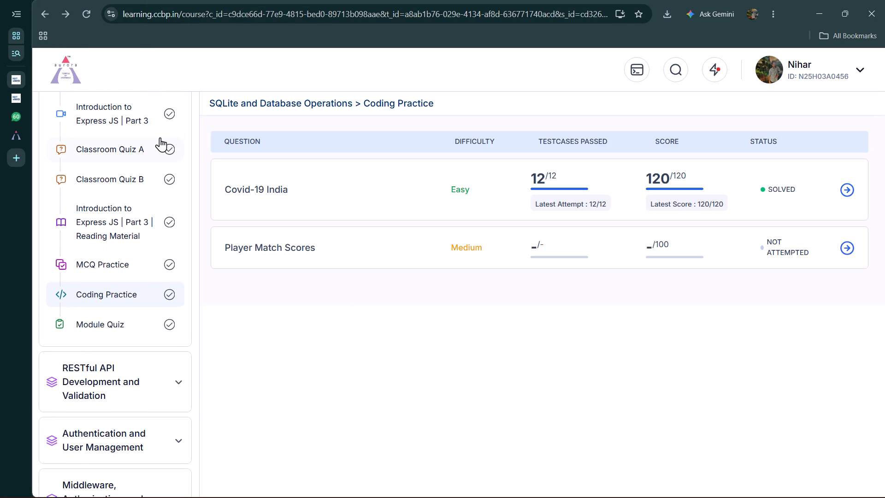
click(89, 16)
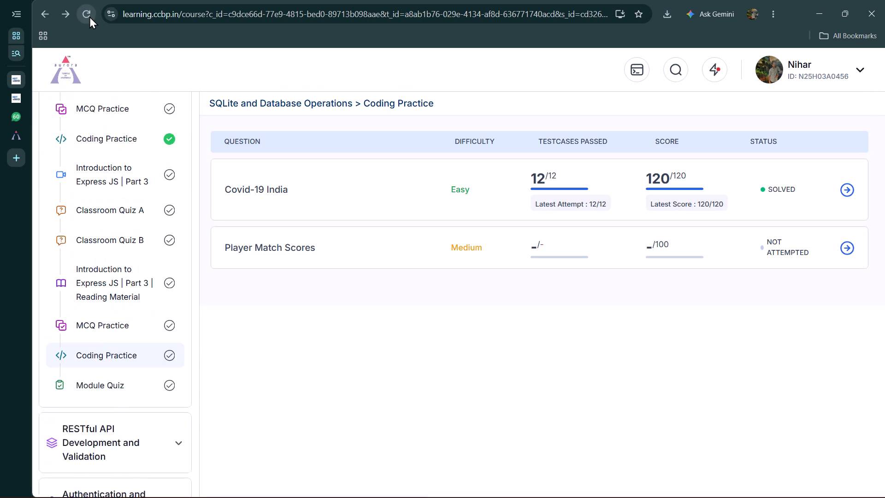
click(333, 186)
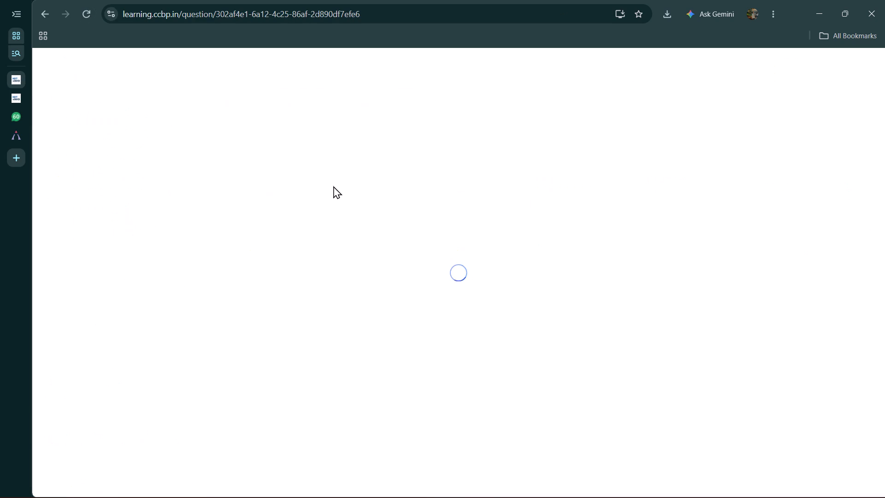
click(667, 374)
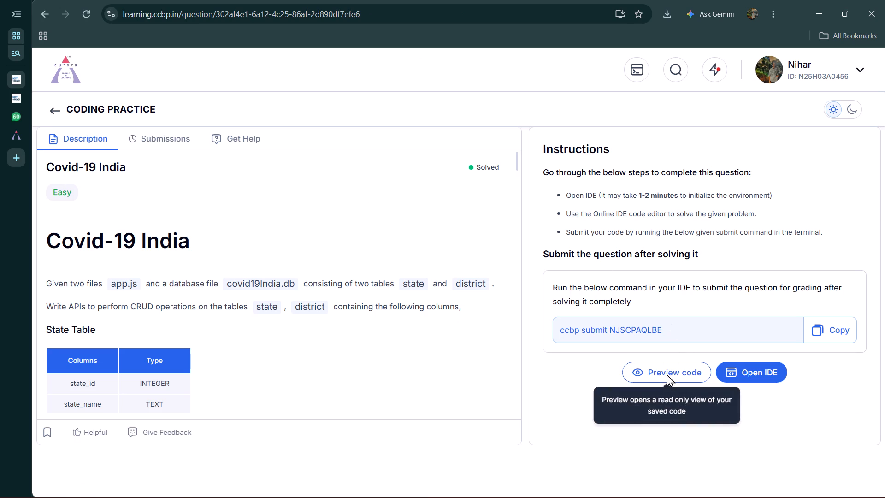
Open the Covid-19 India IDE again from the question page and close the submission details tab.
click(22, 78)
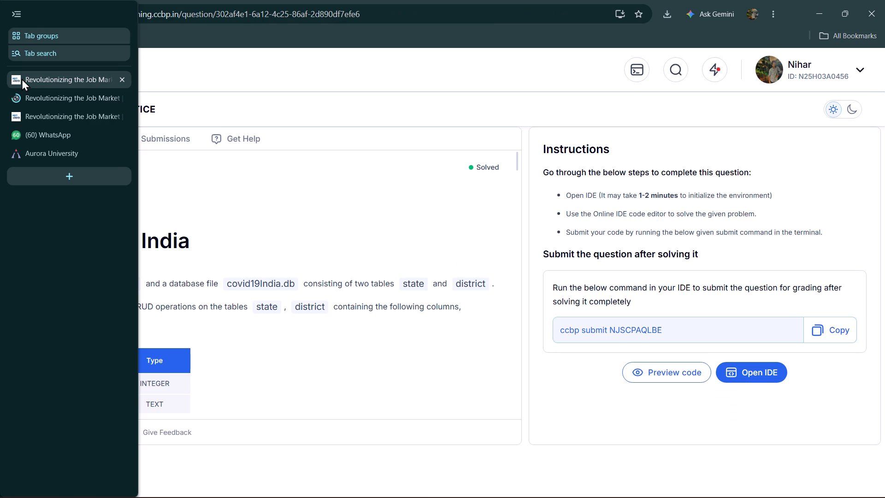
click(722, 375)
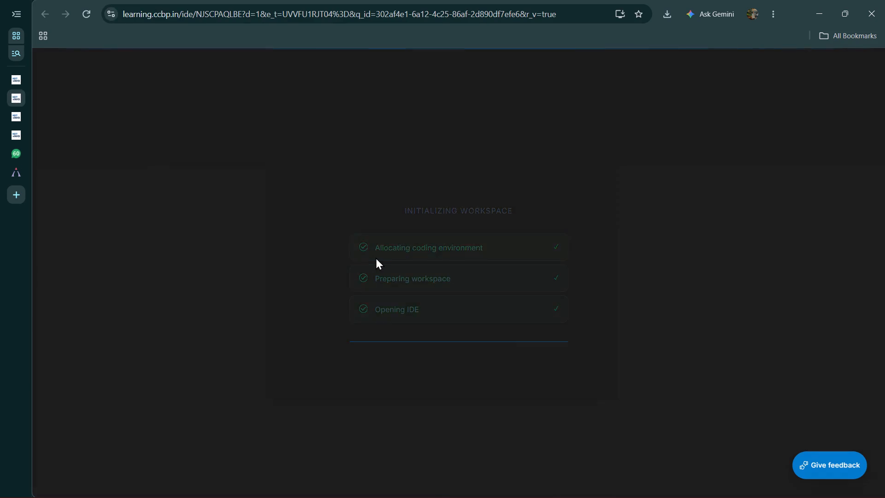
click(122, 136)
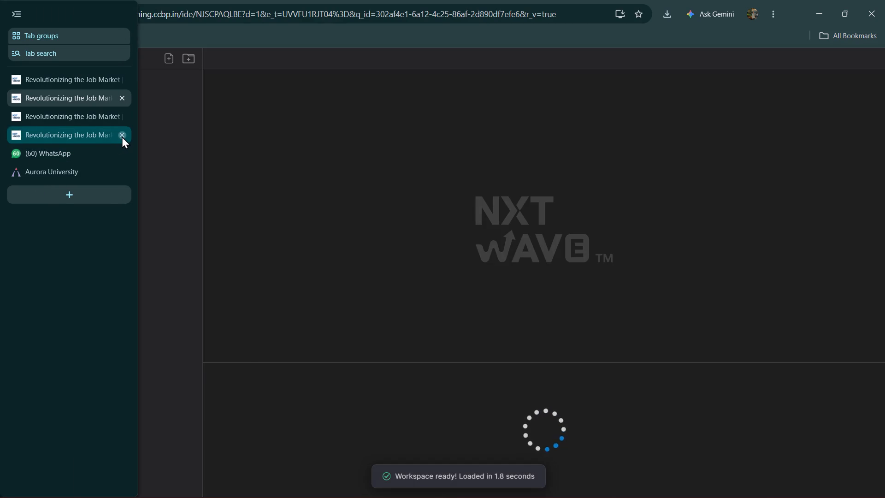
Check the read-only preview of the Covid-19 India app.js code.
click(65, 95)
click(62, 112)
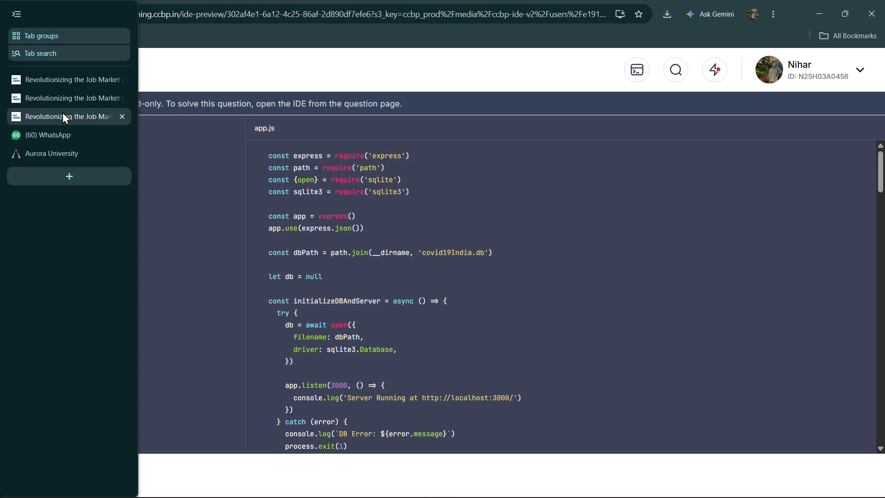
Copy the ccbp submit command from the Covid-19 India question page and paste it into the IDE terminal.
click(71, 82)
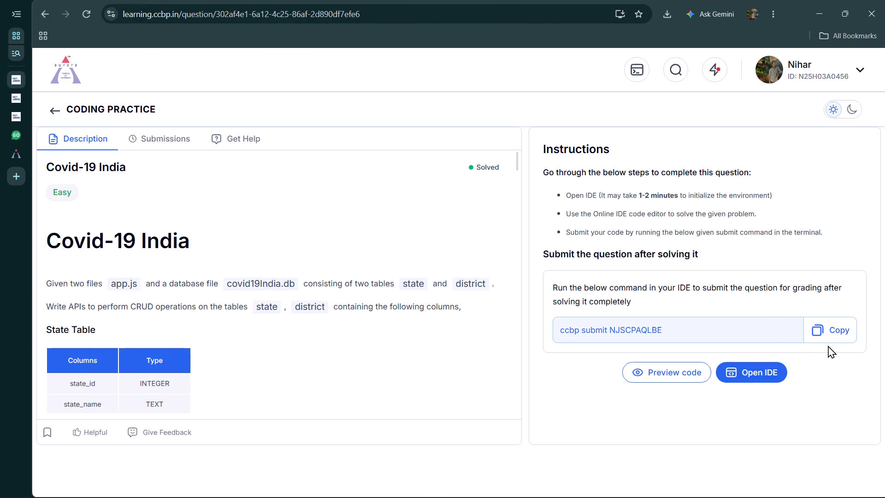
click(824, 326)
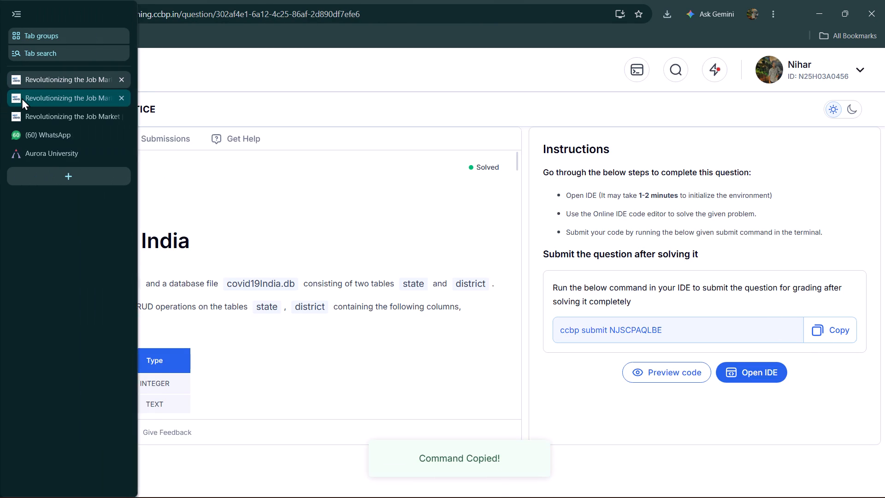
click(22, 98)
click(519, 384)
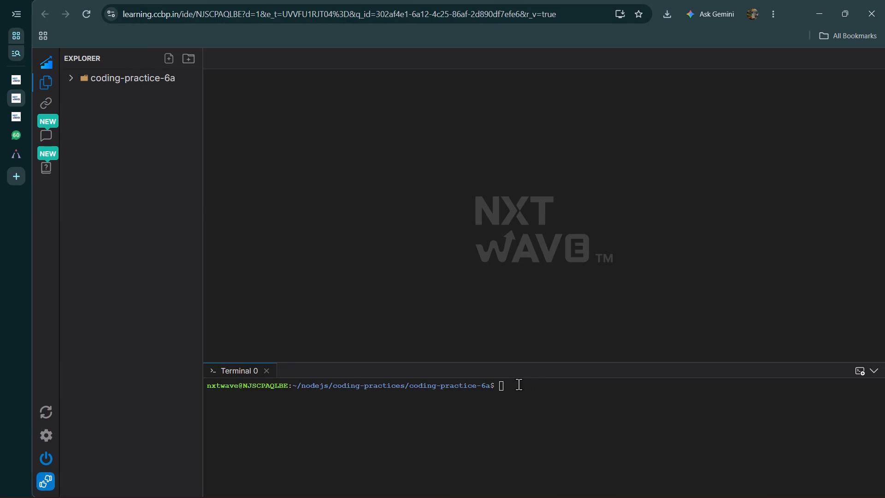
key(shift+v)
key(BackSpace)
key(ctrl+shift+v)
Capture the Covid-19 India question page and replace the first screenshot under heading 3, Covid-19 India, in the Word report.
click(33, 75)
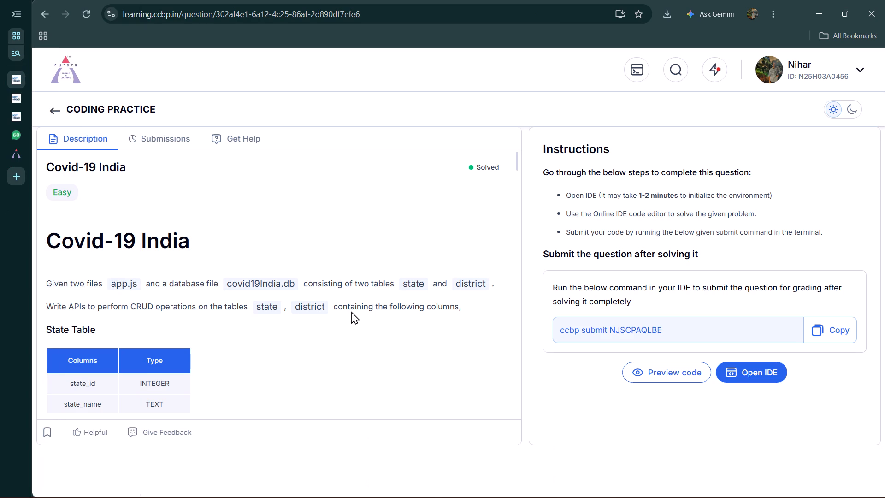
key(Print)
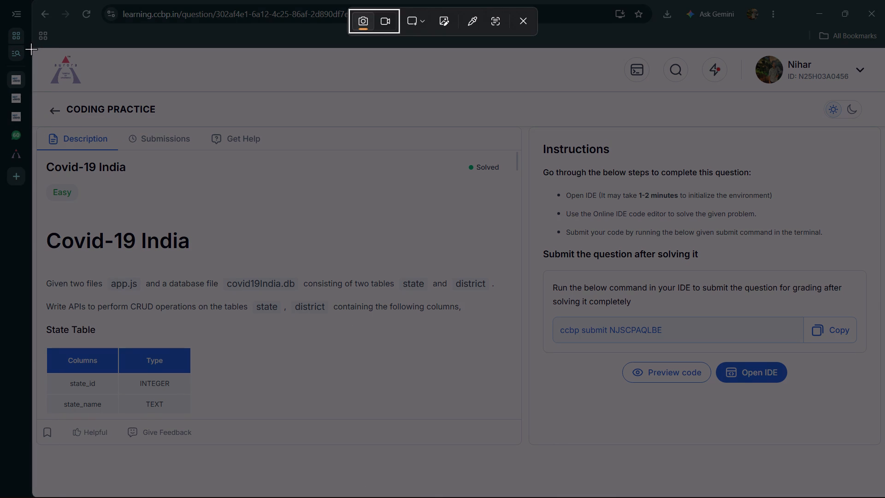
drag(31, 49, 884, 497)
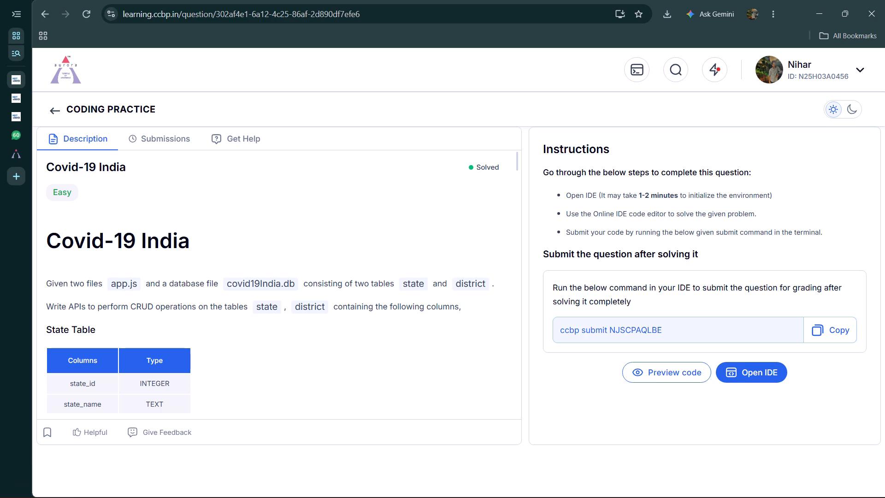
click(503, 479)
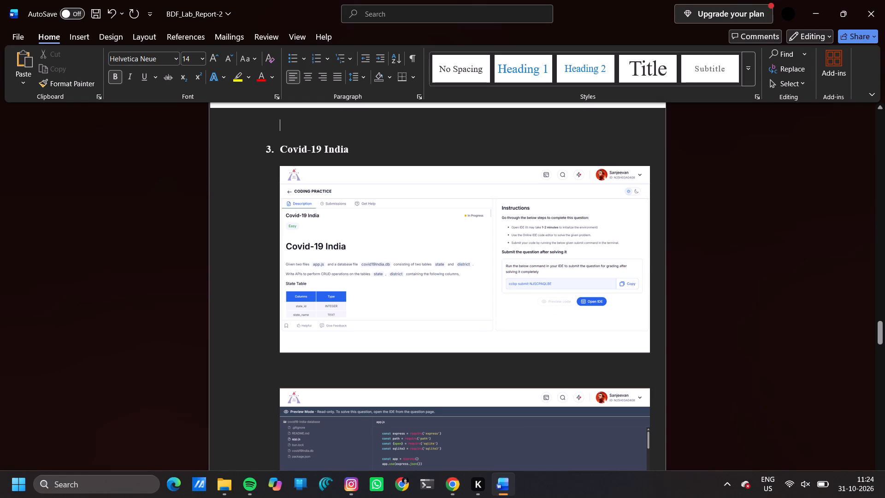
click(429, 295)
key(Delete)
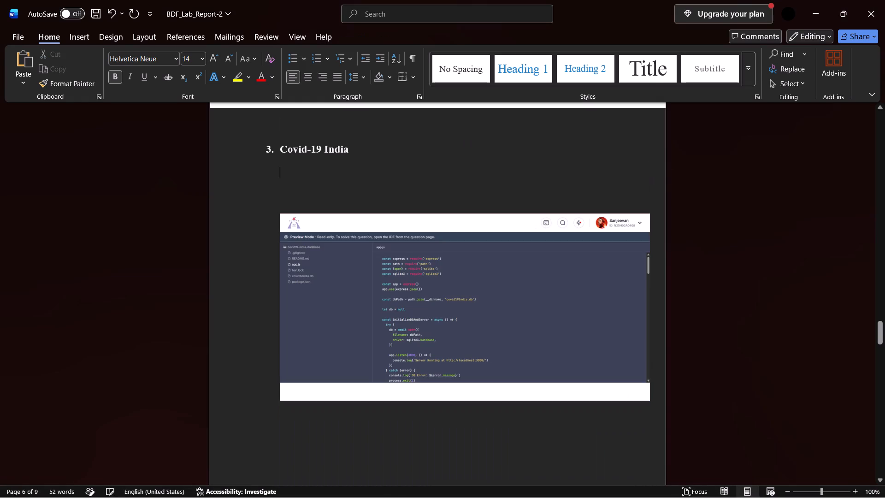
key(ctrl+v)
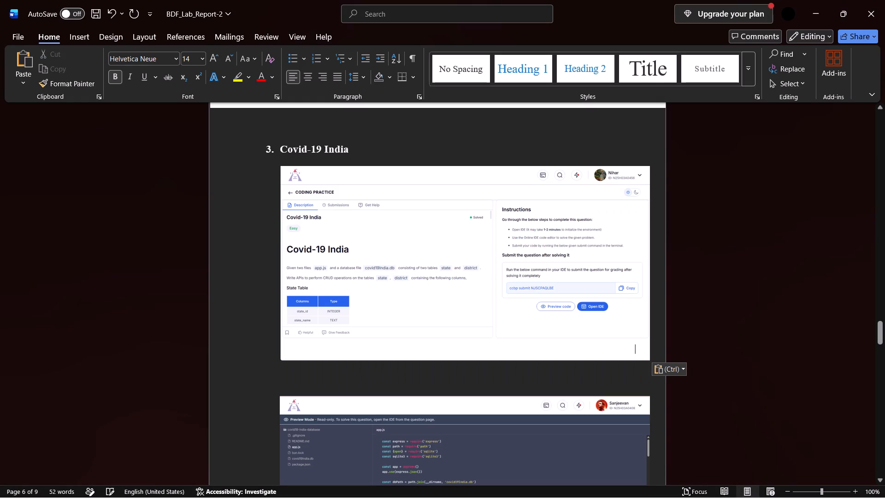
Capture the read-only app.js preview page and replace the old preview screenshot in the Covid-19 India section of the Word report.
scroll(429, 295, down, 2)
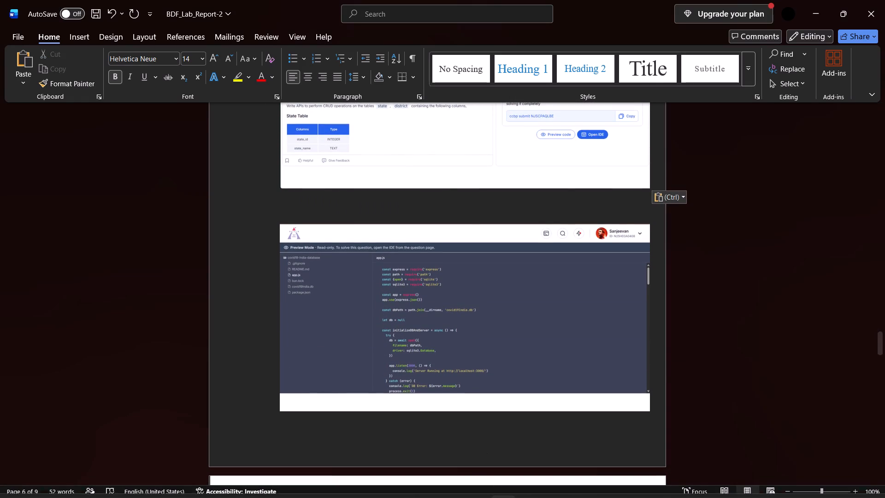
click(454, 487)
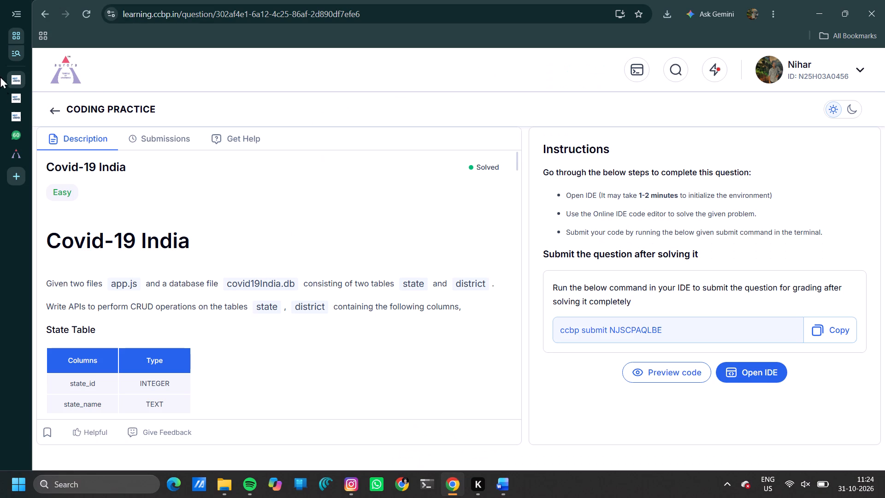
click(13, 92)
click(18, 105)
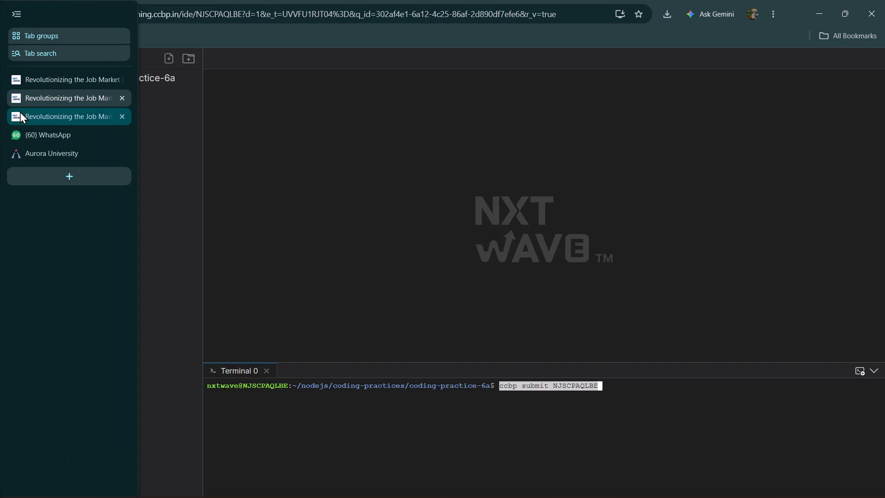
click(20, 112)
key(Print)
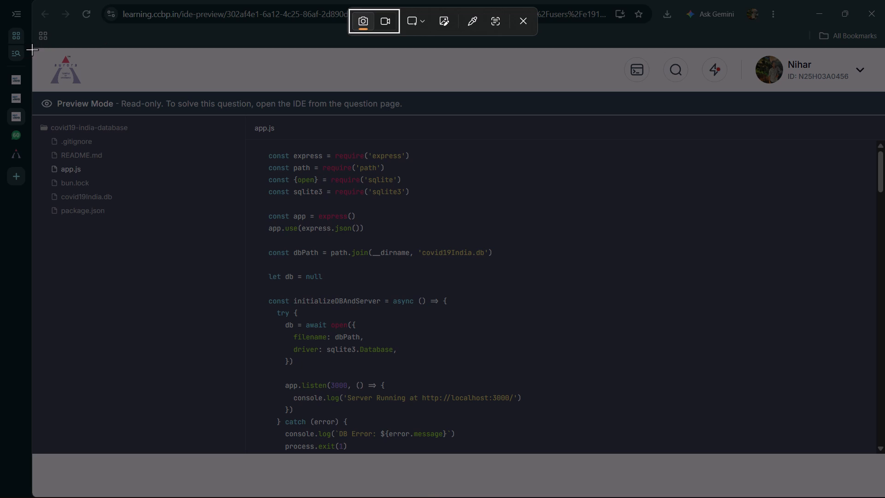
drag(35, 48, 884, 497)
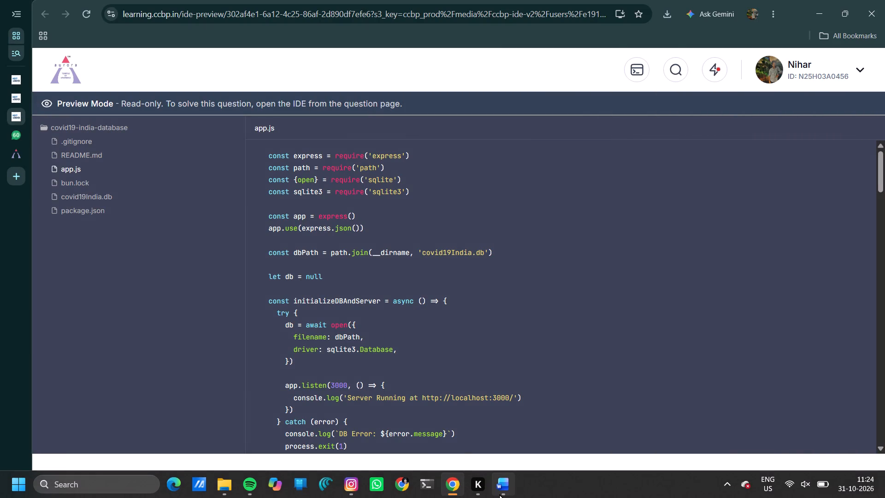
click(499, 494)
click(416, 379)
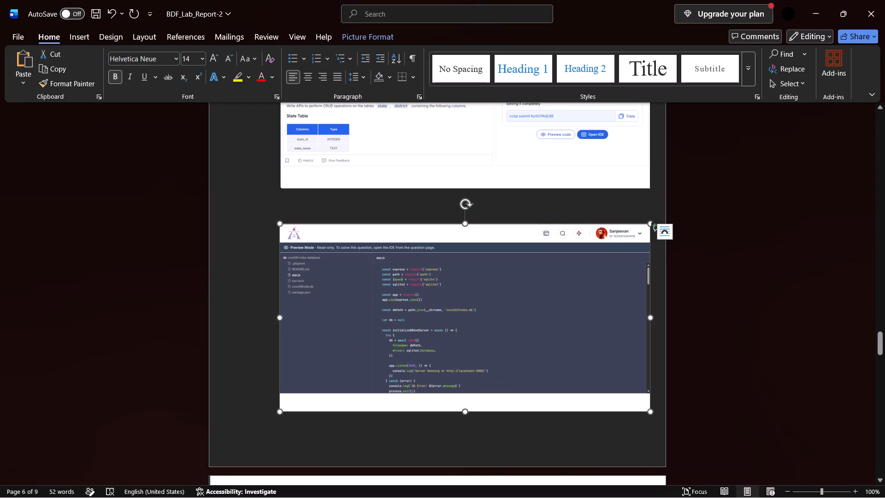
key(Delete)
key(ctrl+v)
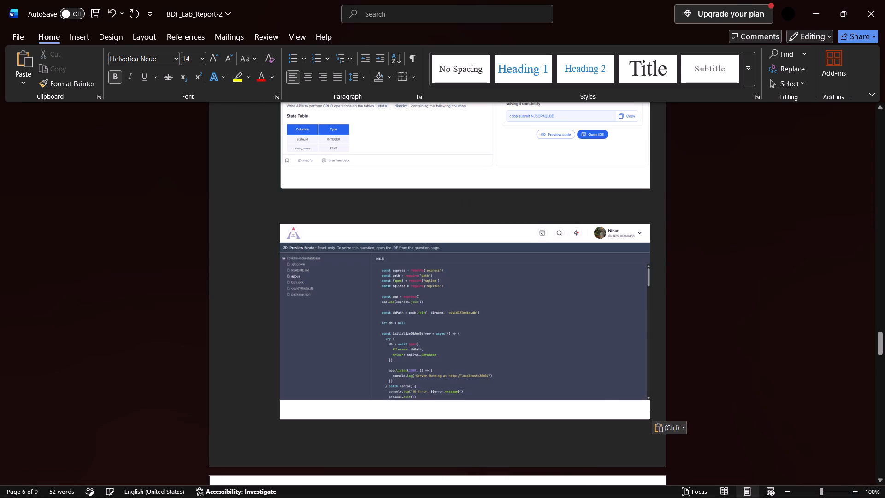
Open app.js from the coding-practice-6a folder in the browser IDE and run the pasted ccbp submit command.
scroll(416, 379, down, 4)
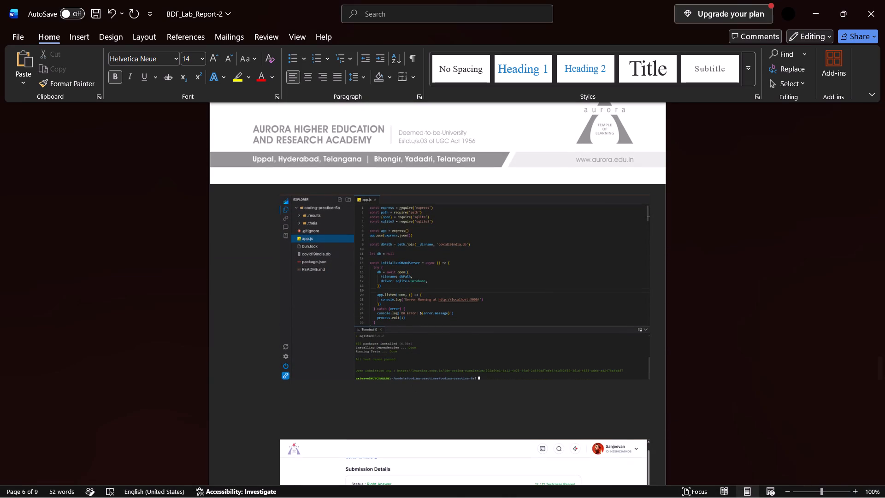
click(455, 485)
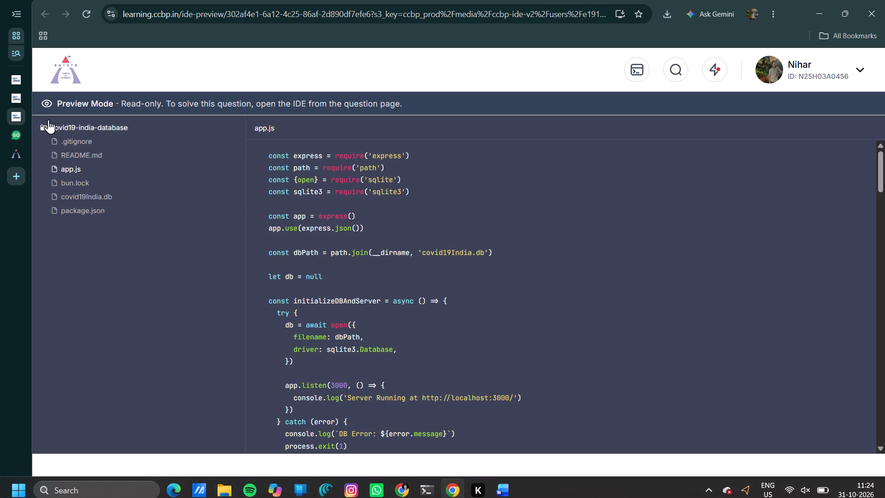
click(18, 98)
click(156, 76)
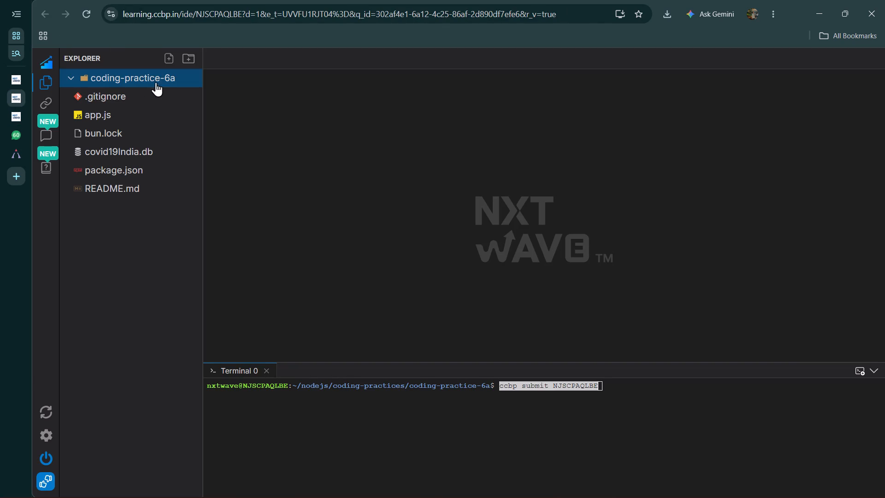
click(138, 113)
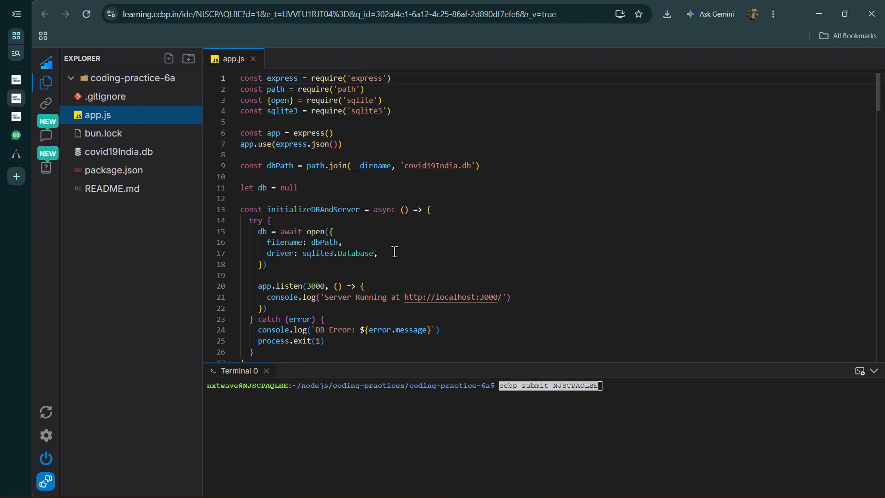
key(Return)
click(616, 384)
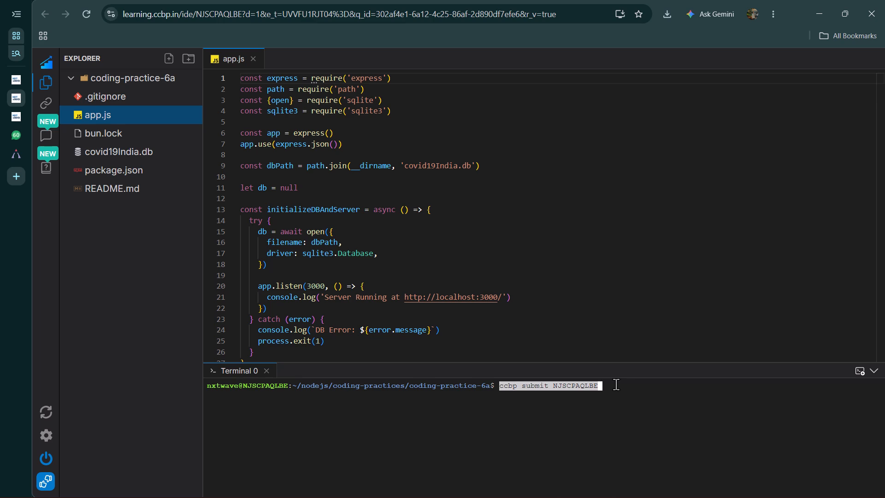
key(Return)
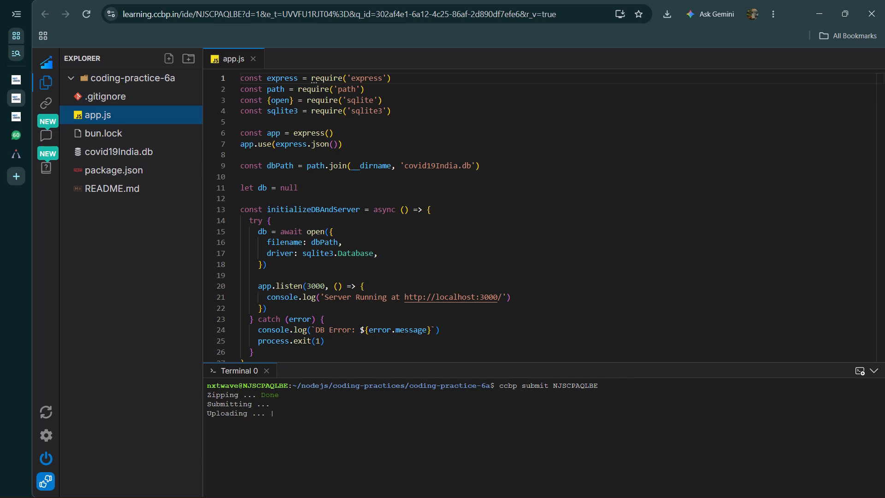
Look through the app.js code while the submission runs, and open the submission URL printed in the terminal.
scroll(622, 345, down, 13)
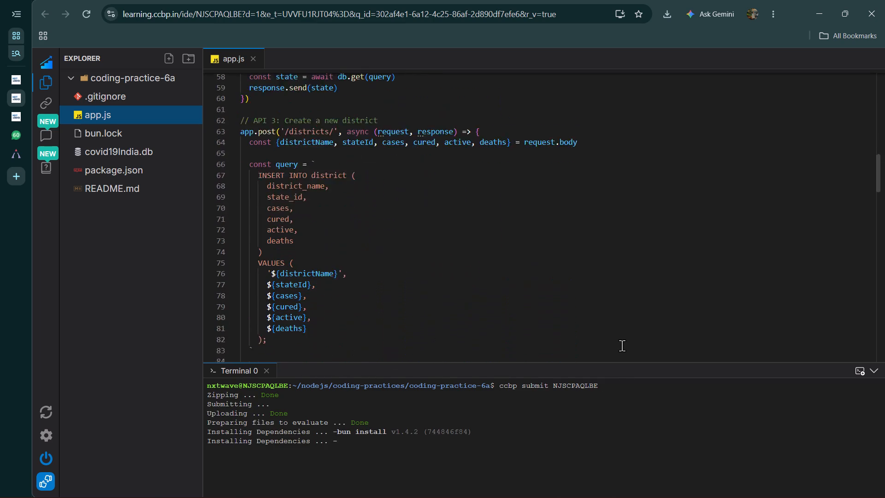
scroll(622, 345, down, 12)
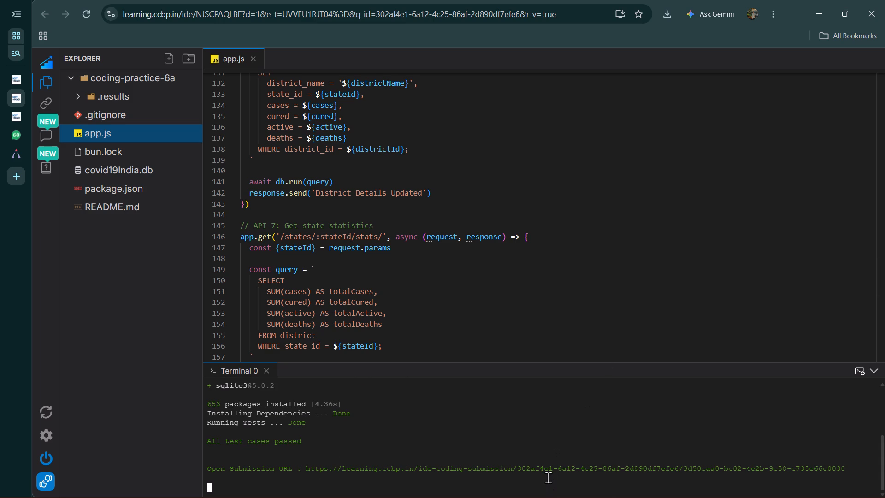
click(537, 473)
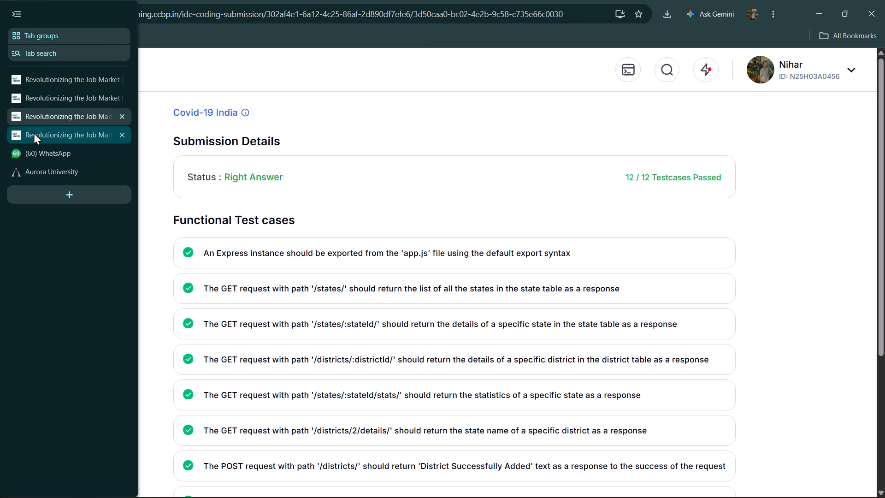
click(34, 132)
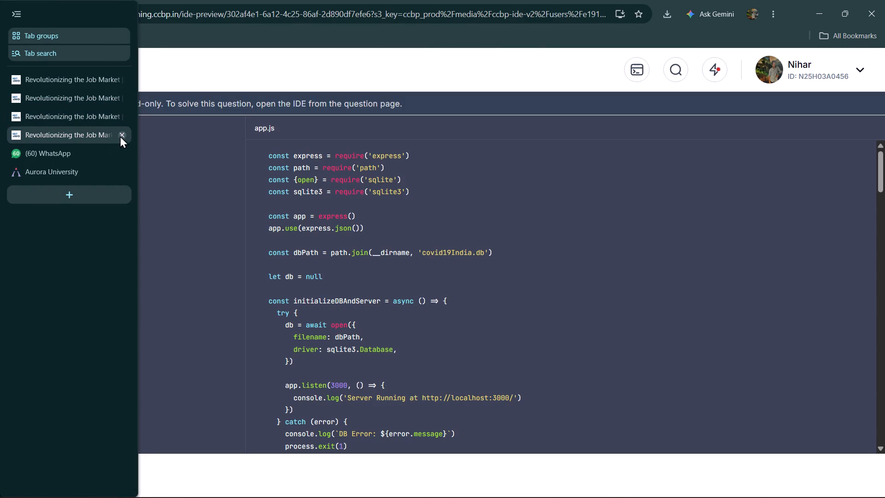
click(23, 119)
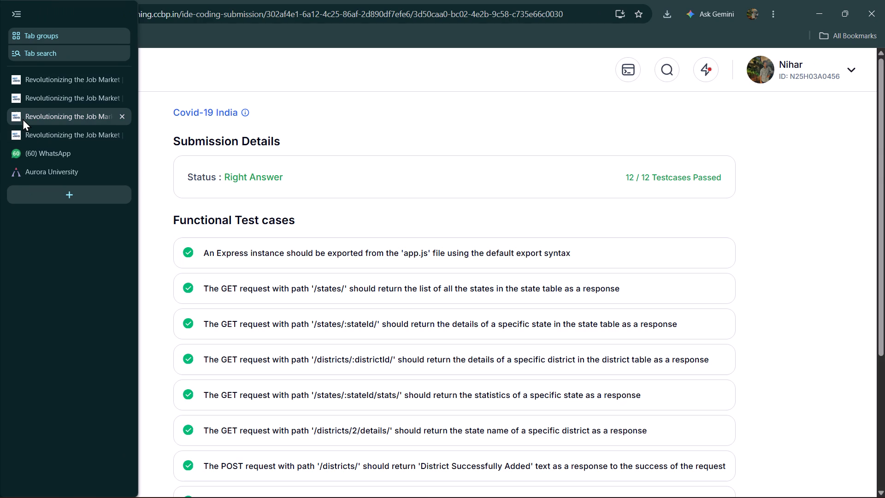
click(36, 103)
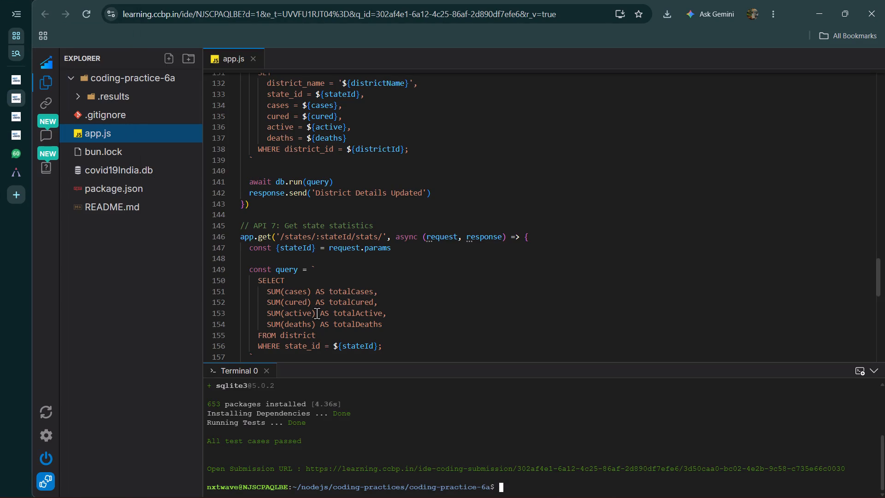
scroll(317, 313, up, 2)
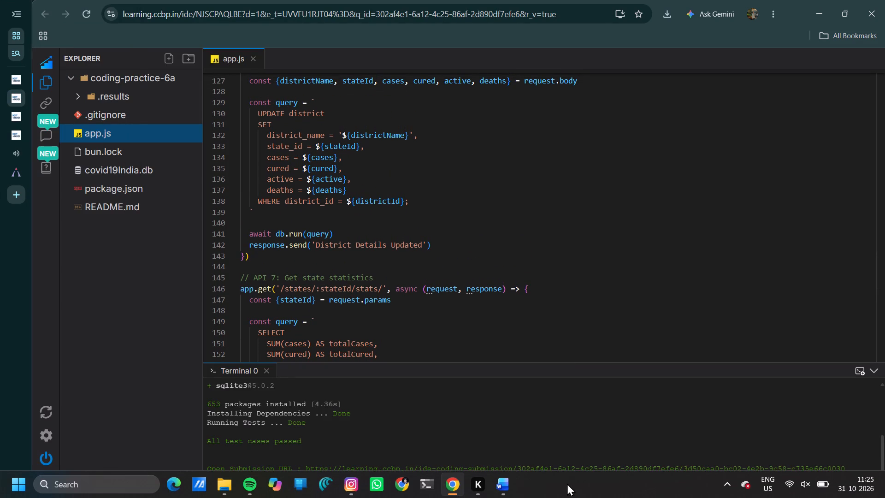
Capture the Covid-19 India submission details page and replace the old submission screenshot above heading 4, Player Match Scores, in the Word report.
click(515, 480)
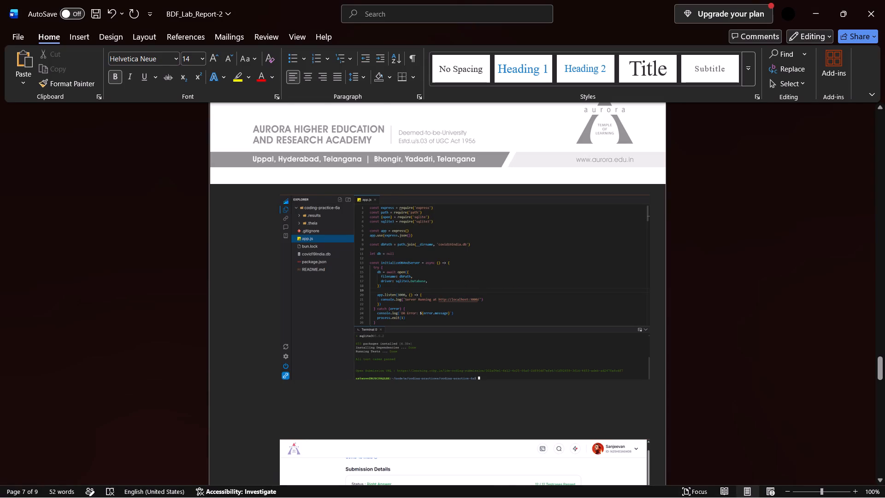
scroll(465, 357, down, 2)
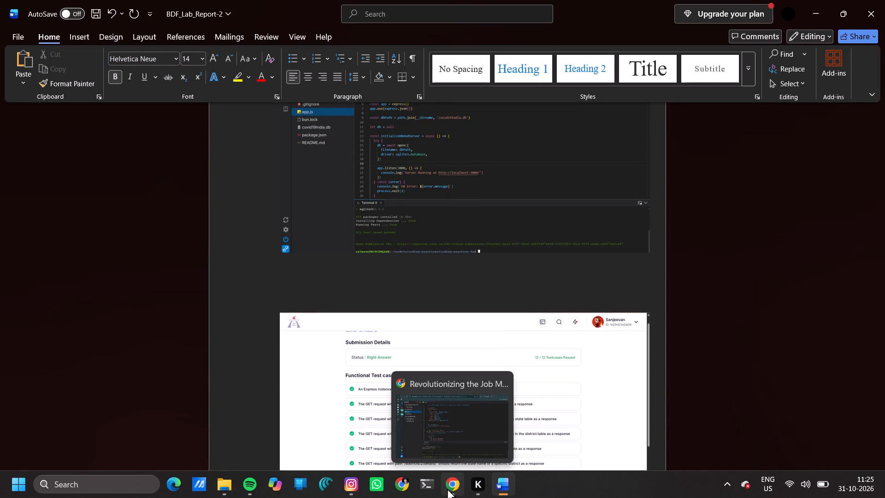
click(447, 488)
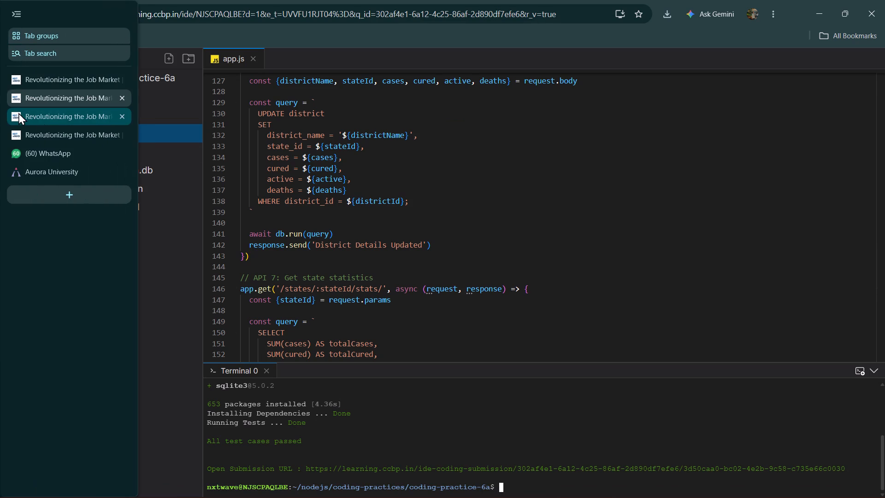
click(86, 123)
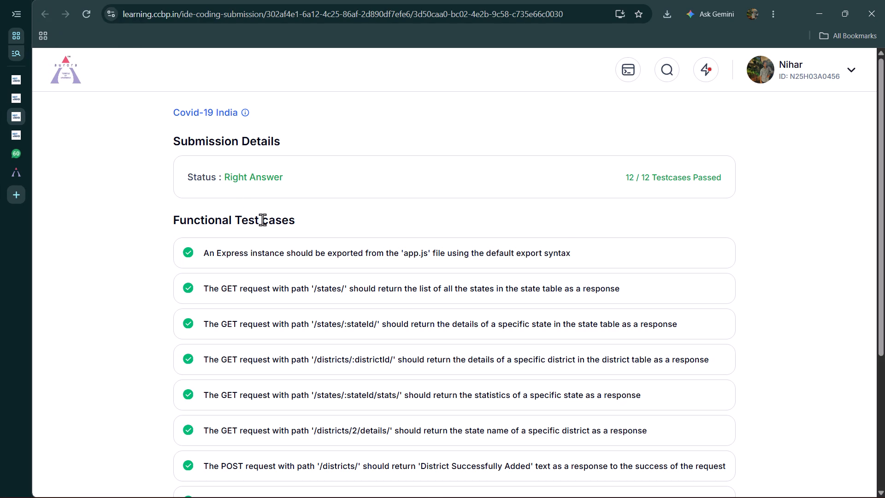
key(Print)
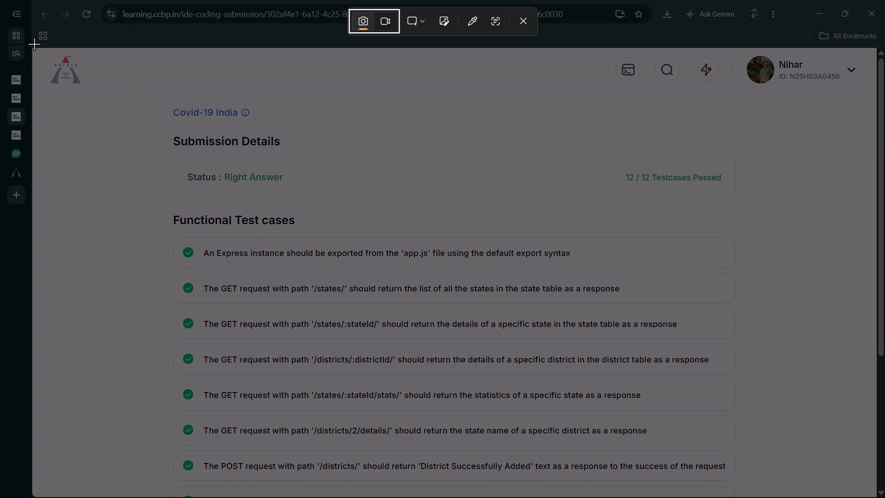
drag(34, 44, 884, 497)
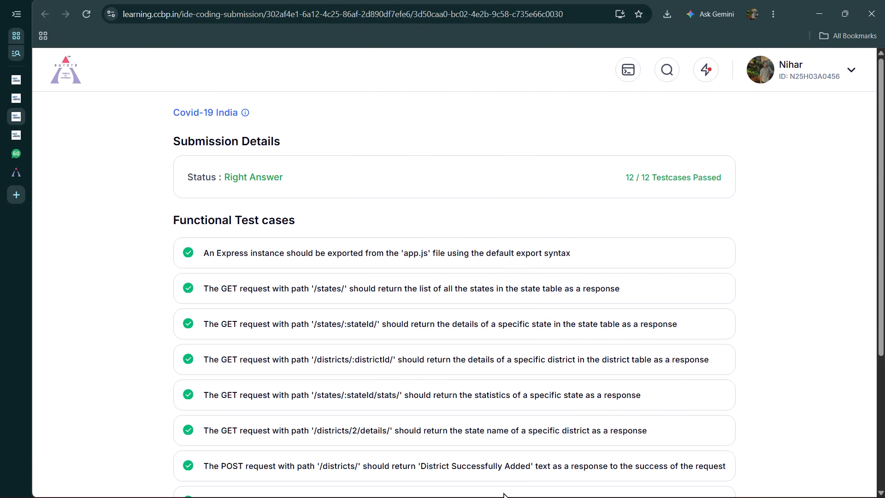
click(503, 481)
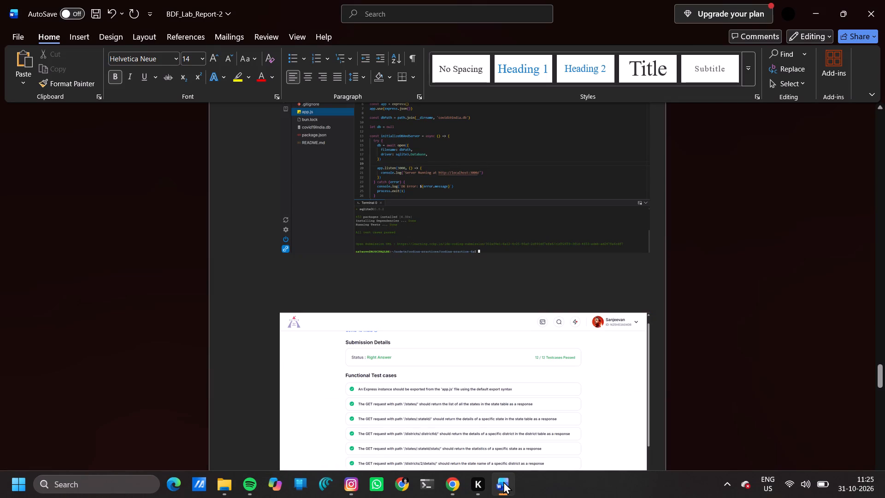
click(513, 404)
key(Delete)
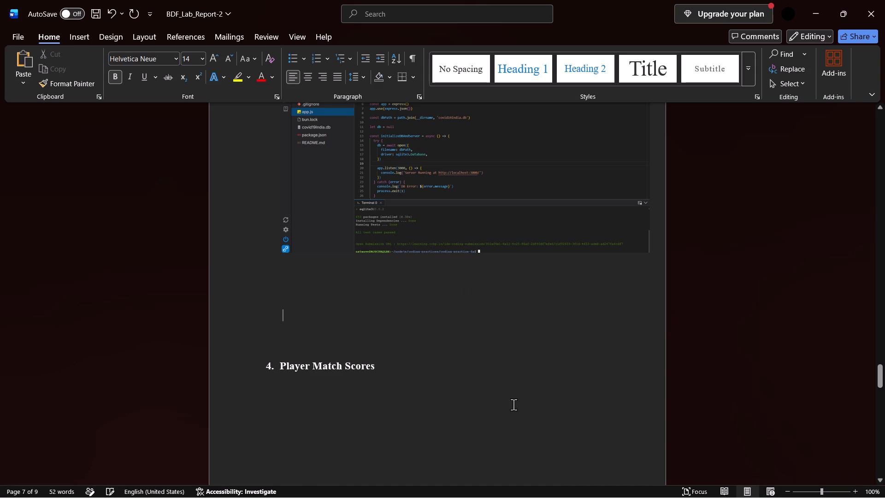
key(ctrl+v)
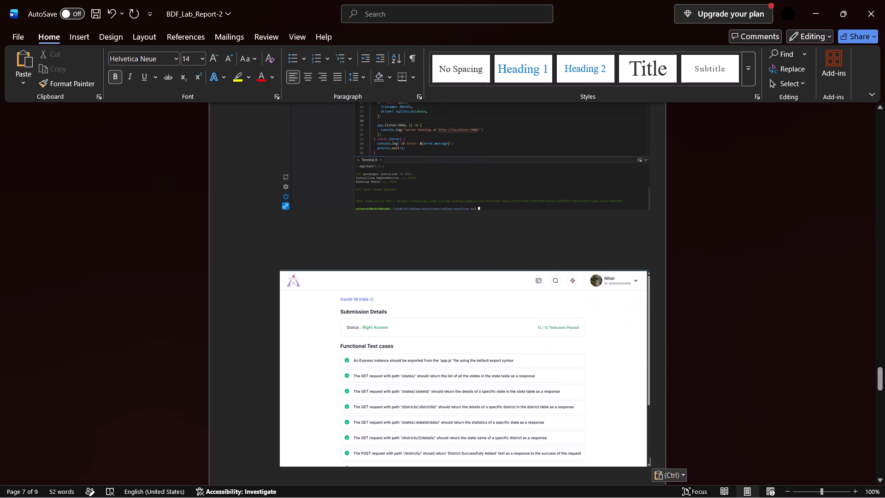
scroll(513, 404, up, 2)
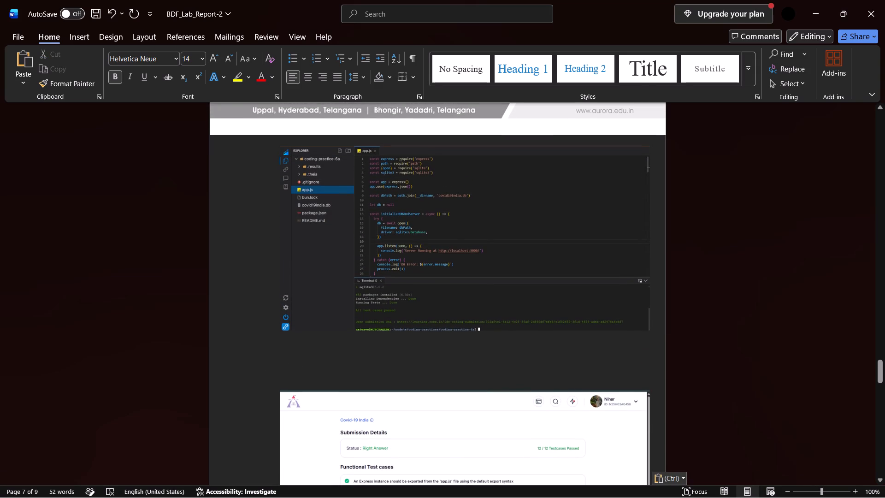
Review the replaced screenshots in the Covid-19 India section and the start of the Player Match Scores section.
scroll(513, 404, down, 2)
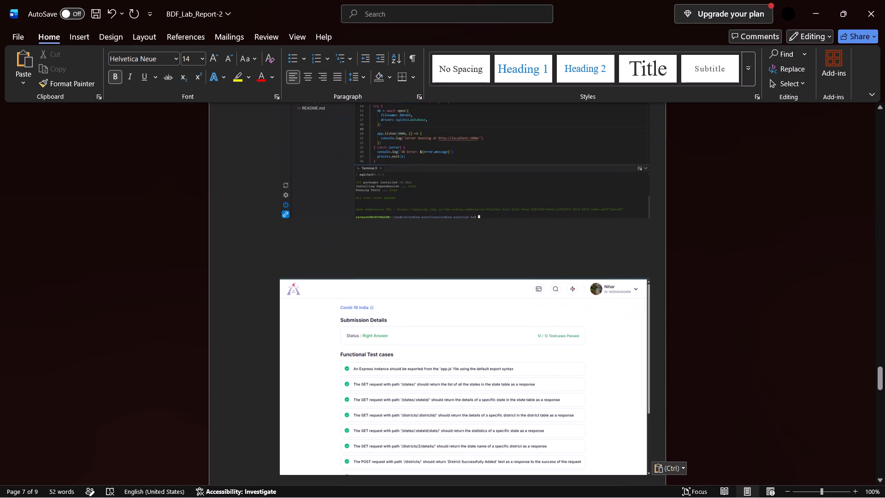
scroll(513, 404, down, 1)
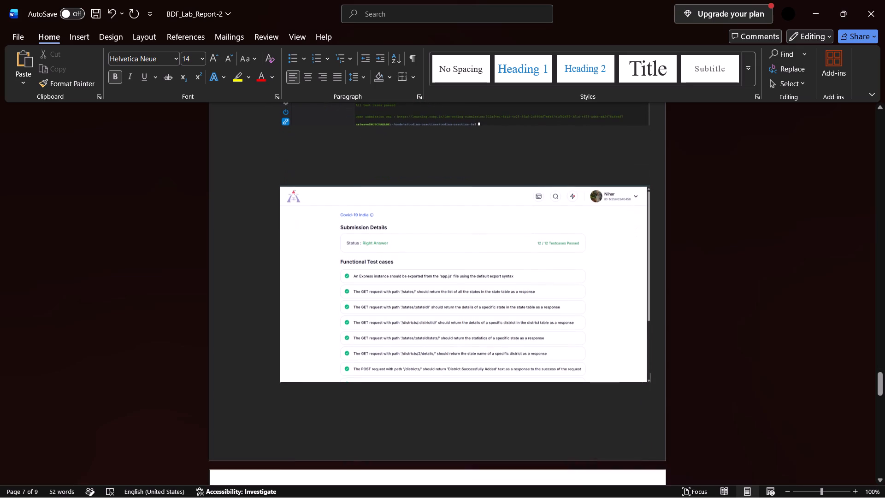
scroll(513, 404, up, 4)
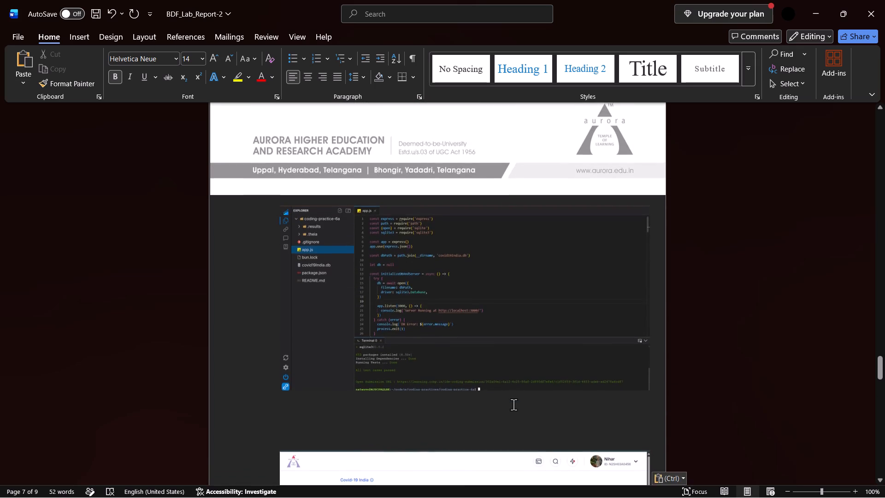
scroll(513, 404, up, 5)
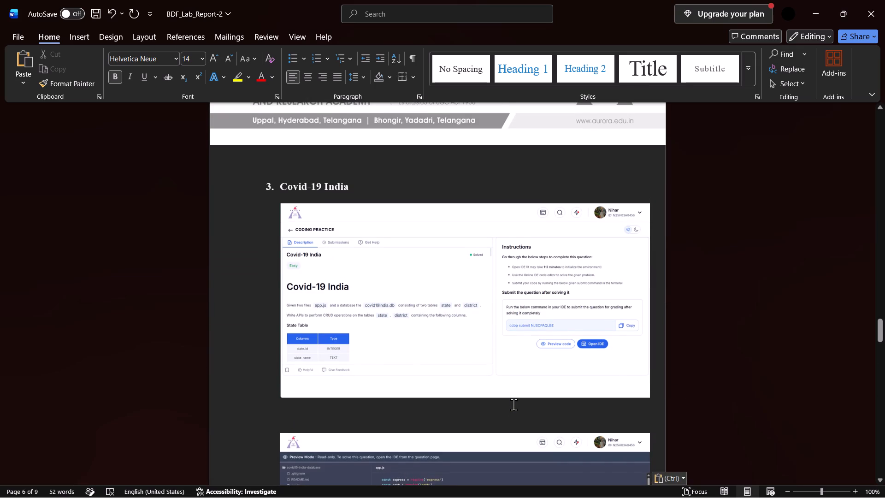
scroll(513, 404, down, 7)
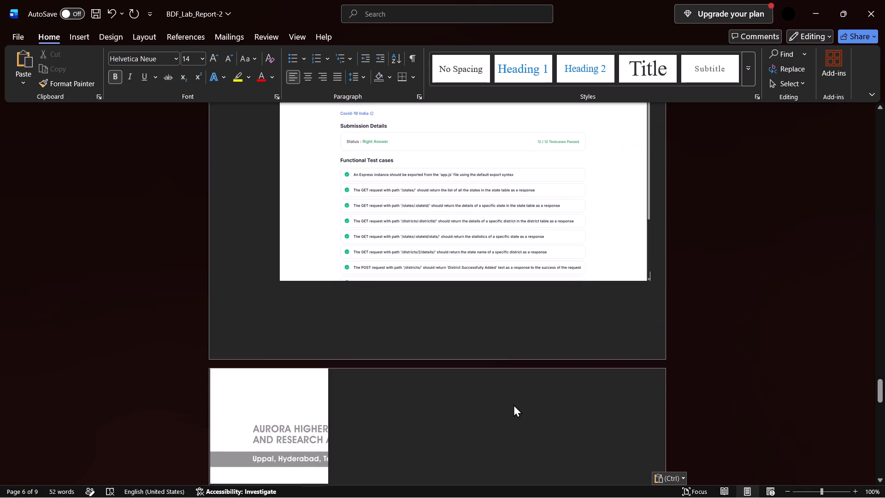
scroll(513, 404, down, 4)
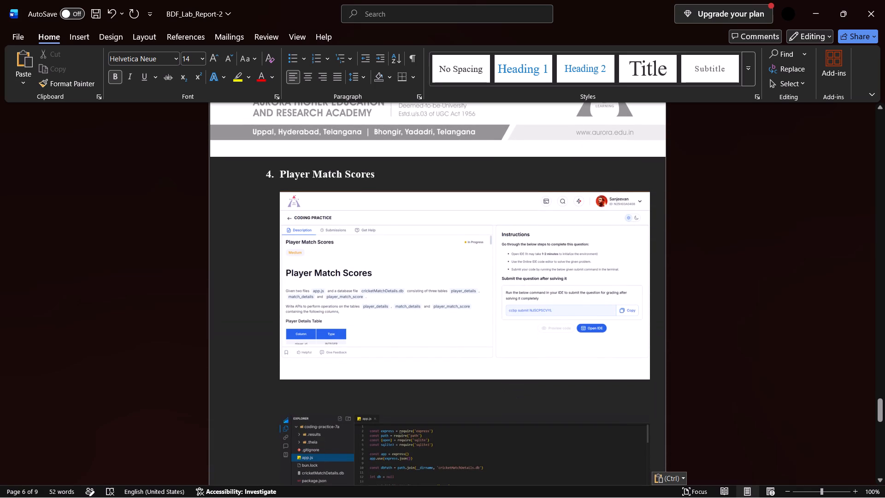
Insert a blank line below the Covid-19 India submission screenshot, above heading 4, Player Match Scores.
scroll(432, 347, up, 3)
key(Return)
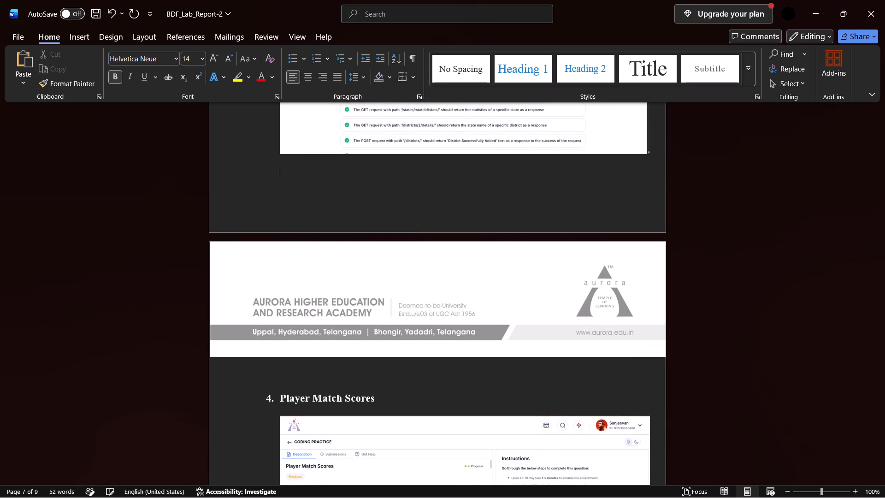
Switch from the report's Player Match Scores section to the Chrome window with the coding practice pages.
scroll(619, 203, down, 1)
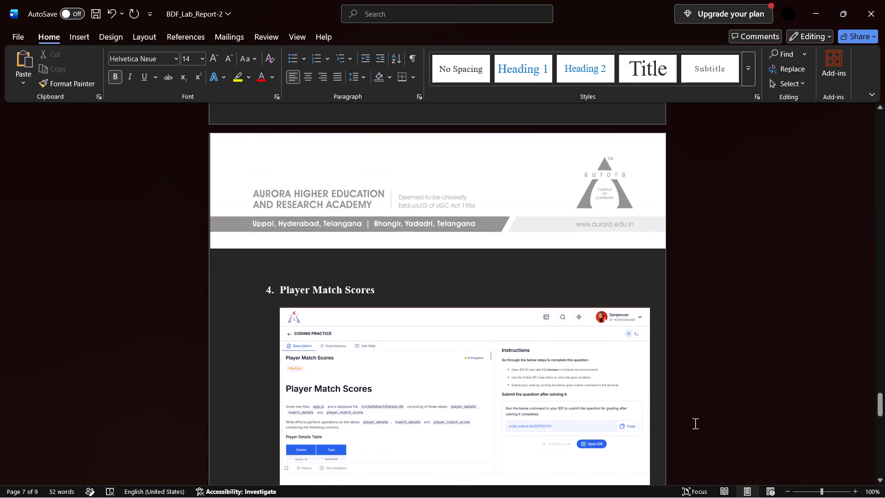
click(452, 481)
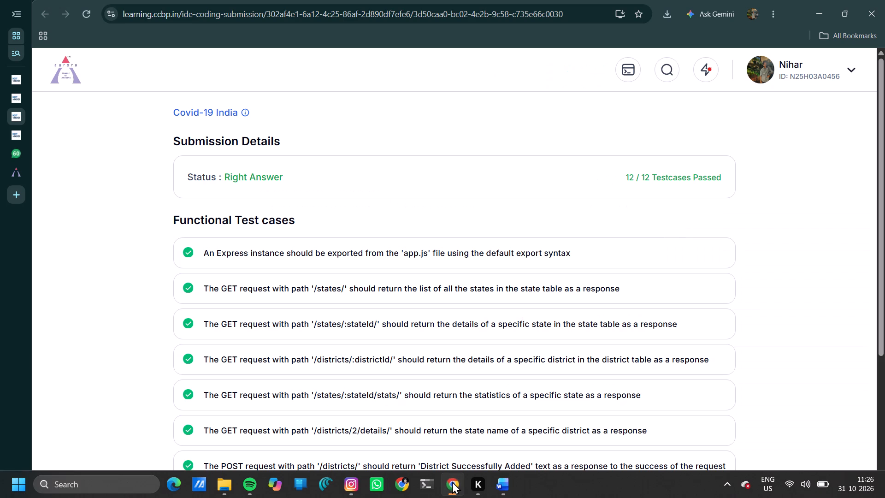
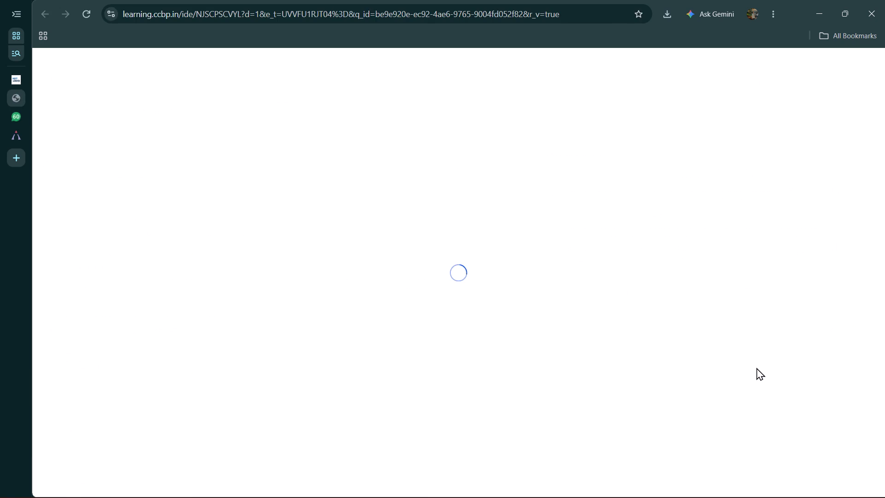
Agree to close the IDE session running in another window so the coding practice IDE can load here.
click(546, 295)
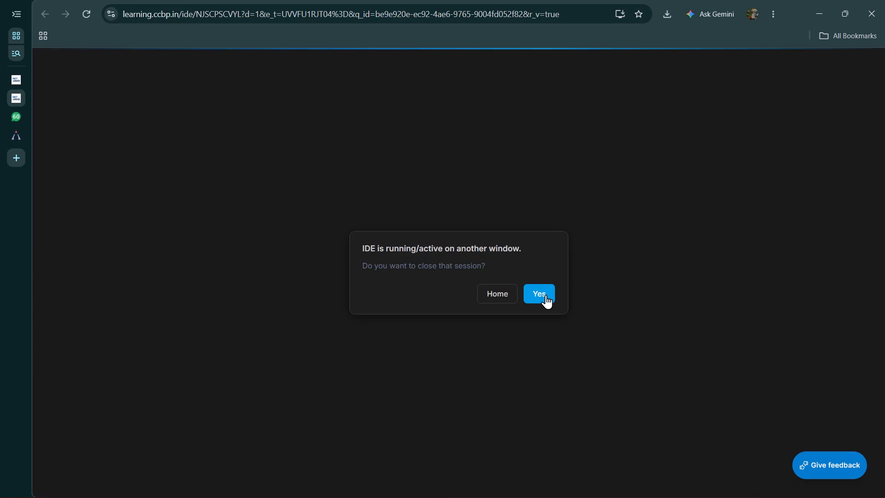
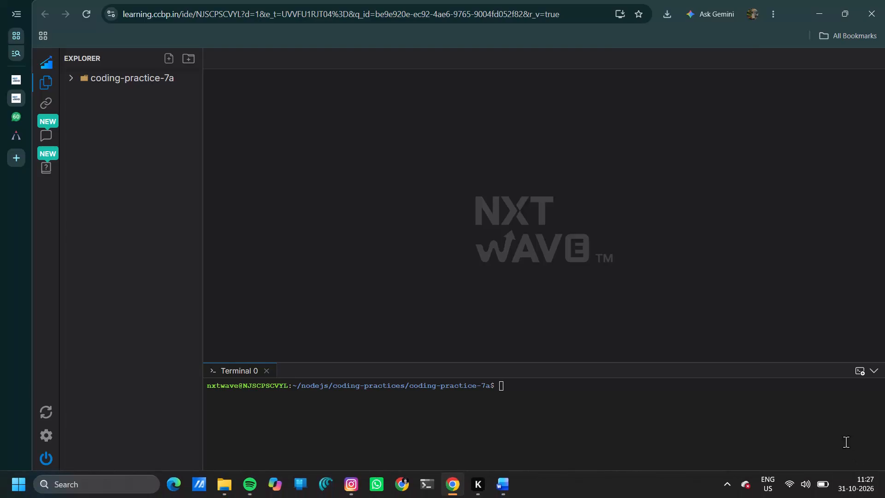
Turn off the computer's Bluetooth in the Windows quick settings and return to the coding-practice-7a workspace.
click(814, 484)
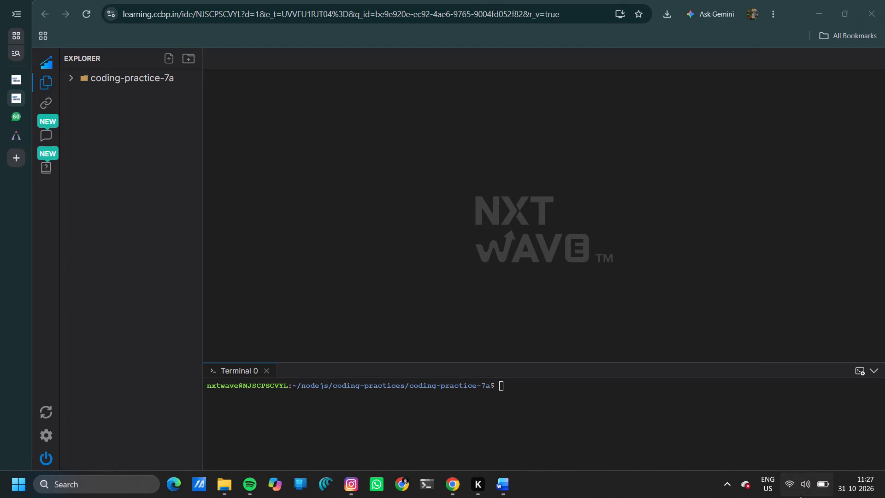
click(800, 495)
click(766, 272)
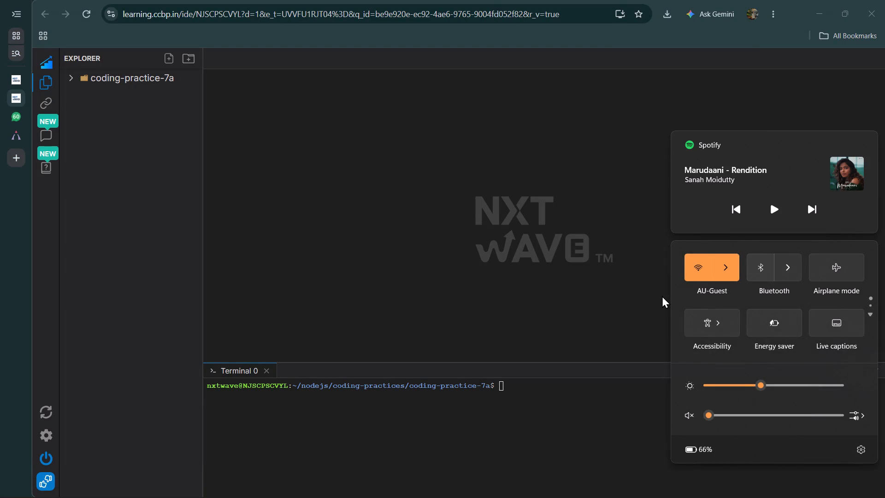
click(481, 239)
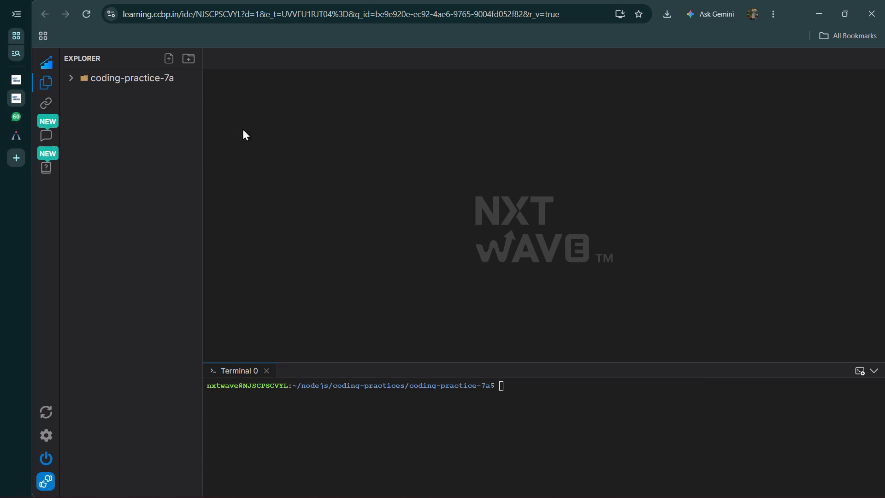
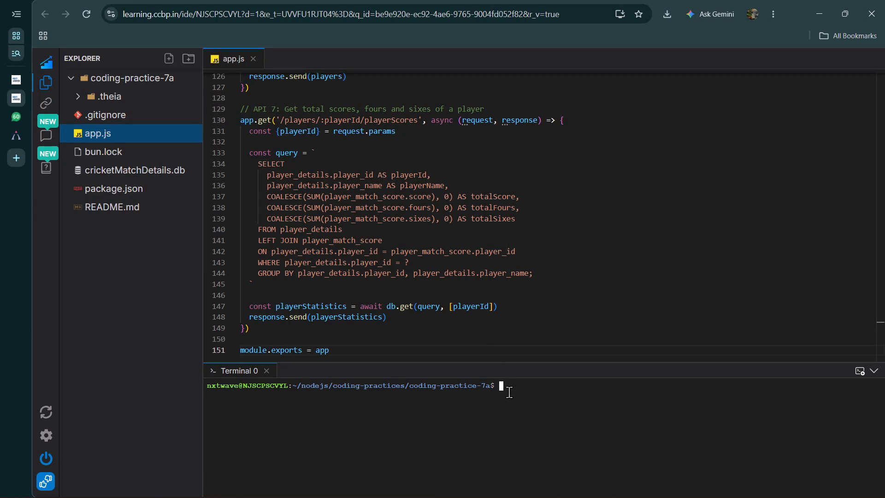
Save app.js, copy the ccbp submit command from the Player Match Scores question page, and return to the coding-practice-7a terminal.
key(ctrl+s)
click(18, 76)
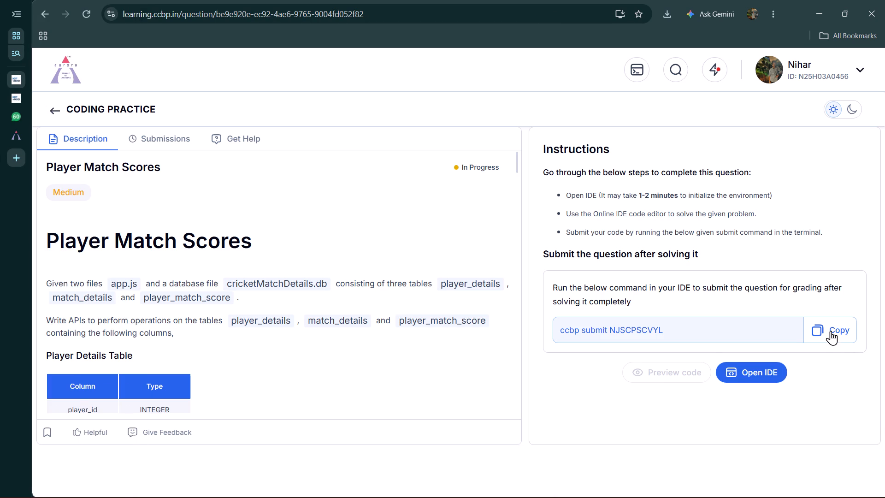
click(831, 331)
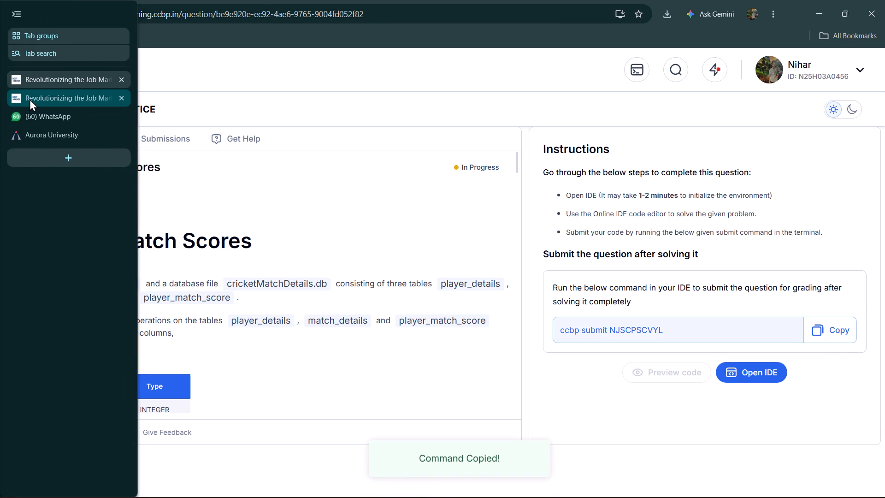
click(29, 99)
click(513, 389)
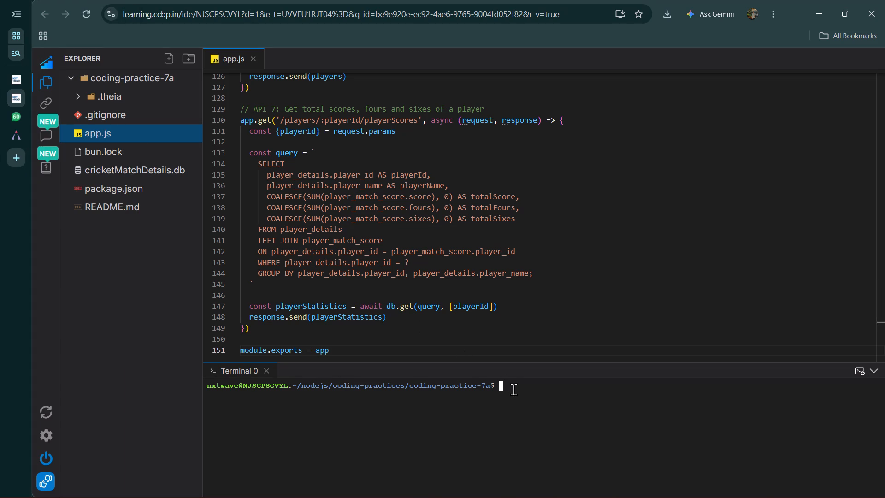
Run the copied ccbp submit command in the coding-practice-7a terminal.
key(ctrl+shift+v)
key(Return)
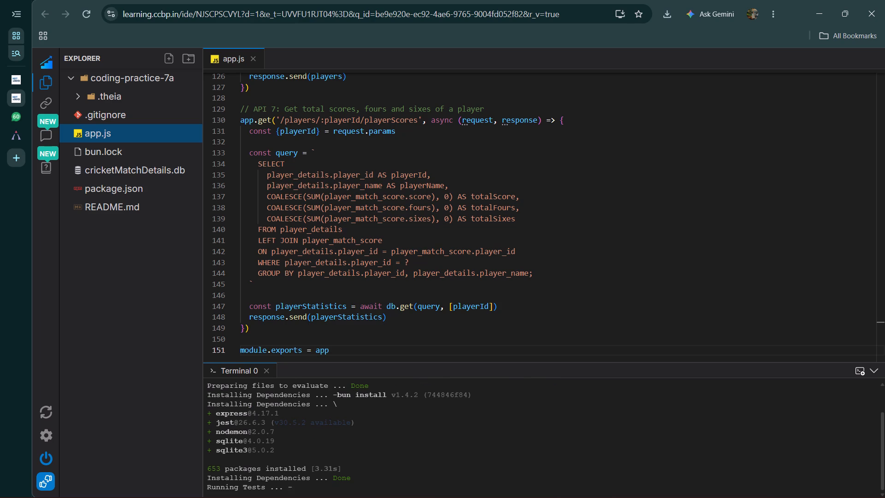
Capture the IDE showing the start of app.js and the submission output, and replace the old IDE screenshot under Player Match Scores in the Word report.
scroll(609, 276, up, 1)
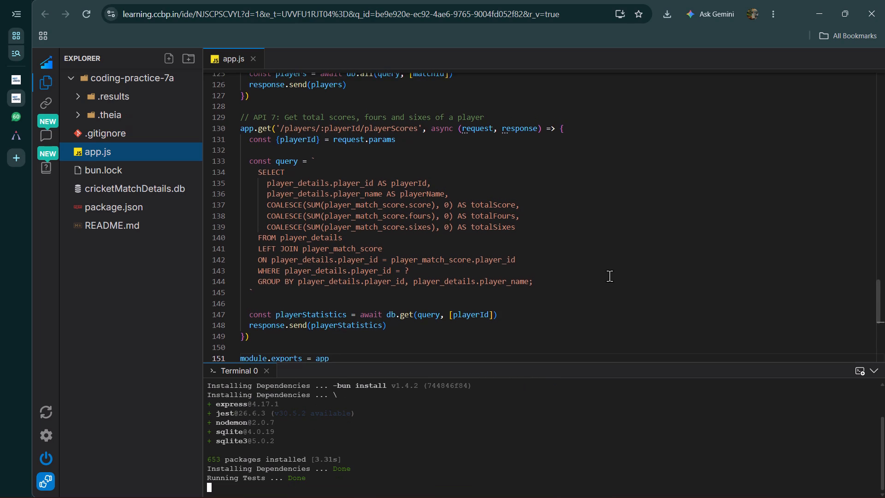
scroll(609, 276, up, 3)
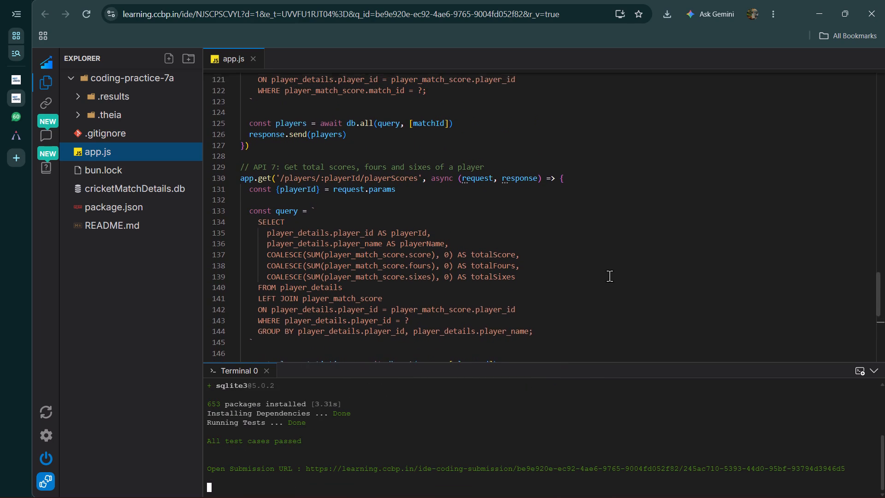
scroll(609, 276, up, 6)
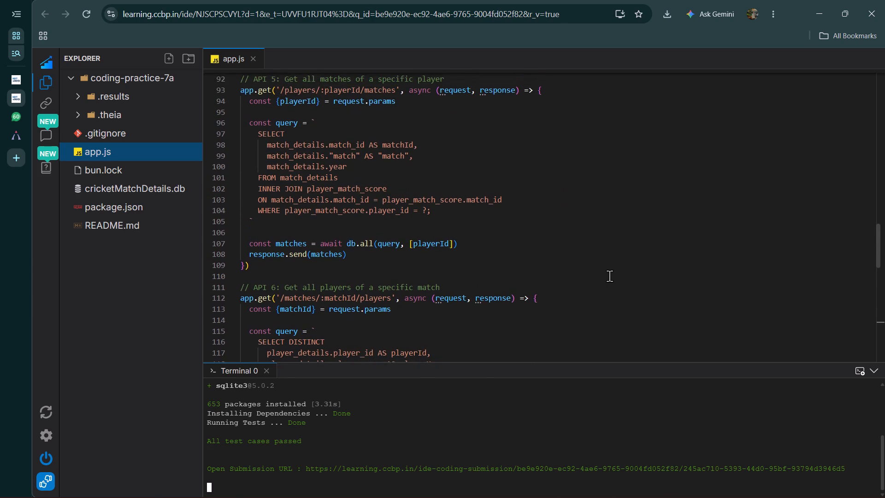
scroll(609, 276, up, 17)
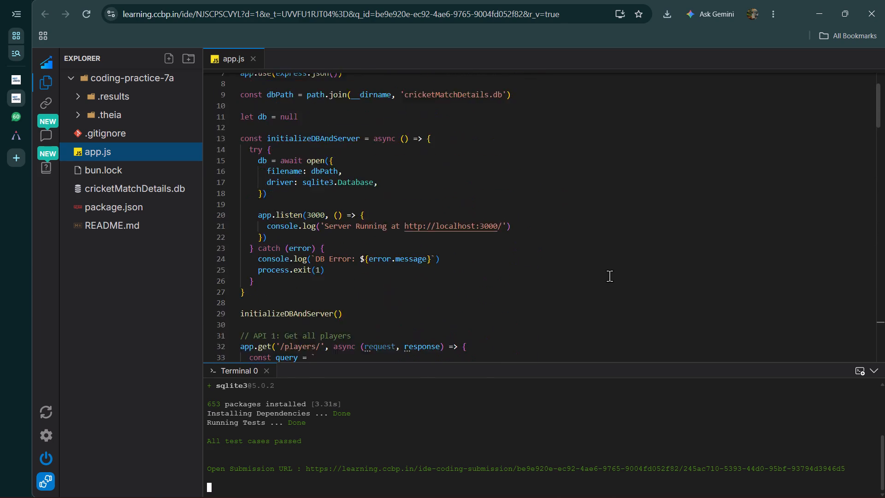
scroll(609, 276, up, 4)
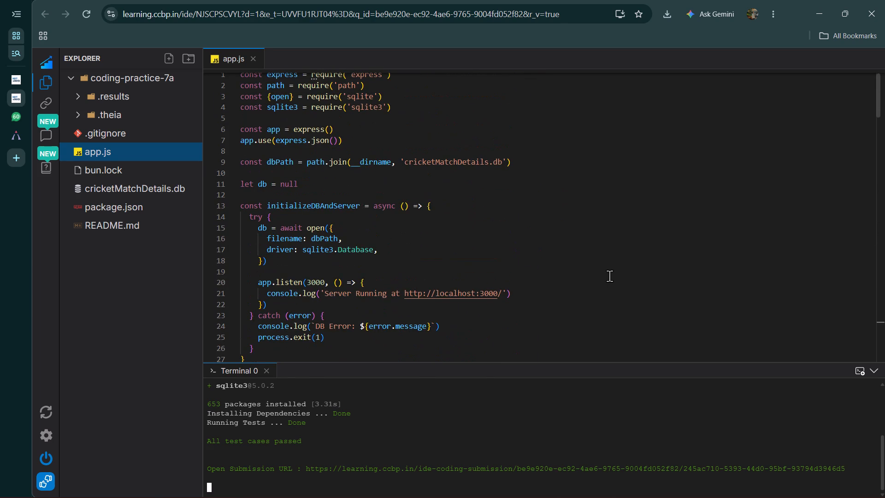
key(Print)
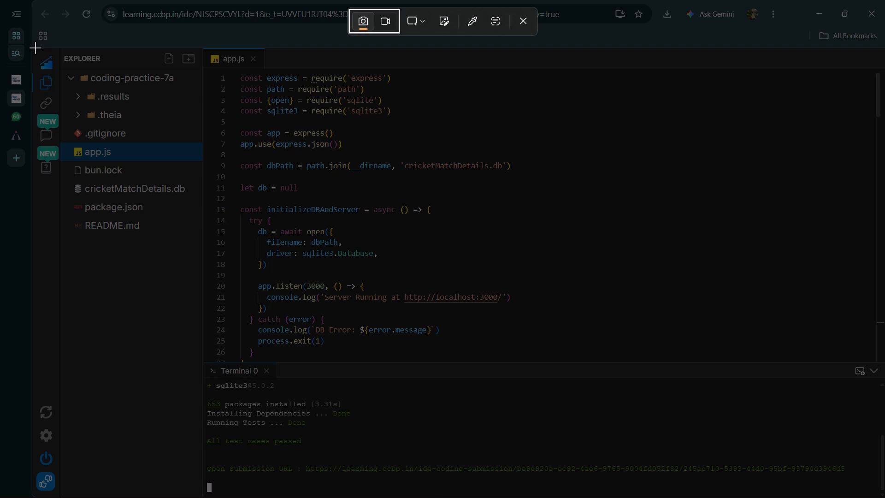
drag(35, 47, 803, 497)
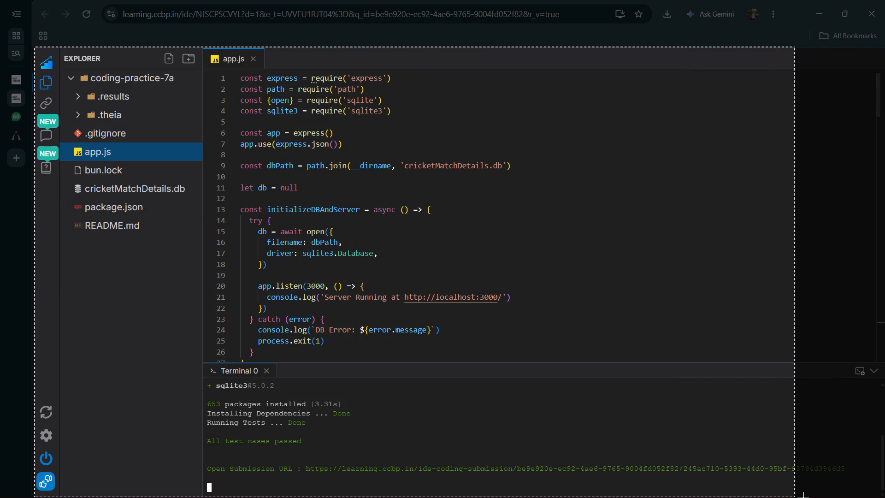
drag(803, 497, 884, 497)
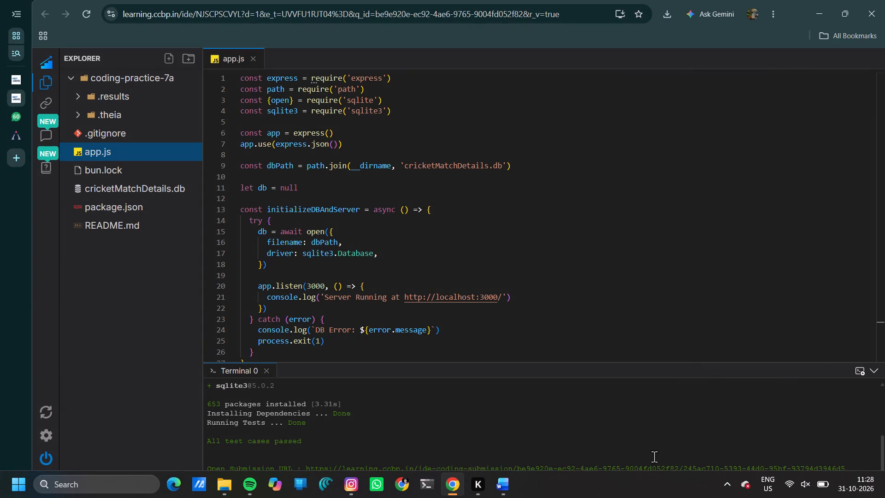
click(501, 480)
scroll(502, 368, down, 2)
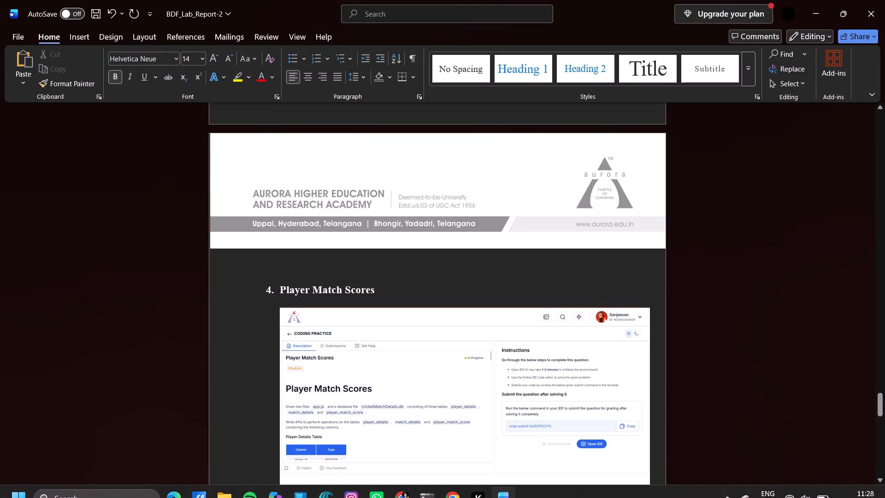
scroll(502, 368, down, 2)
scroll(502, 368, up, 1)
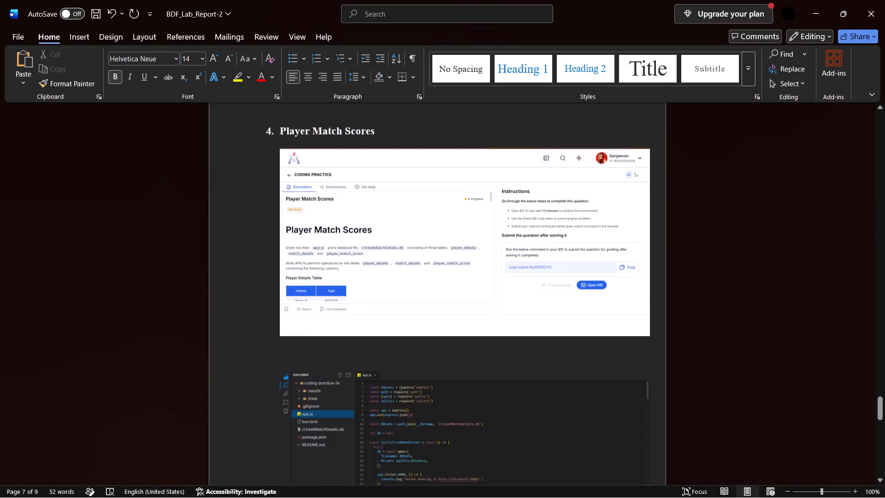
scroll(502, 368, down, 3)
click(502, 368)
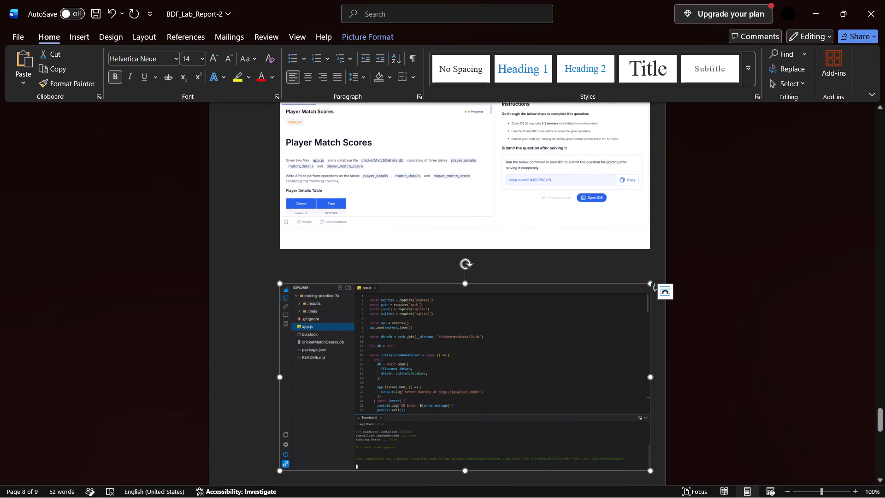
key(Delete)
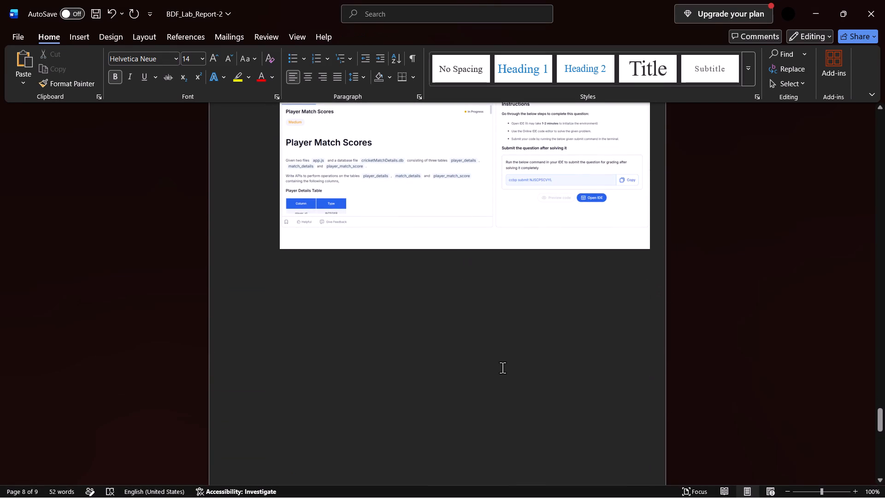
key(ctrl+v)
Open the Player Match Scores submission URL printed in the browser IDE's terminal.
scroll(502, 368, down, 1)
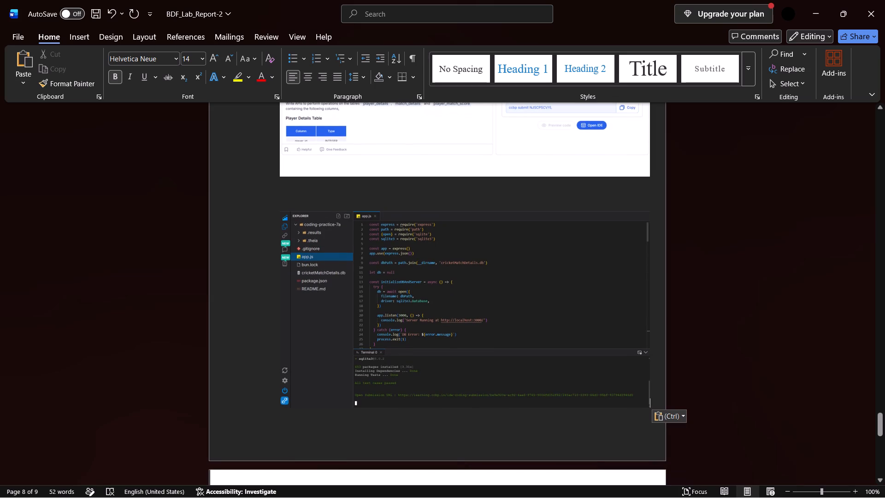
scroll(502, 368, down, 4)
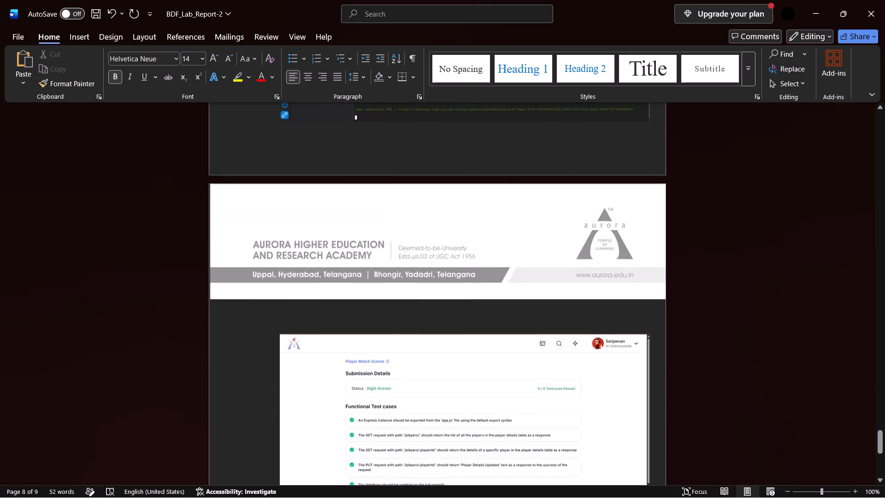
scroll(502, 368, down, 6)
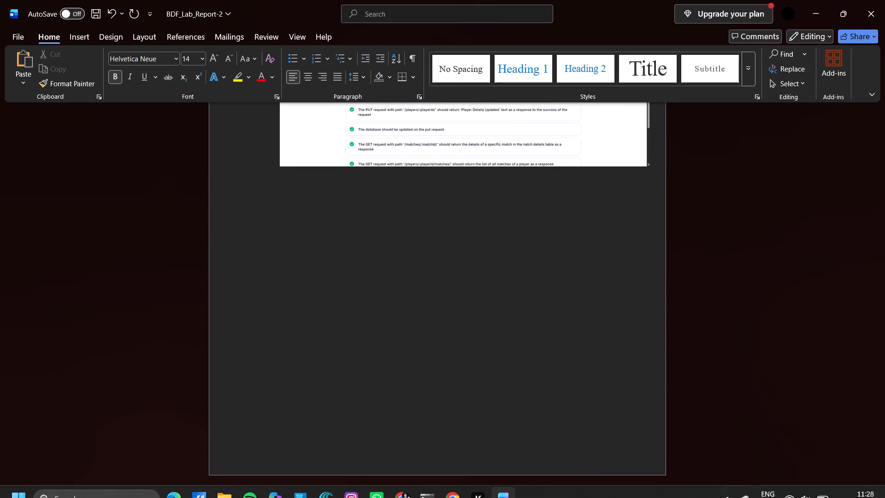
click(454, 482)
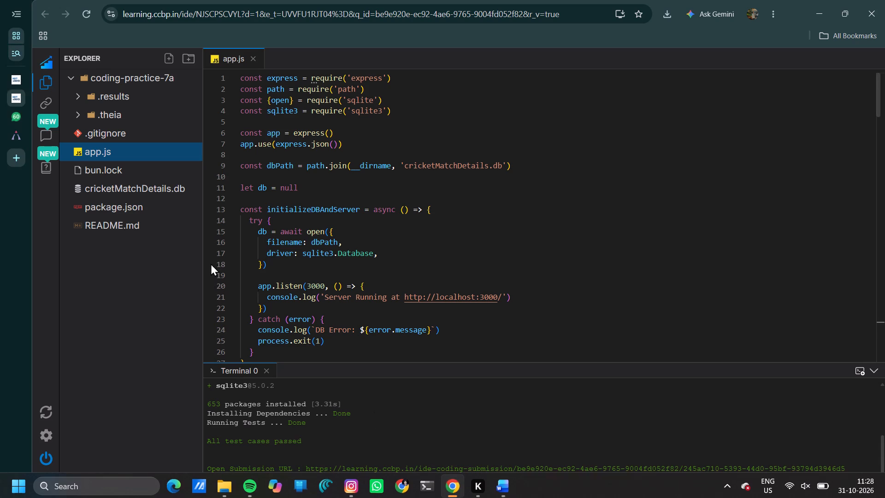
click(362, 472)
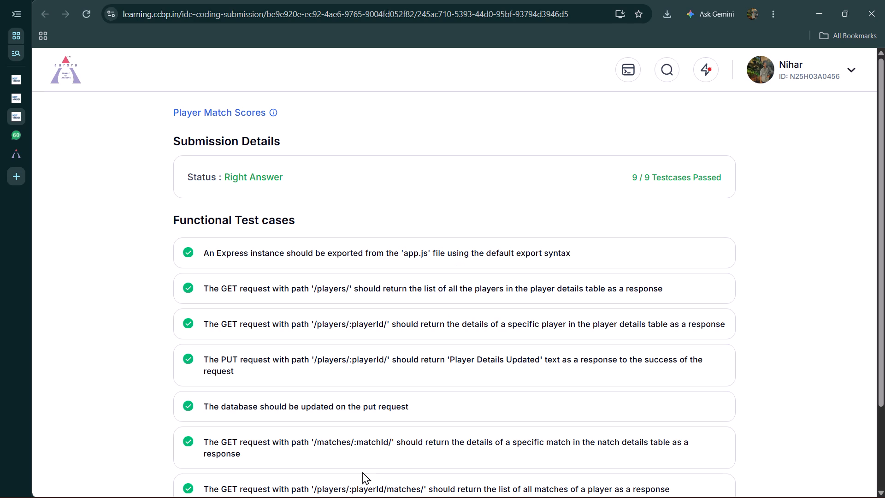
Capture the Player Match Scores submission details page and replace the old submission screenshot on the last page of the Word report.
key(Print)
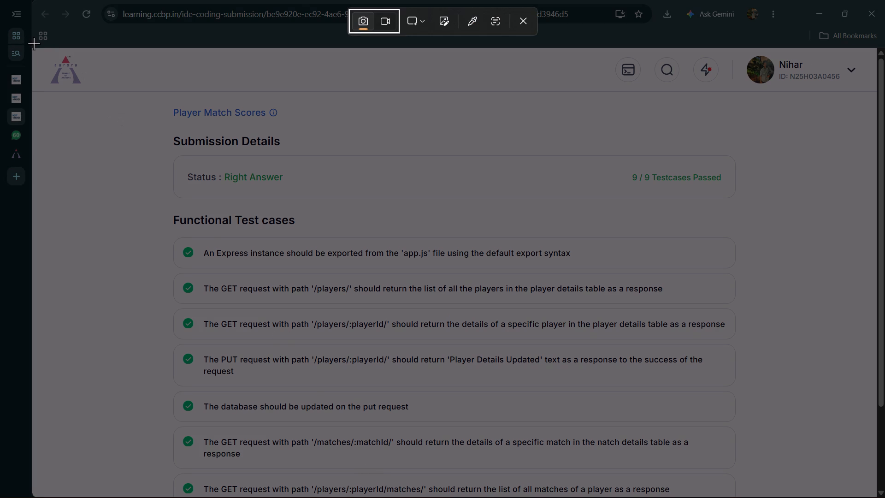
drag(35, 48, 884, 497)
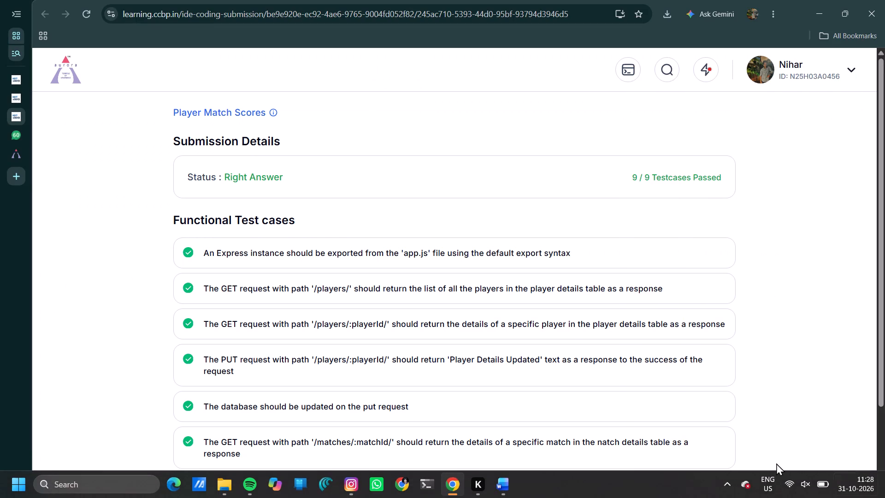
click(509, 490)
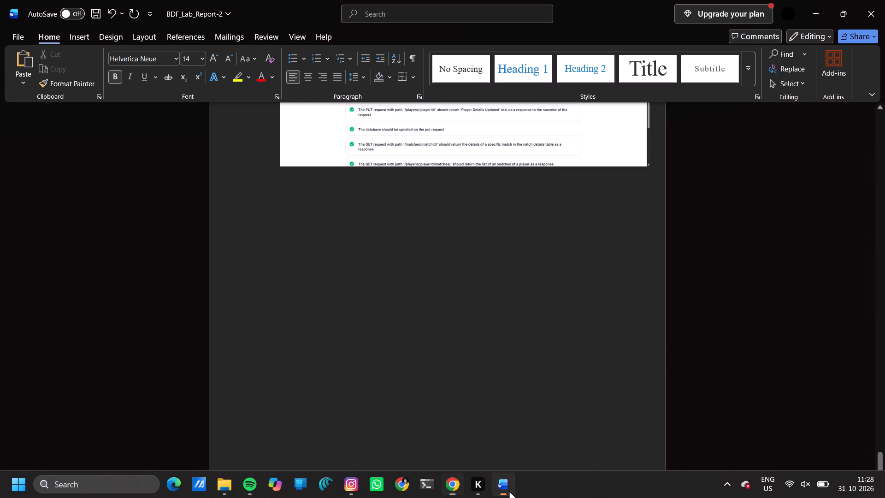
scroll(413, 283, up, 3)
click(412, 320)
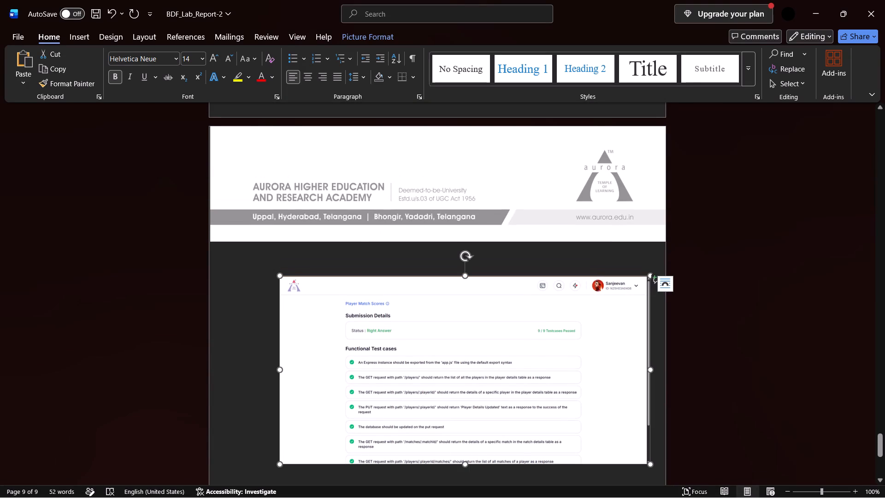
key(Delete)
key(ctrl+v)
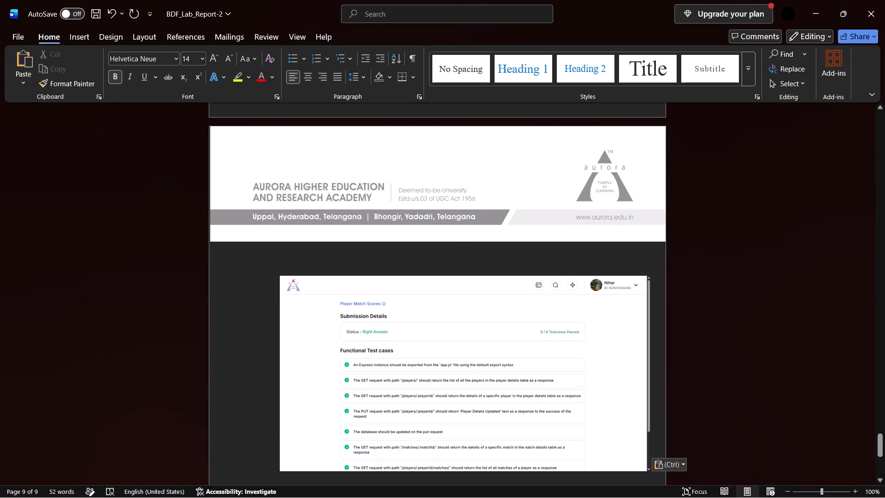
Review the Player Match Scores screenshots in the Word report and check the matching question page in the browser.
scroll(412, 320, down, 1)
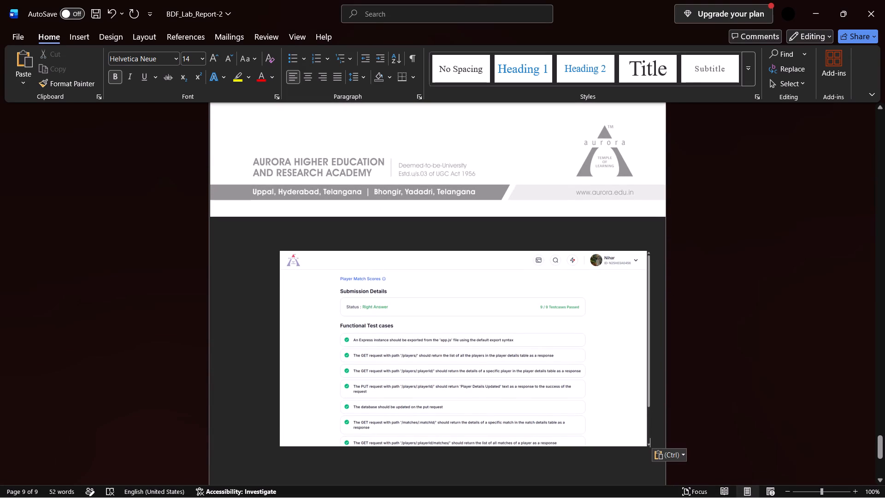
scroll(412, 320, up, 5)
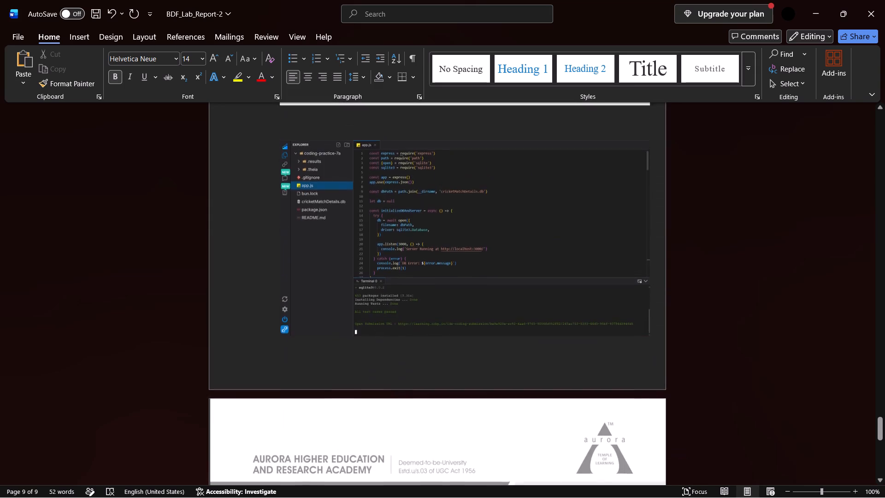
scroll(412, 320, up, 2)
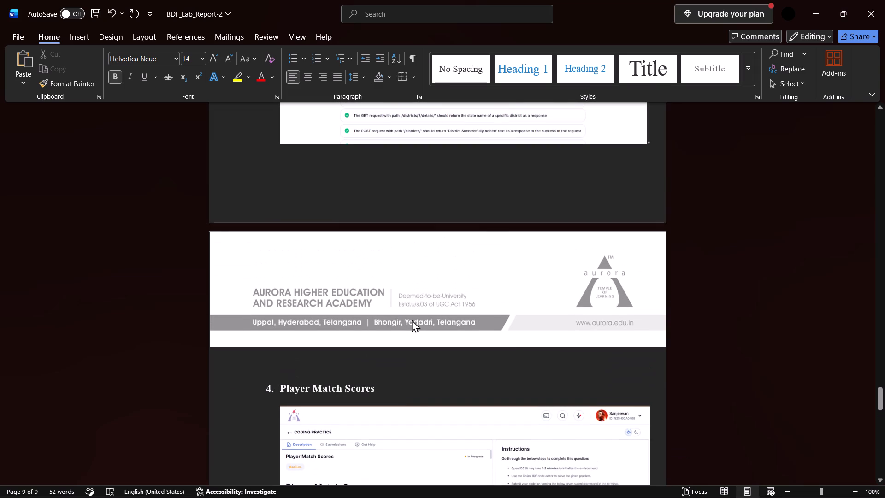
click(443, 488)
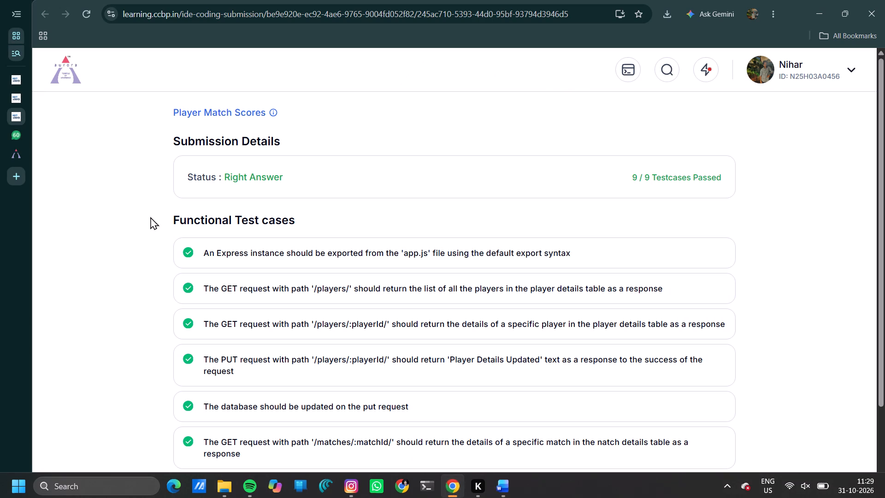
click(17, 100)
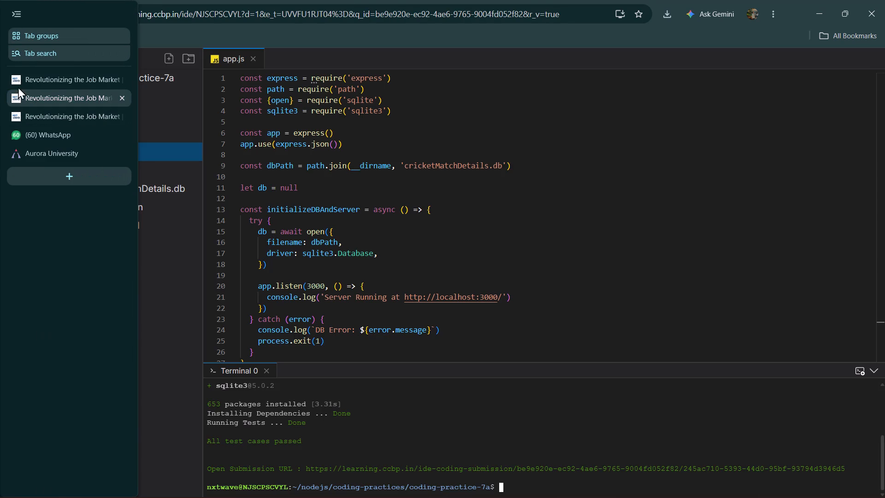
click(24, 75)
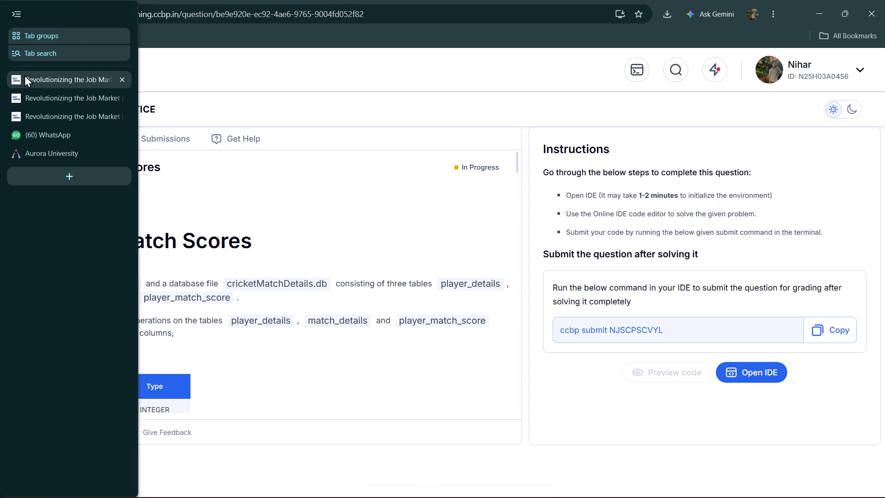
Return to the coding-practice-7a browser IDE and save app.js.
click(29, 96)
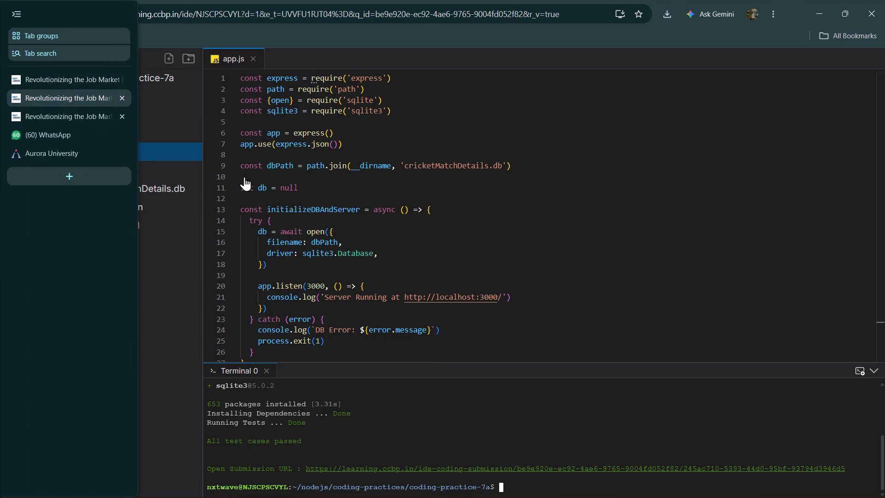
key(ctrl+s)
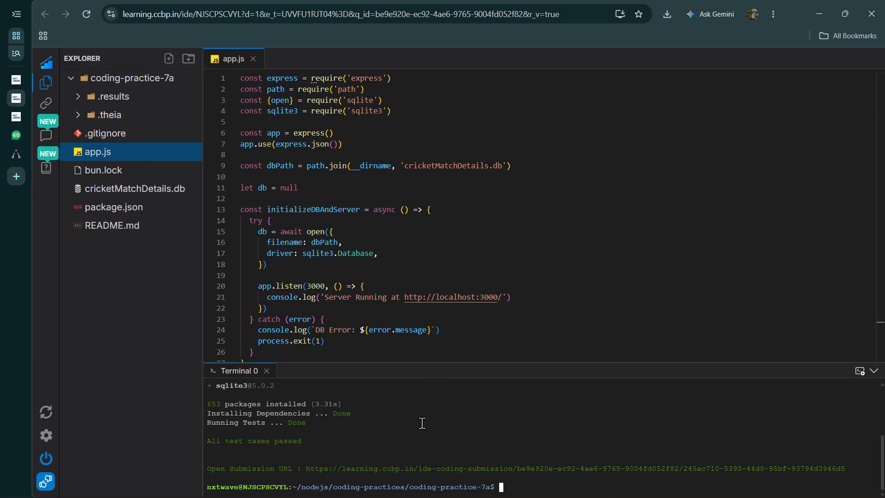
Close the coding-practice-7a IDE session and the extra submission tab, returning to the Player Match Scores question page.
click(53, 456)
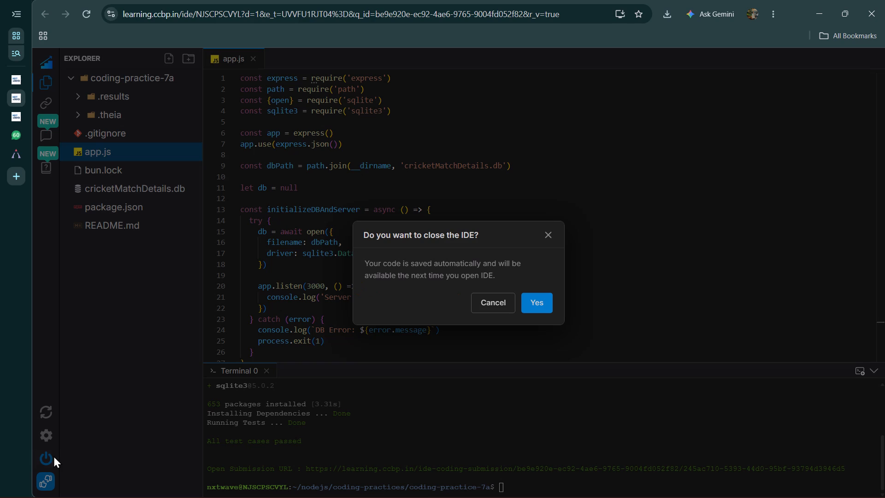
click(529, 300)
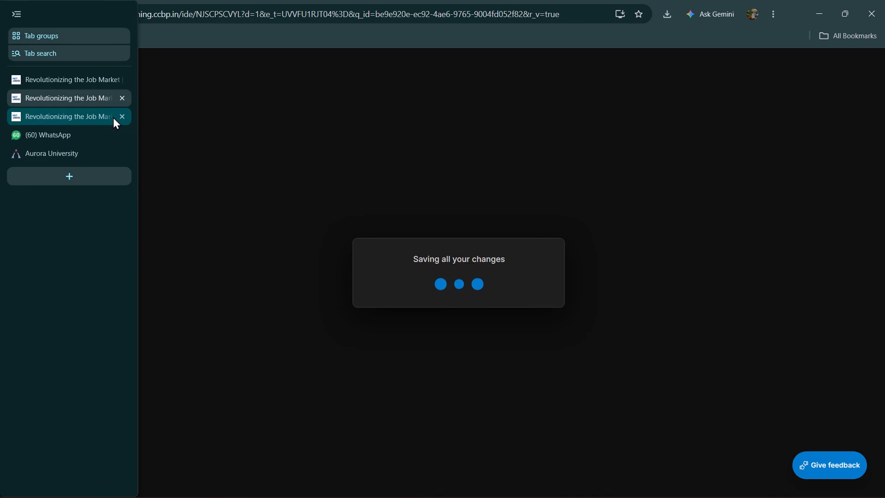
click(119, 117)
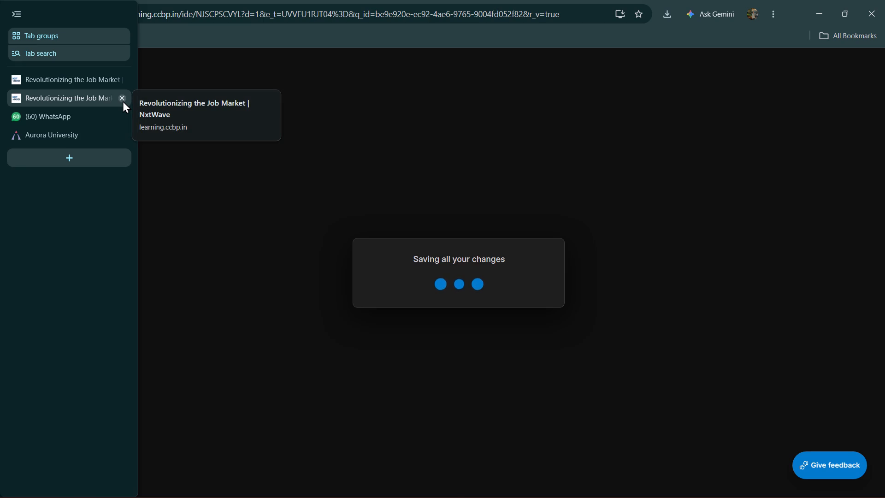
click(82, 84)
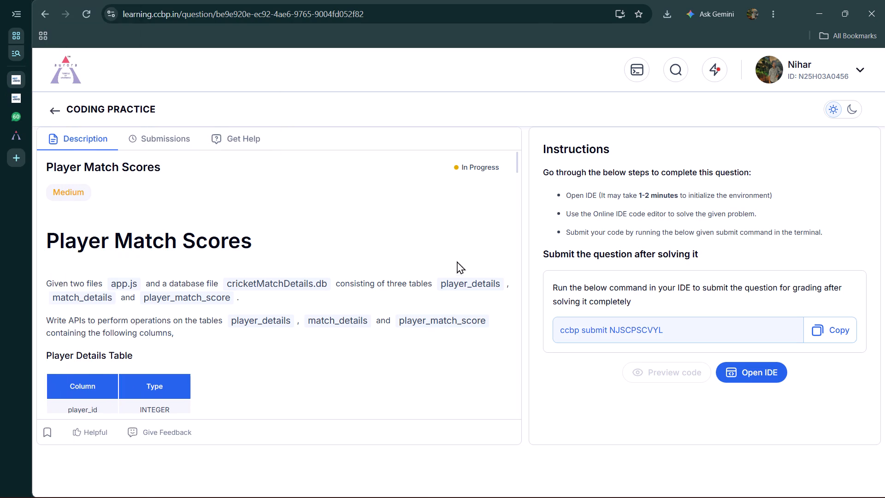
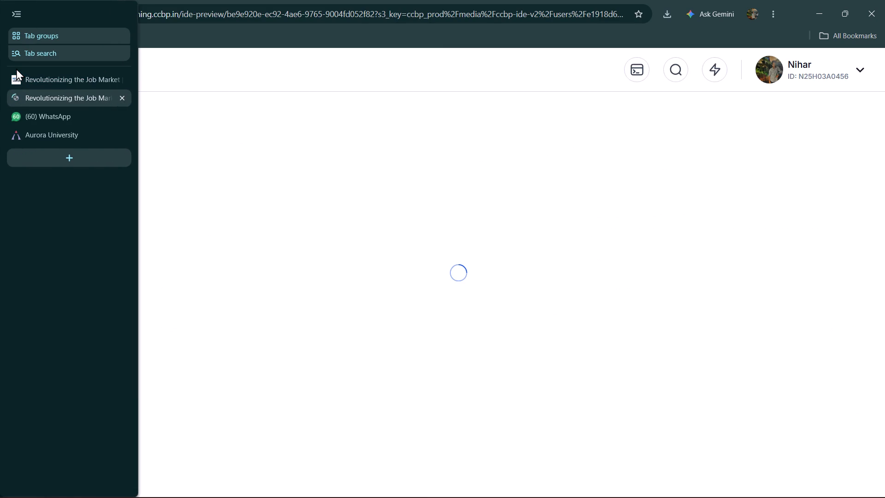
Capture the Player Match Scores question page in the browser and replace the old question screenshot under heading 4 of the Word report.
drag(16, 68, 22, 75)
click(22, 75)
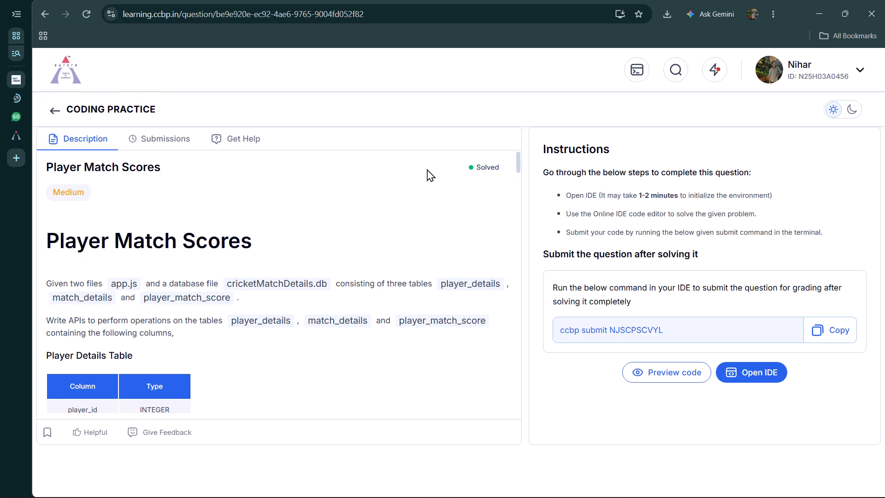
key(Print)
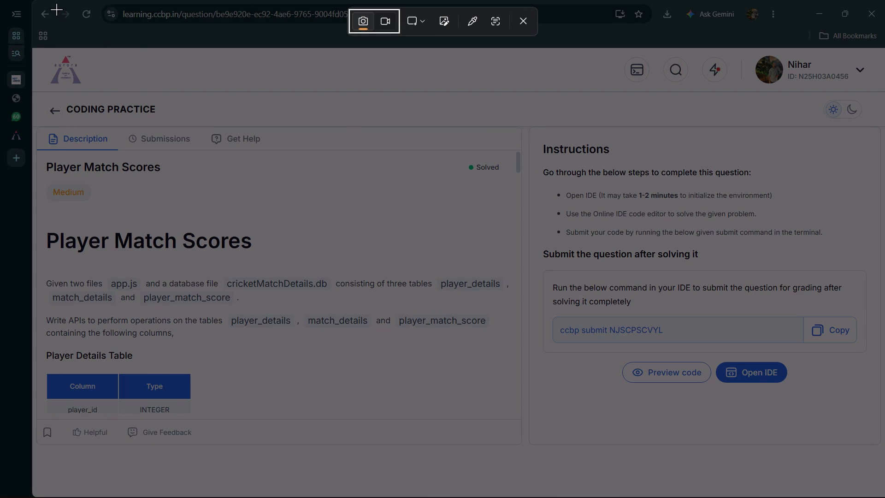
drag(32, 46, 884, 497)
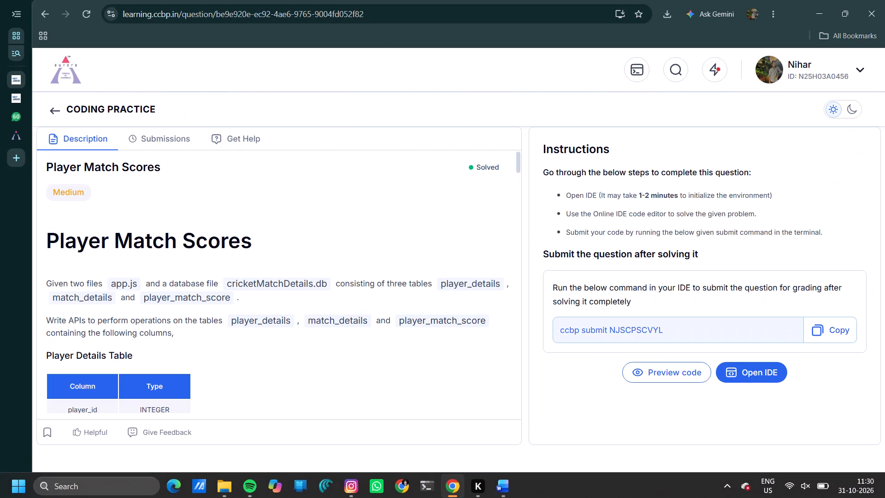
click(510, 480)
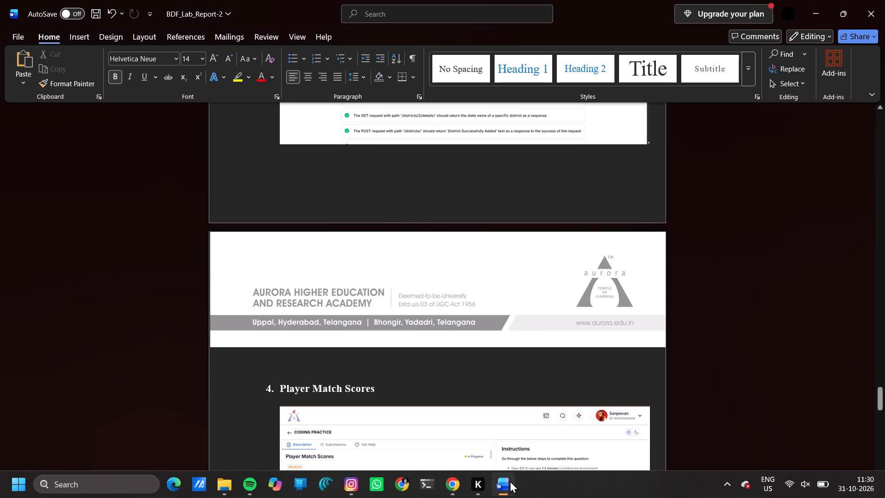
click(421, 424)
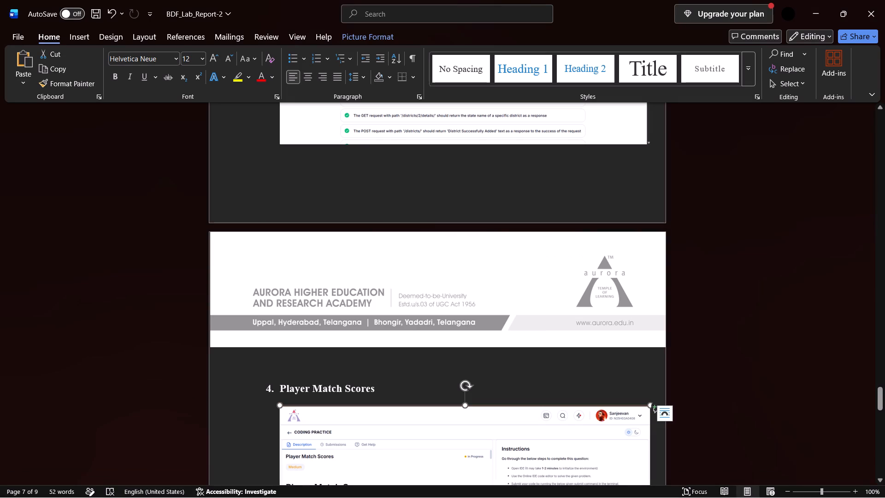
key(Delete)
key(ctrl+v)
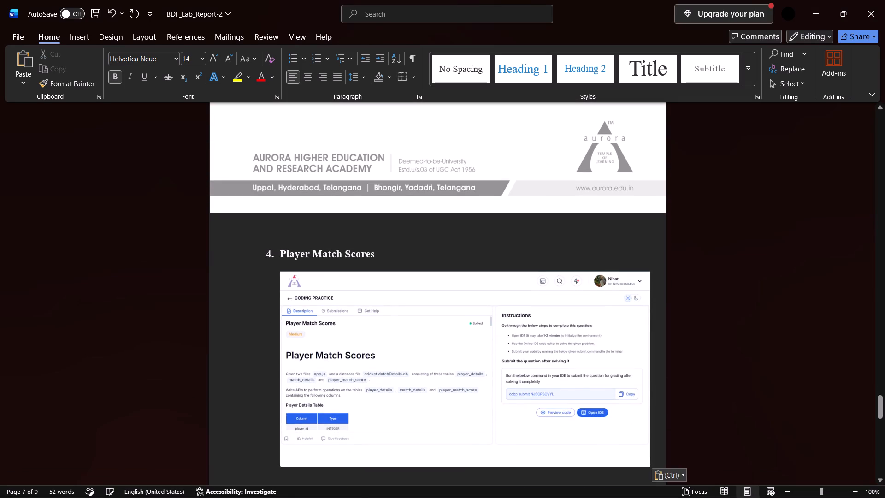
Add two line breaks below the question screenshot, capture the Player Match Scores app.js code preview in the browser, and paste it there.
scroll(421, 424, down, 3)
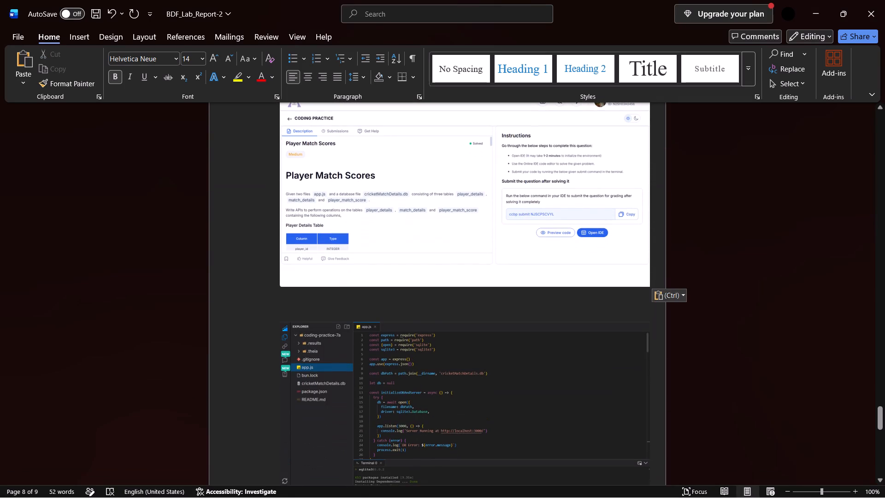
key(Return)
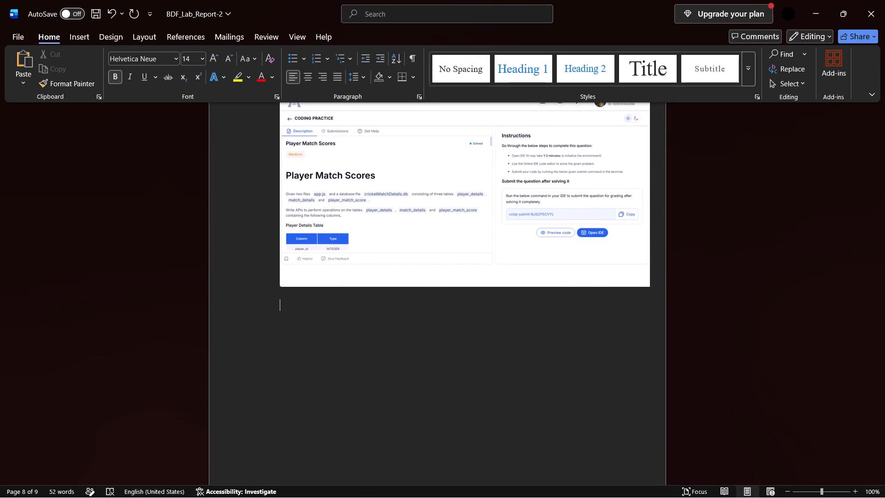
key(Return)
click(463, 493)
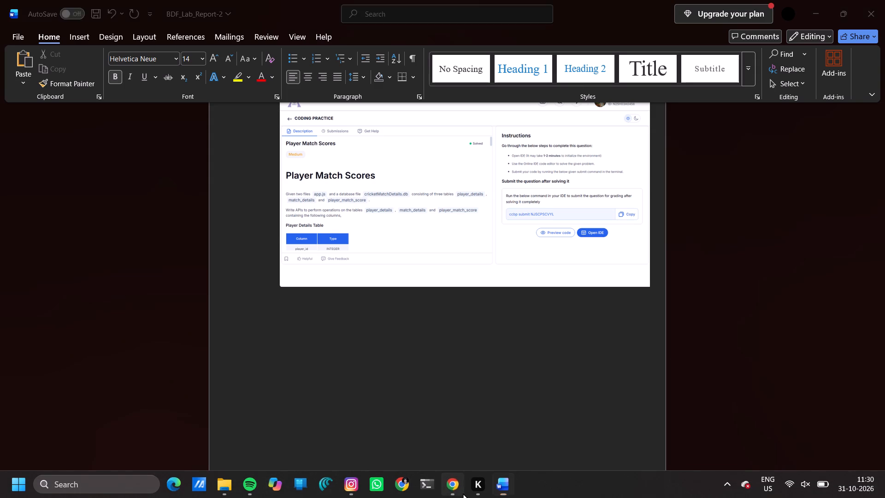
click(666, 378)
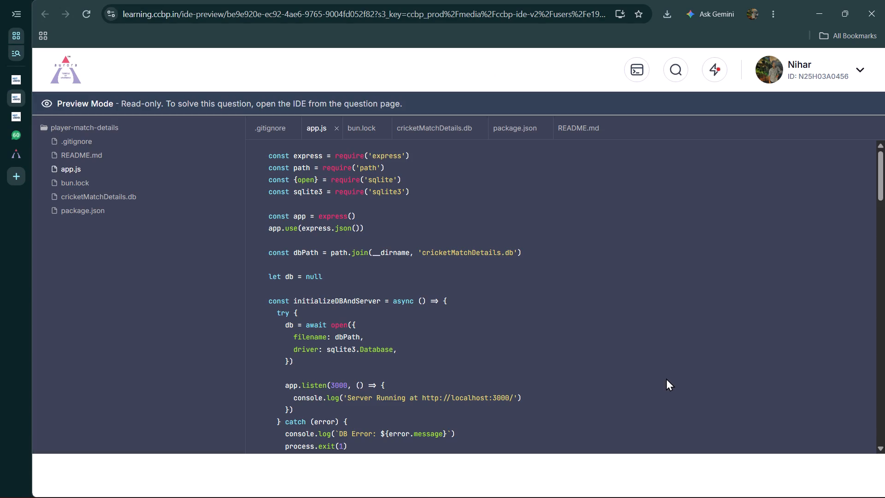
key(Print)
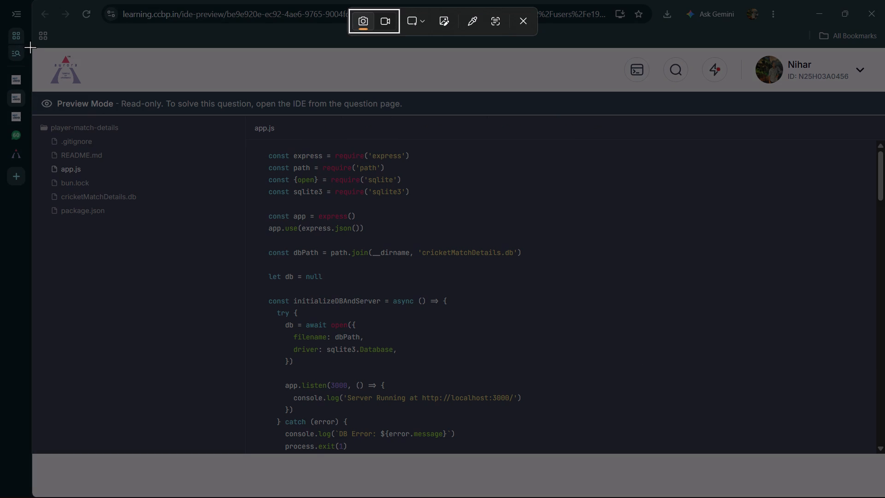
drag(33, 48, 884, 497)
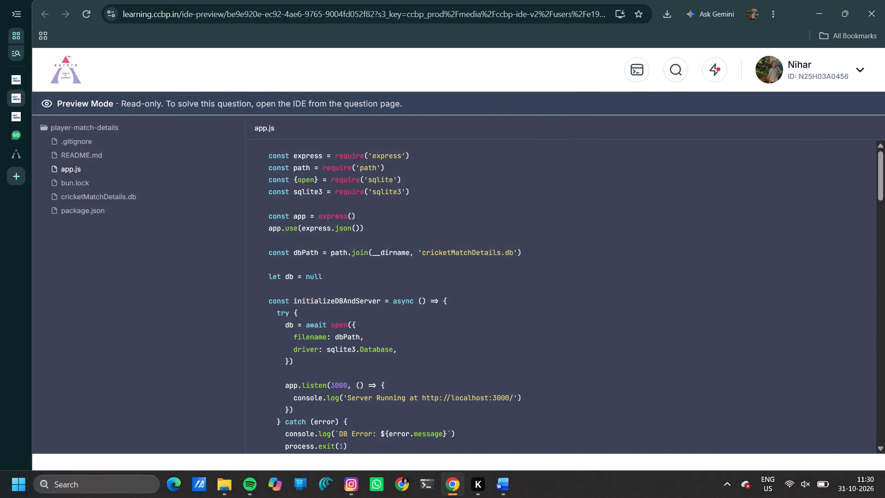
click(505, 480)
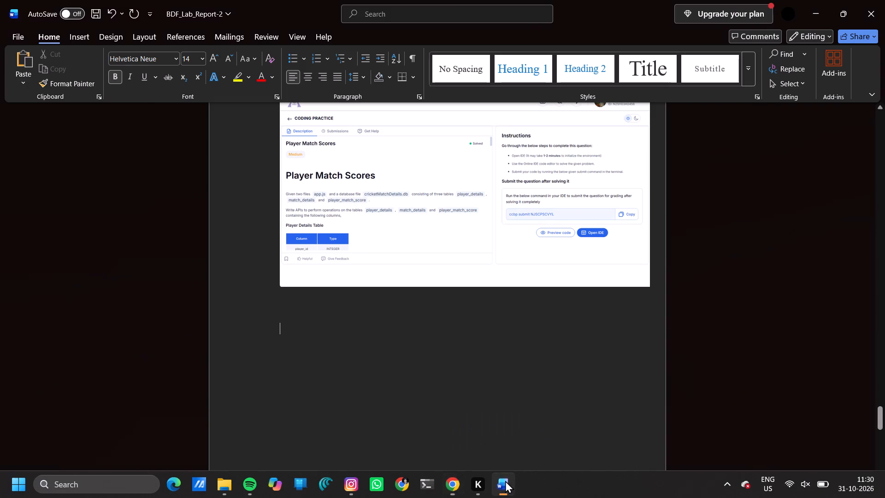
key(ctrl+v)
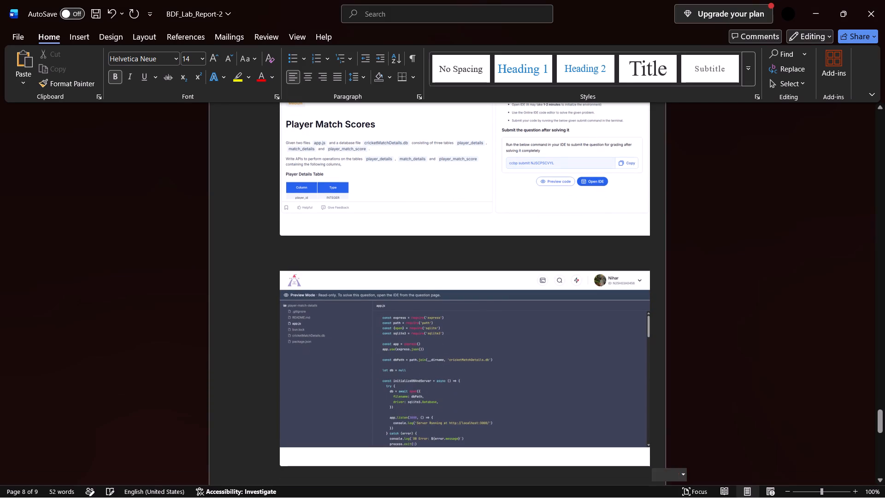
Review the screenshots and page layout throughout the report, from the Player Match Scores section back to the student details table.
scroll(463, 405, down, 4)
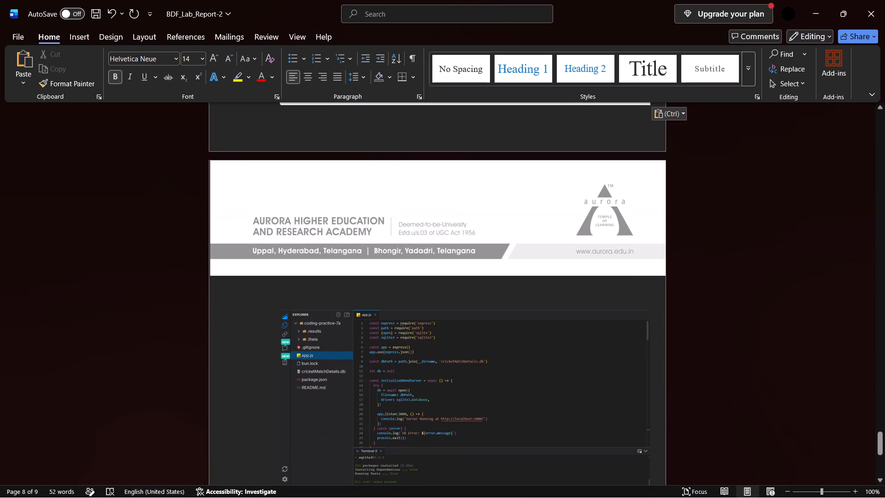
scroll(463, 405, up, 1)
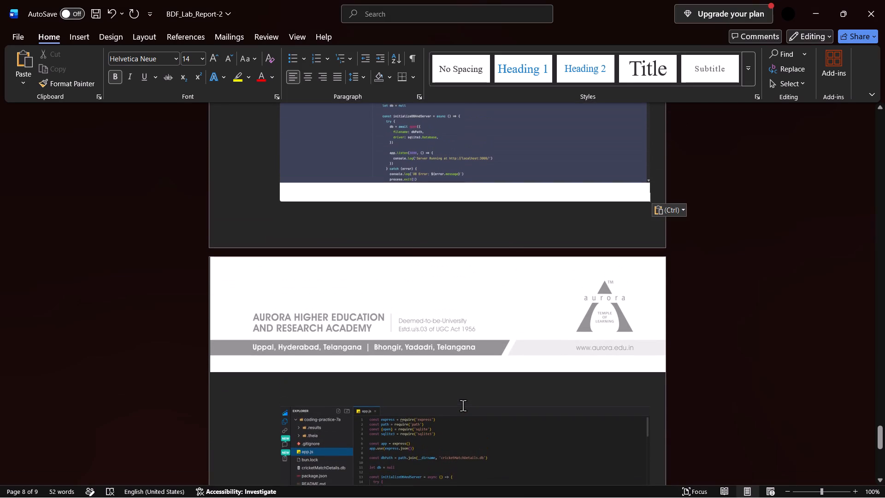
scroll(463, 405, up, 4)
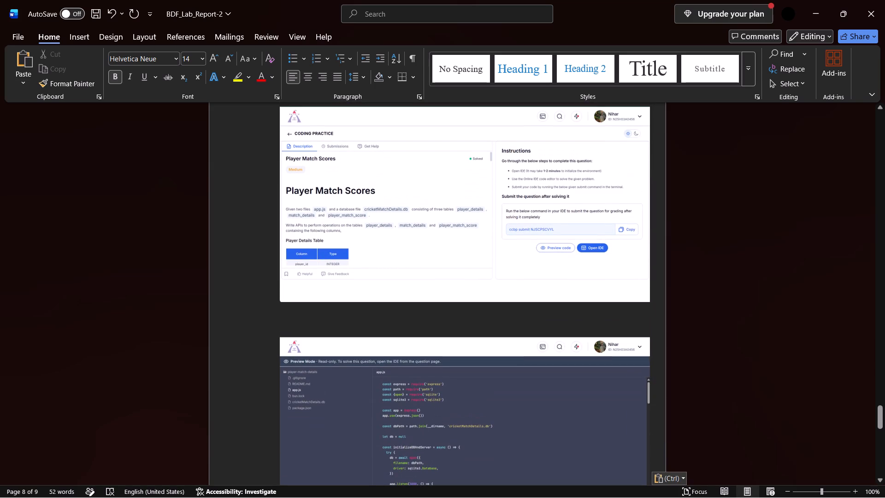
scroll(463, 405, down, 2)
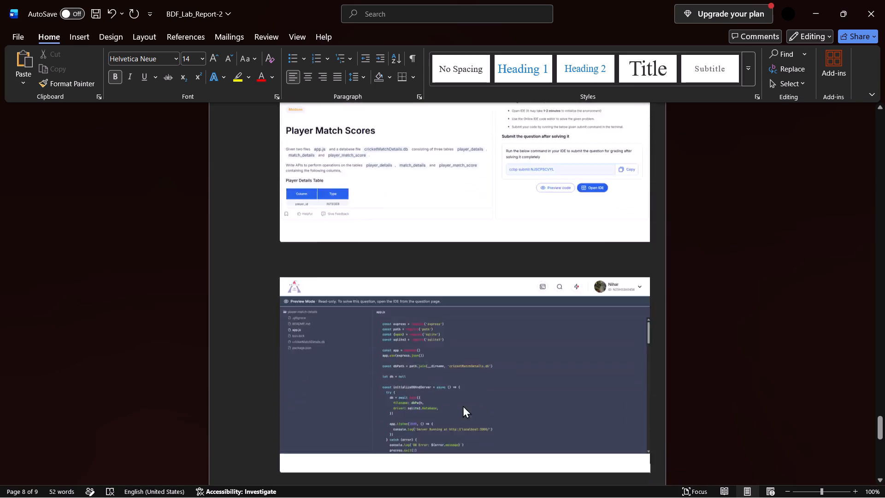
scroll(463, 405, down, 8)
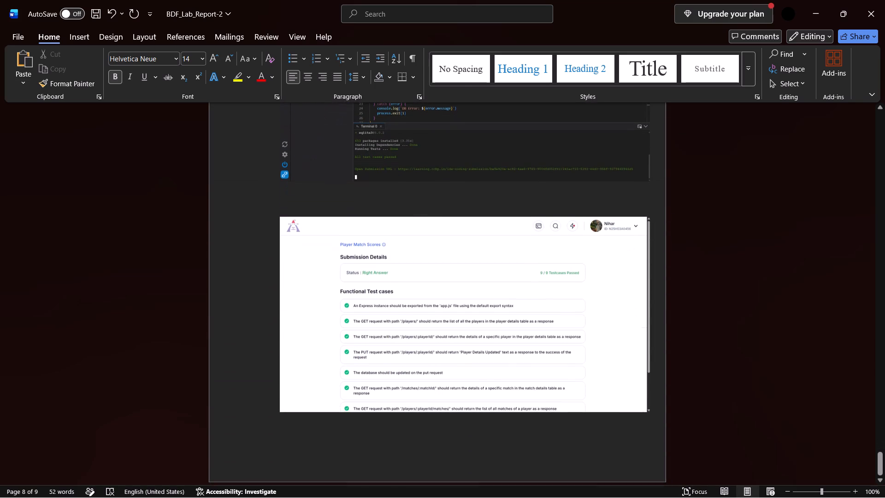
scroll(463, 405, down, 5)
scroll(463, 405, up, 9)
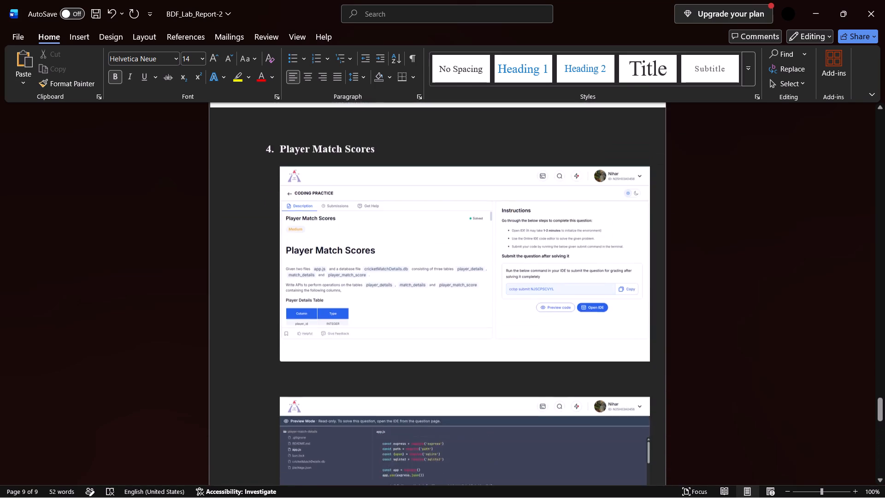
scroll(463, 405, up, 5)
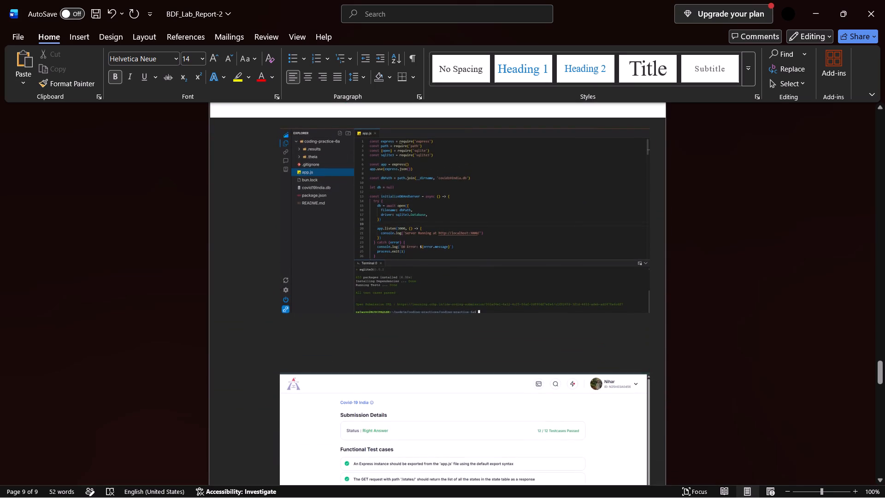
scroll(463, 405, up, 8)
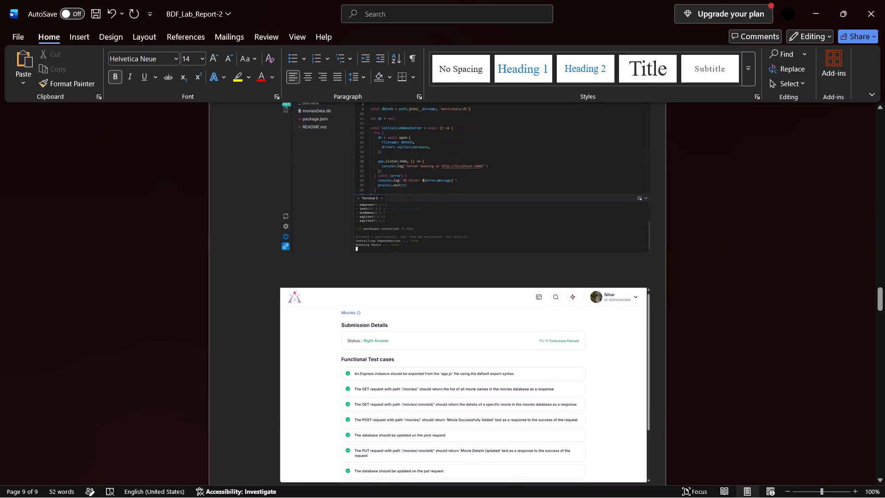
scroll(463, 405, up, 8)
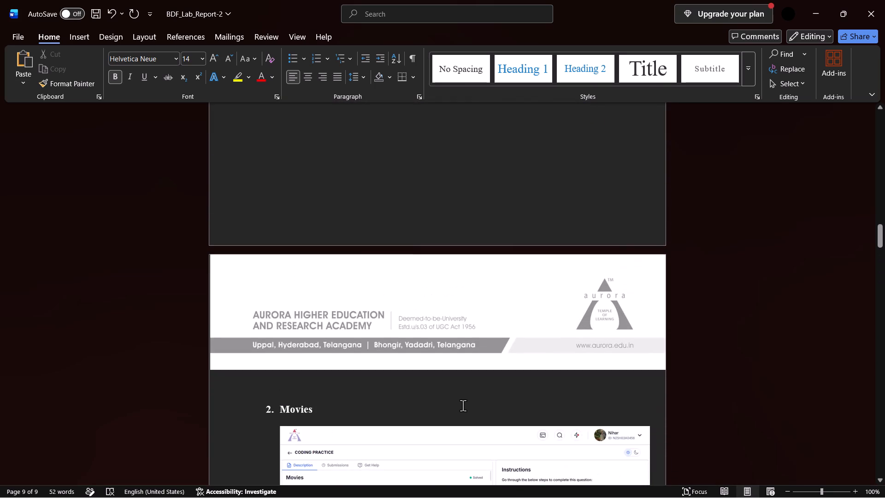
scroll(463, 405, up, 7)
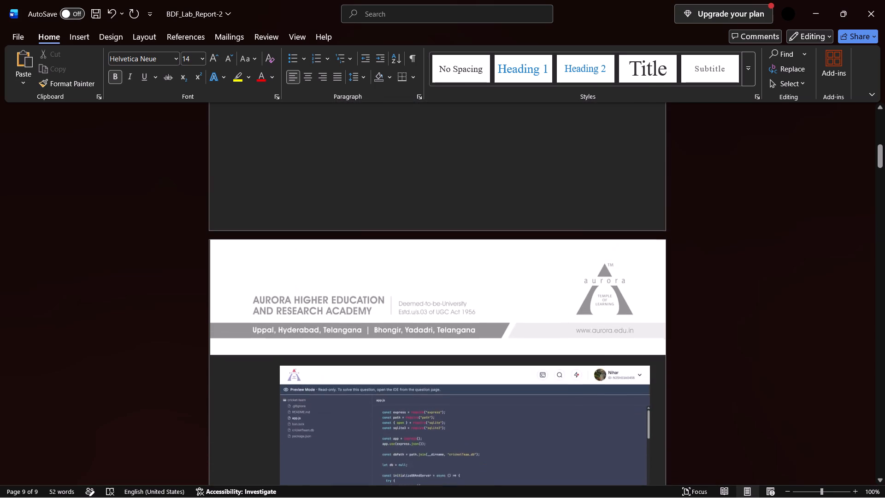
scroll(463, 405, up, 4)
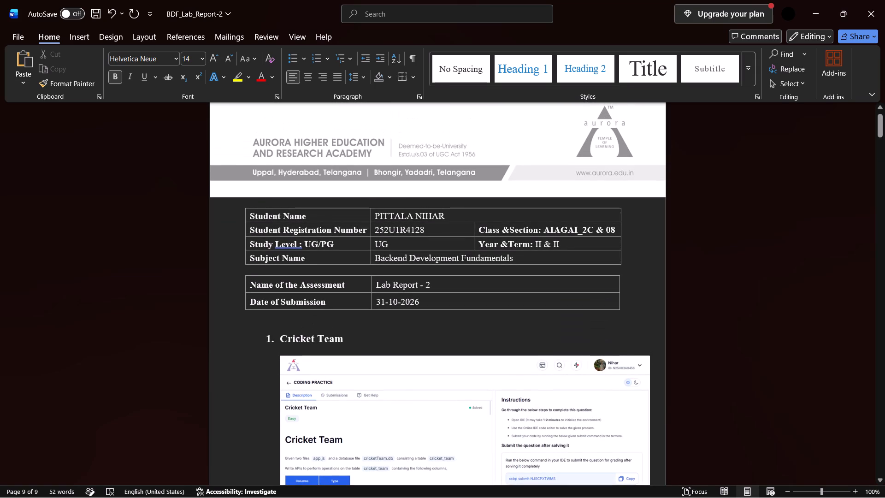
Save the changes to the BDF_Lab_Report-2 document.
key(ctrl+s)
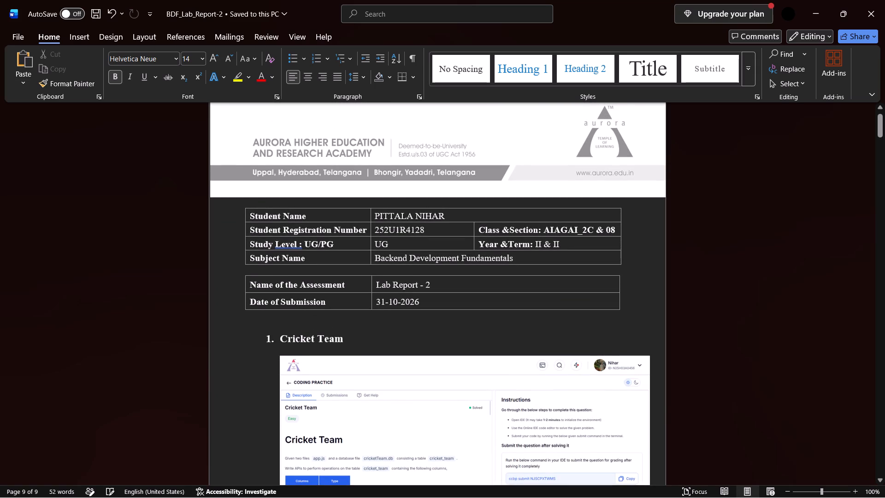
Save a Word copy as BDF_Lab_Report-2 in the Backend_Dev_Fundamental_Naveen_sir folder inside 2nd Year ----Term-2--ALL_Assignments on drive C.
click(13, 36)
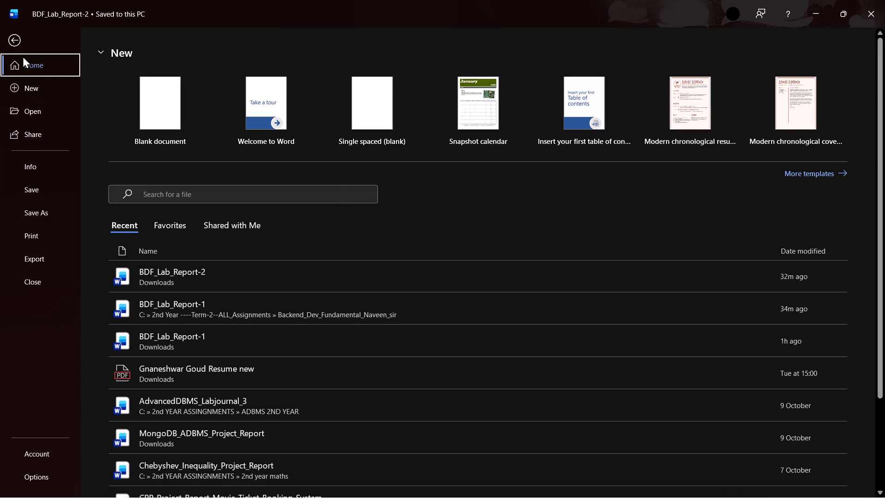
click(14, 40)
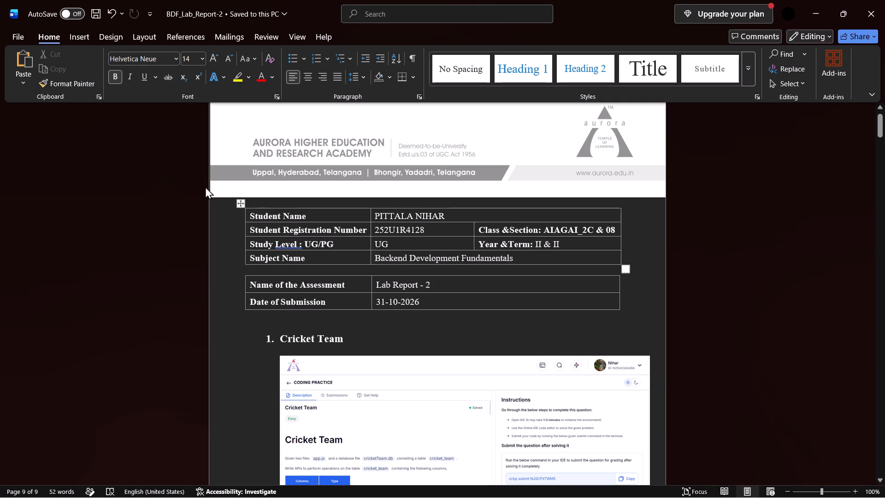
click(17, 36)
click(46, 210)
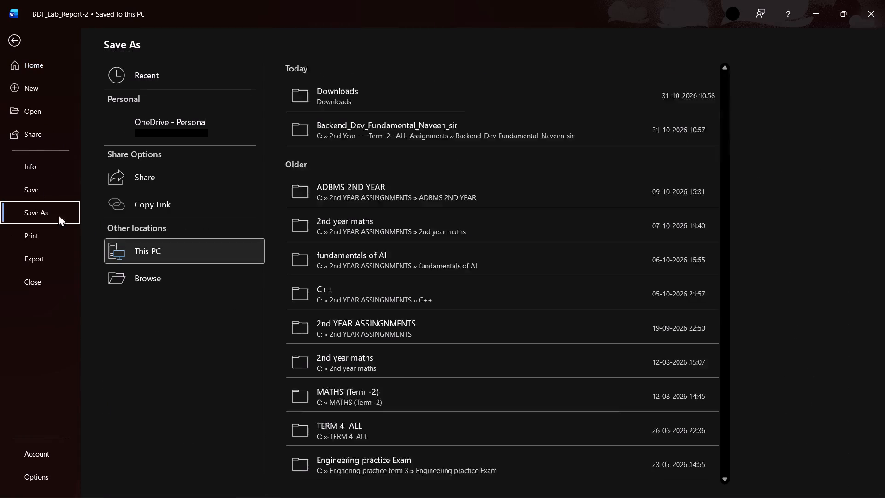
click(141, 301)
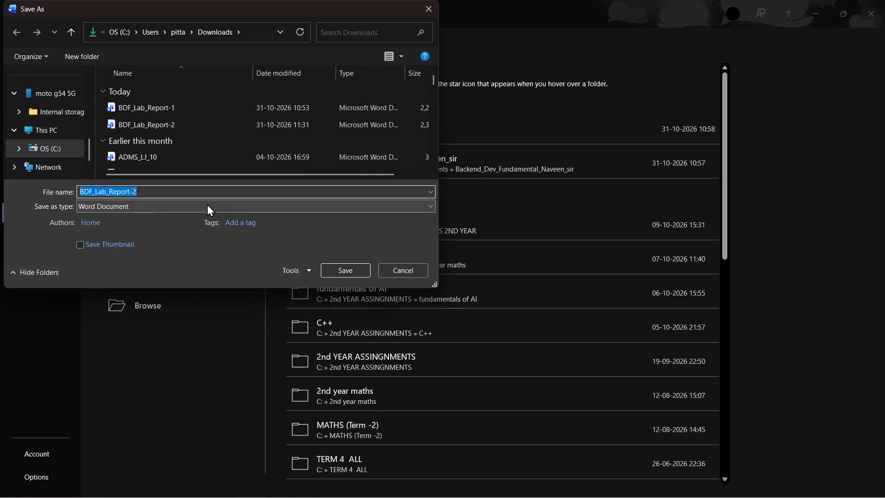
click(60, 142)
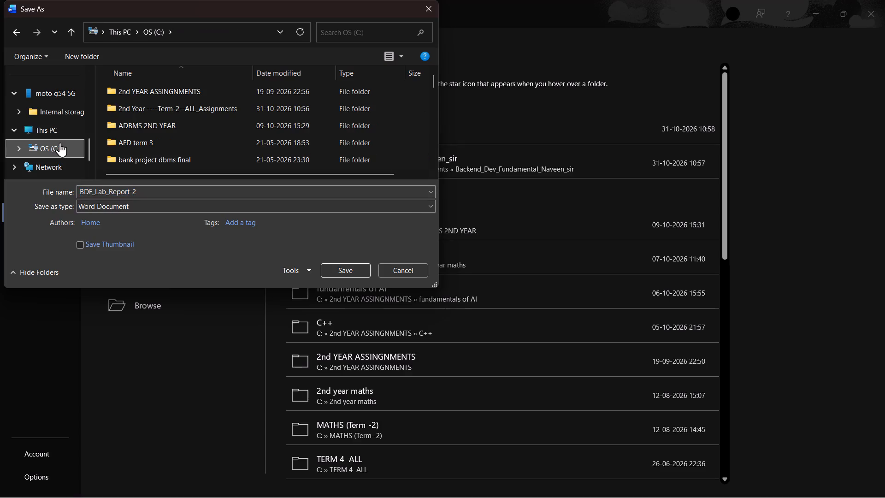
click(141, 106)
double_click(141, 106)
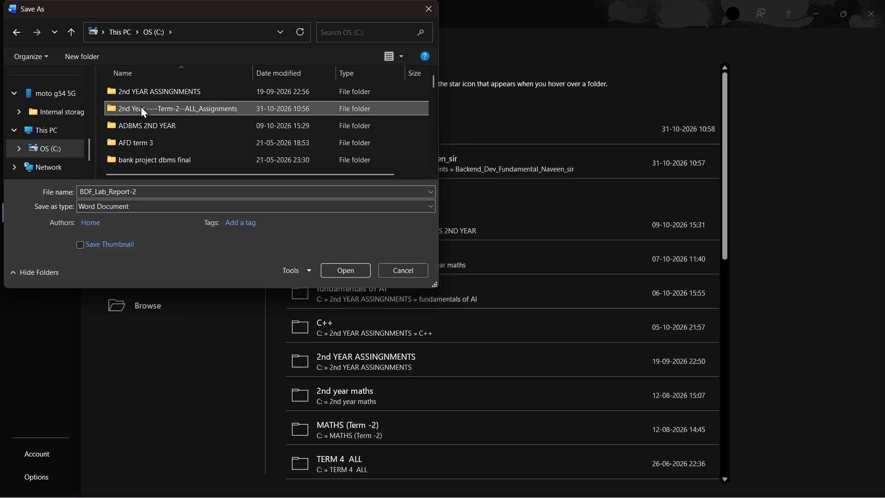
double_click(168, 96)
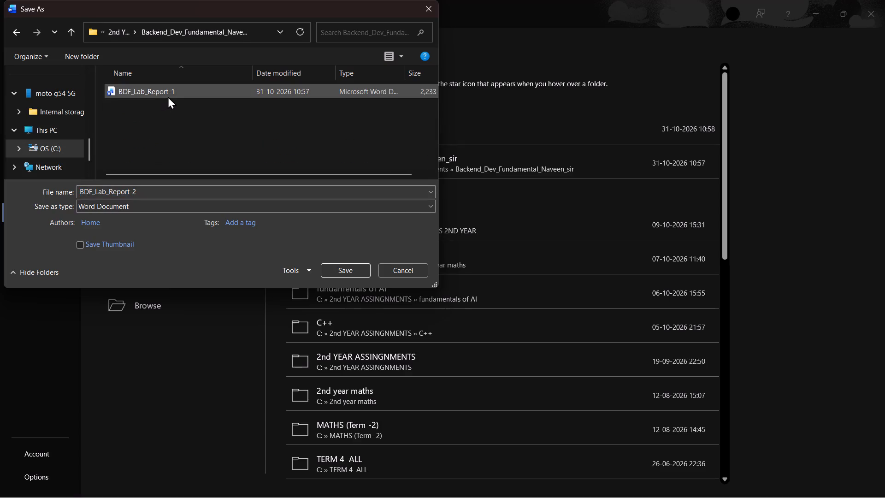
click(352, 269)
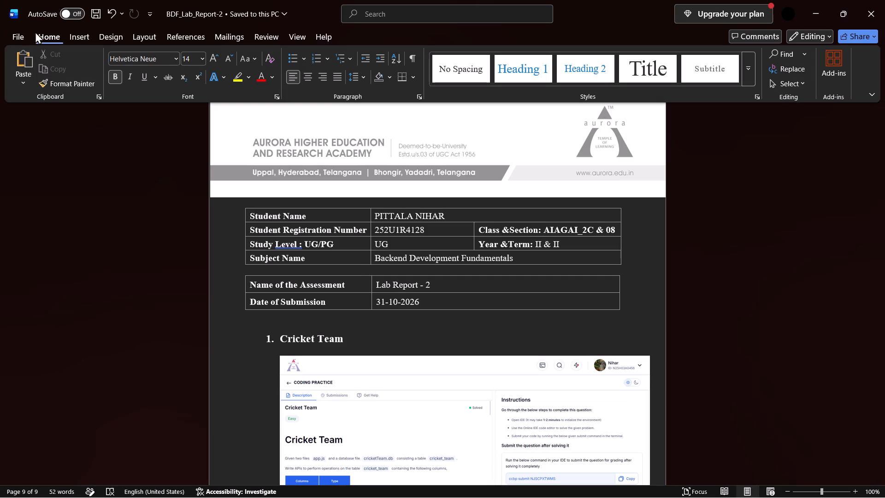
Save the report as a PDF named BDF_Lab_Report-2 in the Backend_Dev_Fundamental_Naveen_sir folder.
click(19, 34)
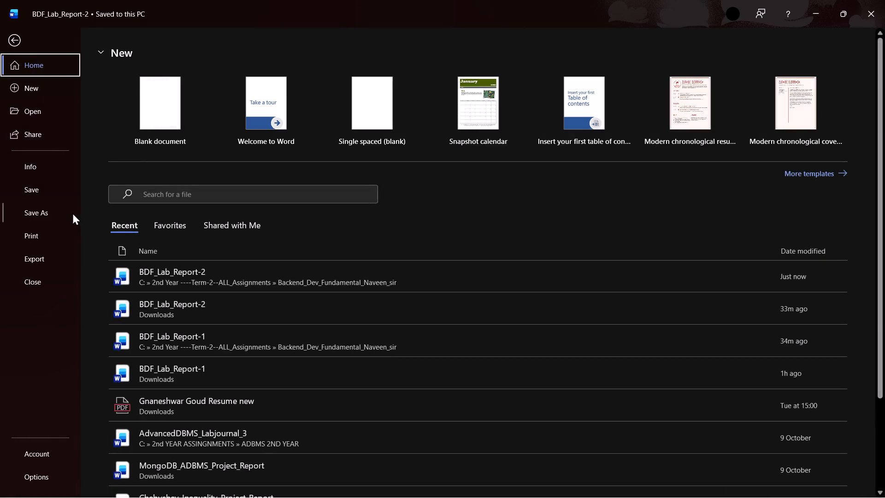
click(72, 213)
click(145, 300)
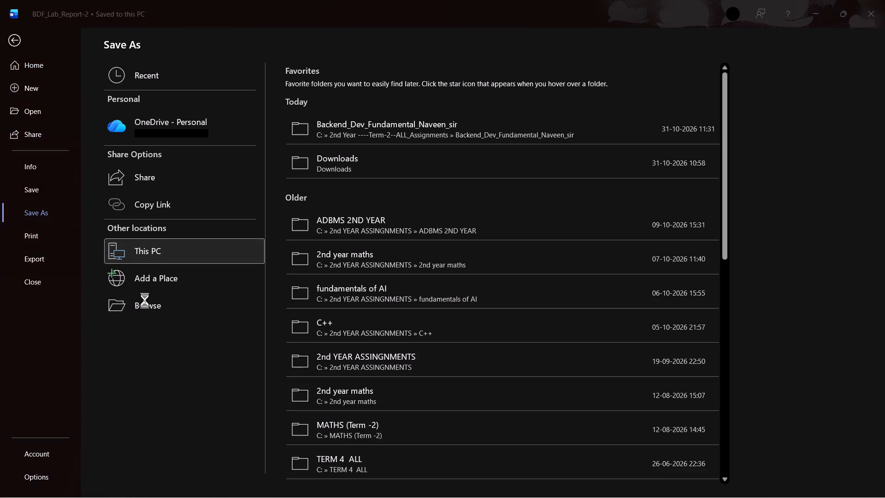
click(183, 204)
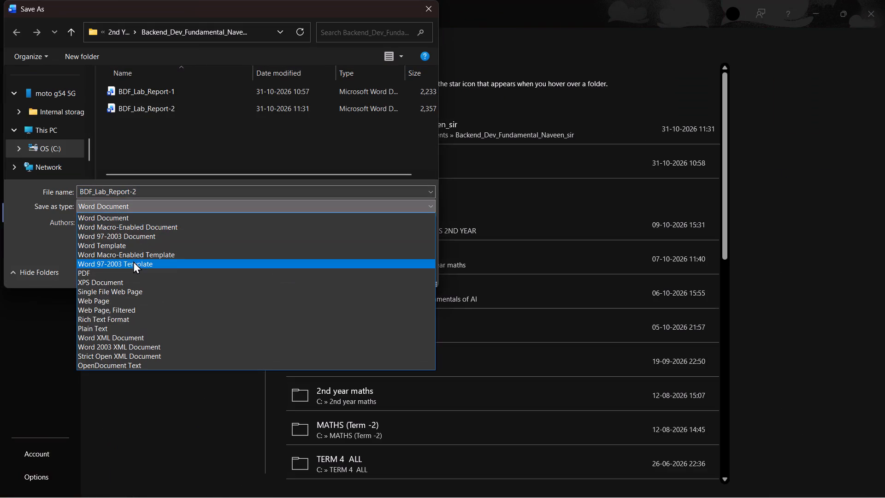
click(126, 273)
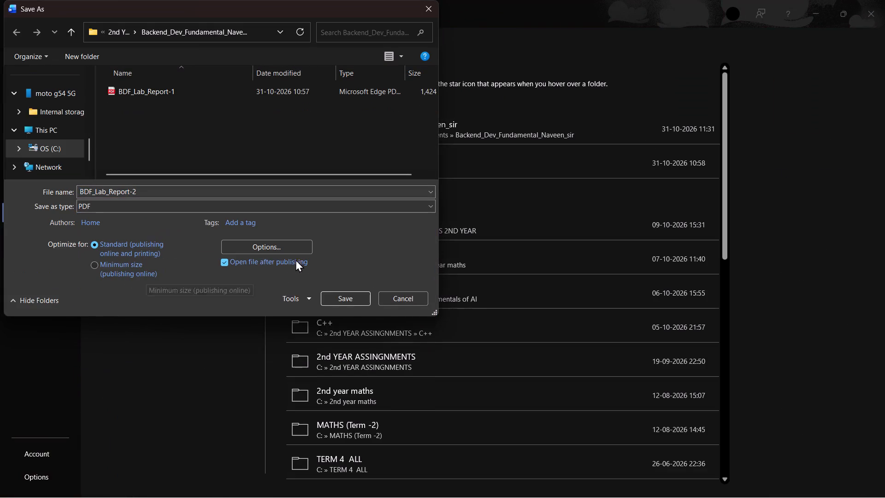
click(347, 298)
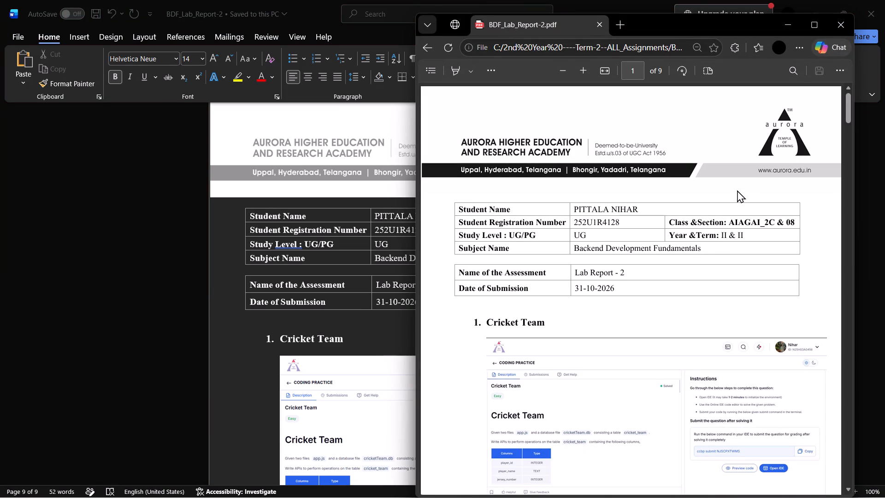
Check the student details and Cricket Team screenshots in the published BDF_Lab_Report-2 PDF, and close its browser window.
scroll(737, 190, down, 2)
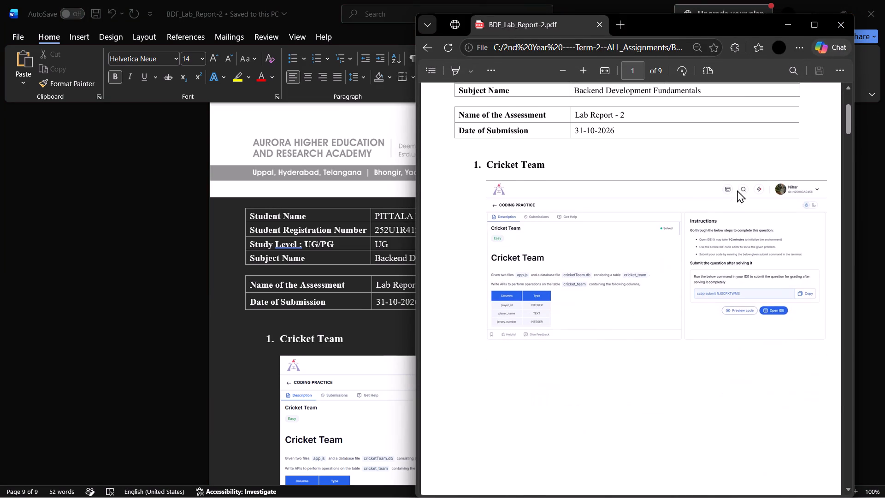
scroll(737, 190, down, 7)
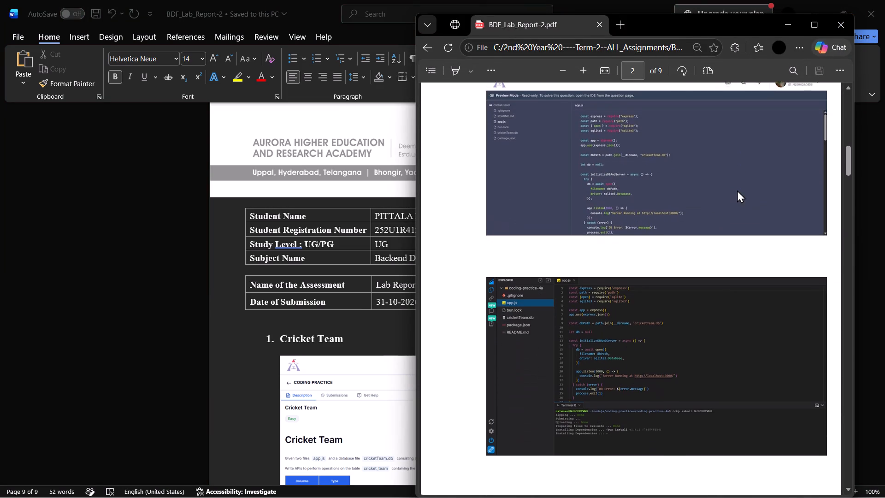
scroll(737, 190, down, 5)
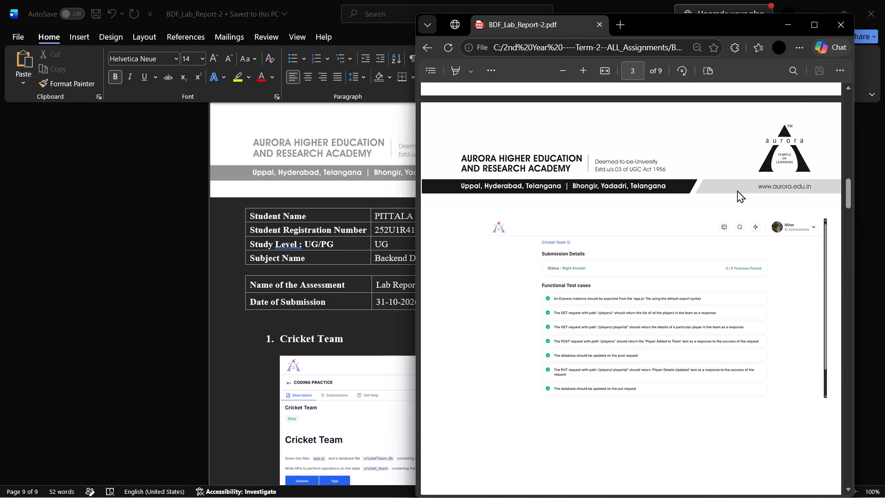
click(839, 26)
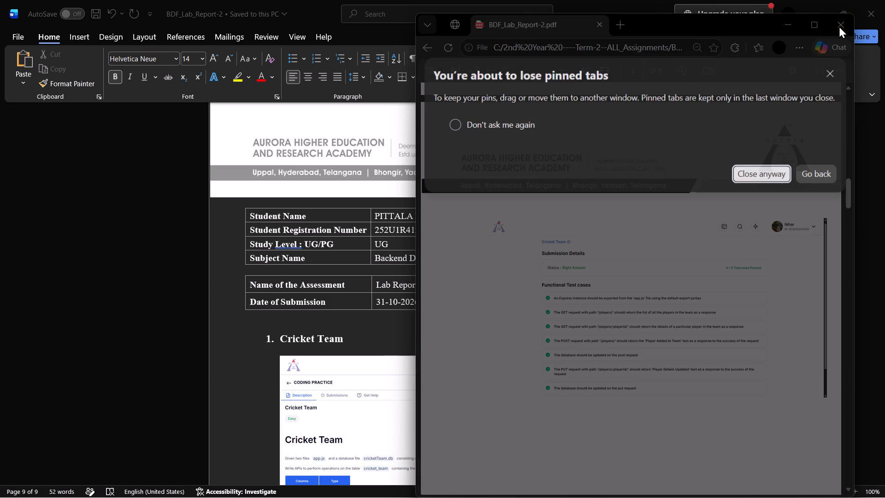
click(760, 177)
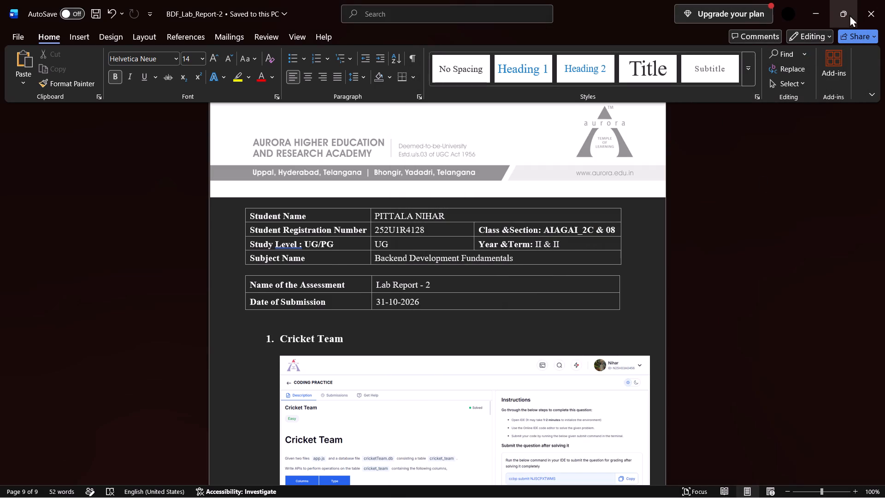
Close the Word report, and in Chrome close the Player Match Scores code preview and one other NxtWave tab.
click(869, 16)
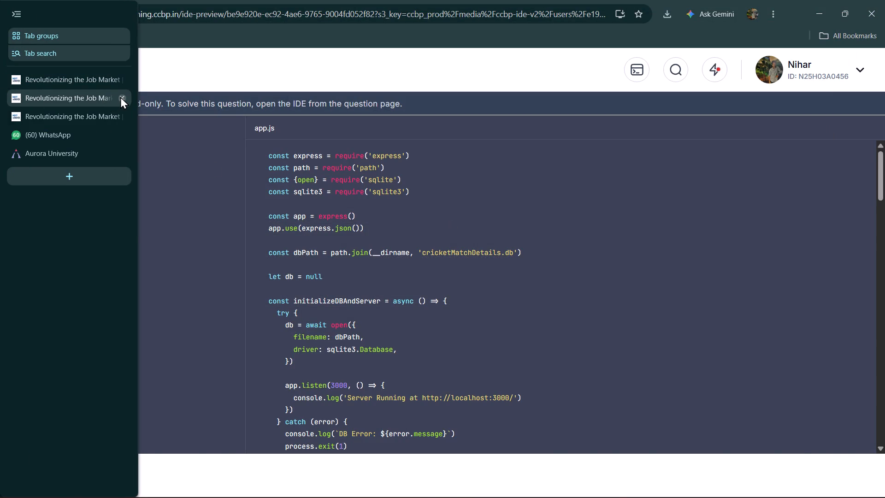
click(120, 96)
click(123, 97)
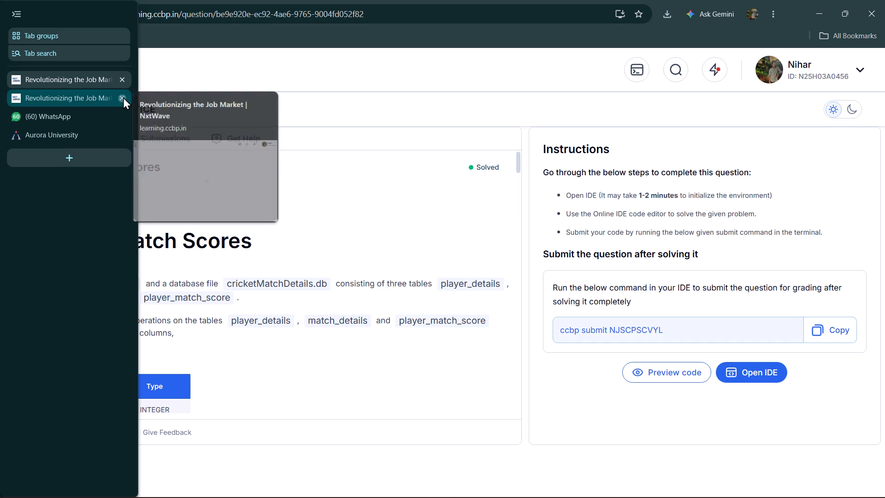
In the Aurora University assessments for Backend Development Fundamentals, upload the BDF_Lab_Report-1 PDF from the C drive assignments folder for Lab Report 1.
click(99, 121)
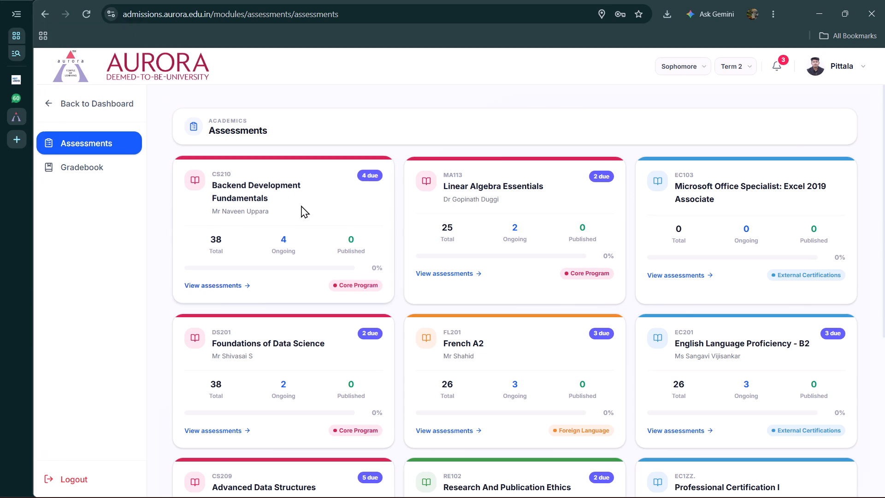
click(301, 208)
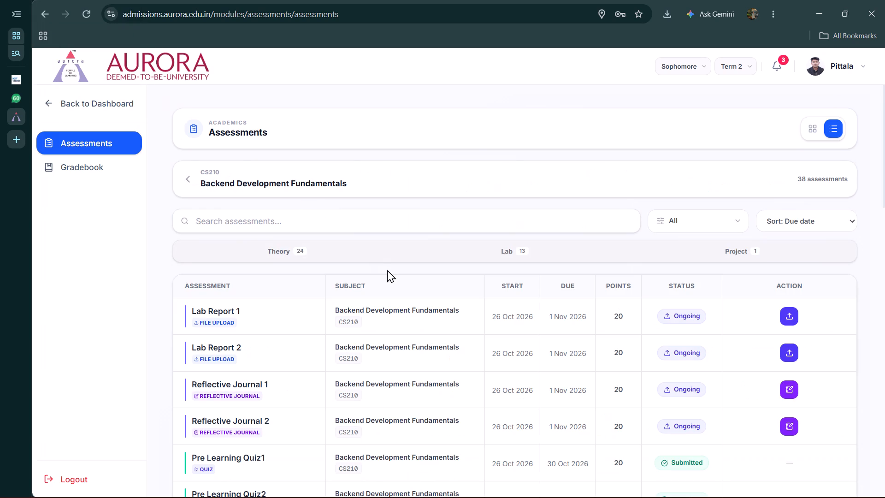
click(785, 317)
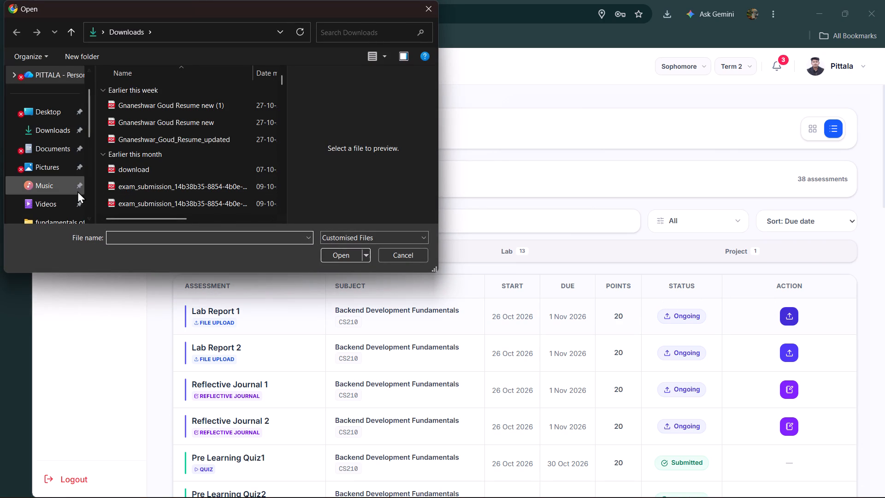
scroll(77, 184, down, 2)
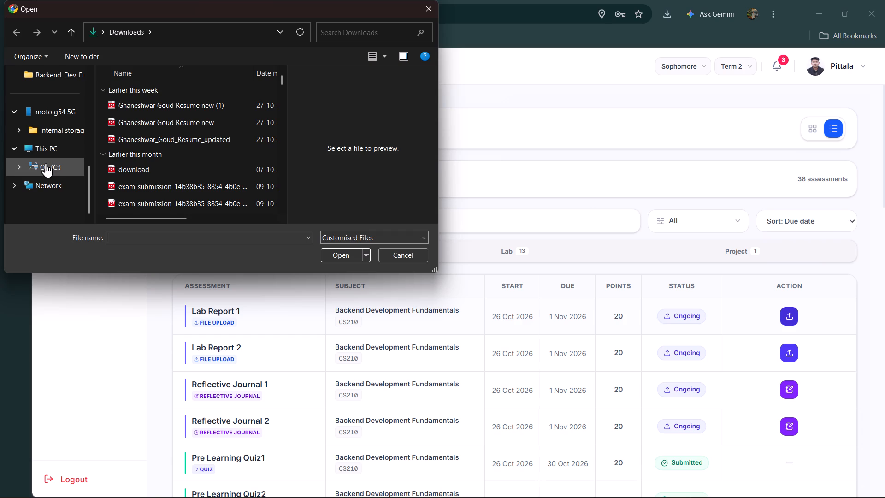
click(46, 163)
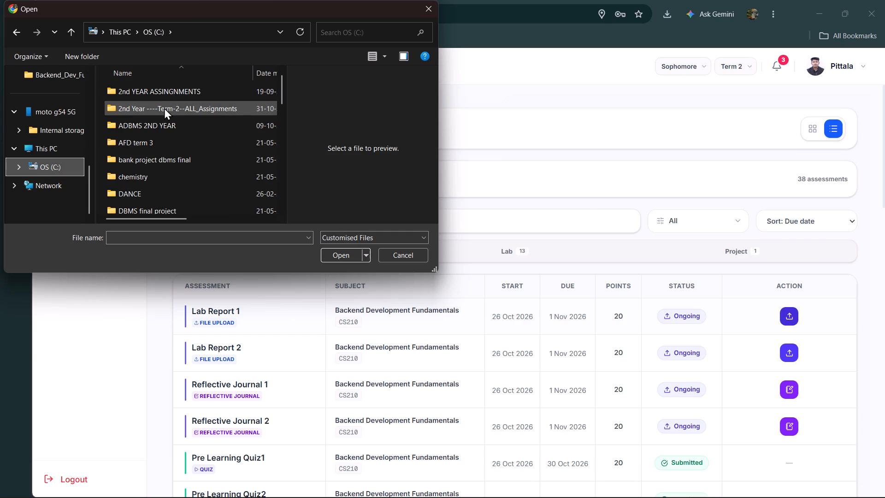
double_click(164, 107)
double_click(183, 90)
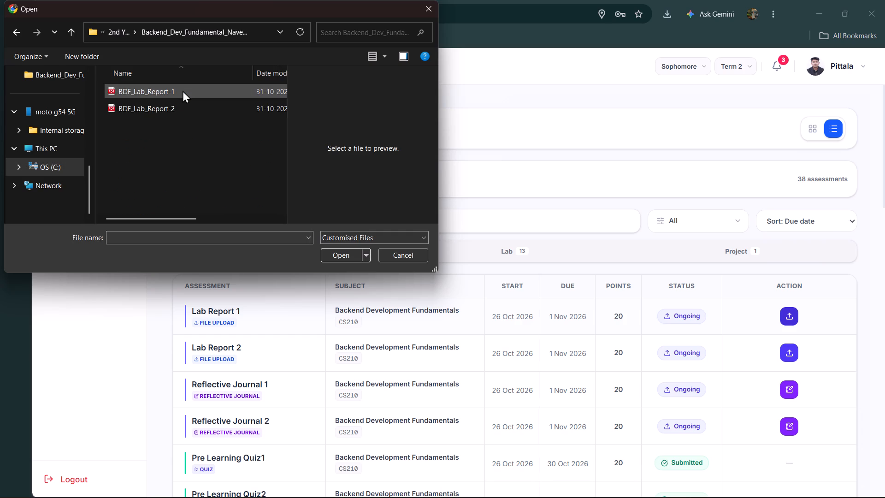
double_click(183, 90)
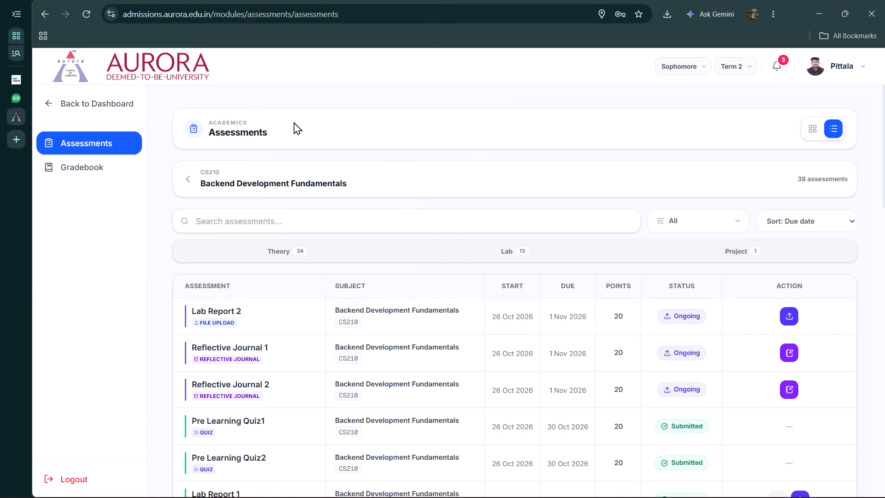
Upload the BDF_Lab_Report-2 PDF as the submission for Lab Report 2.
scroll(413, 210, down, 1)
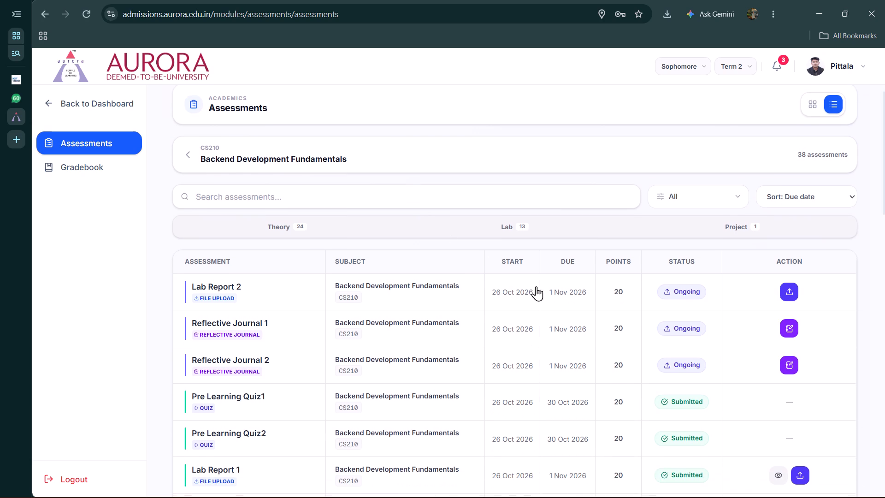
click(790, 287)
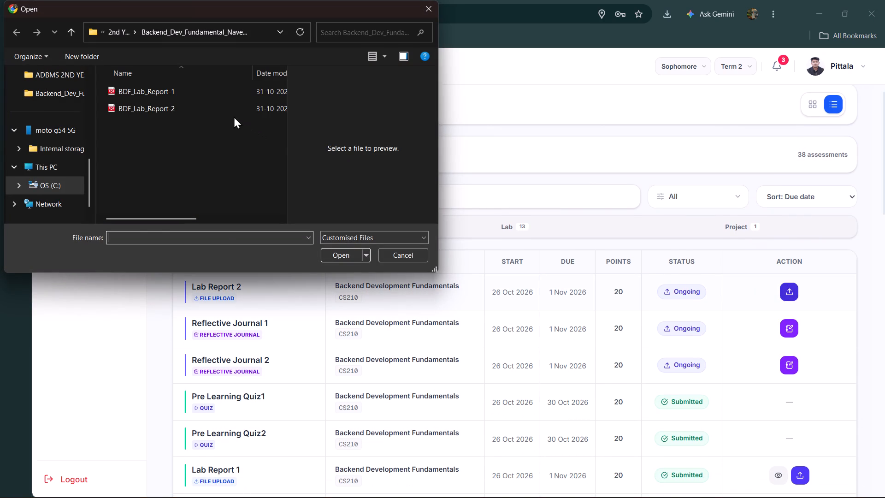
click(226, 105)
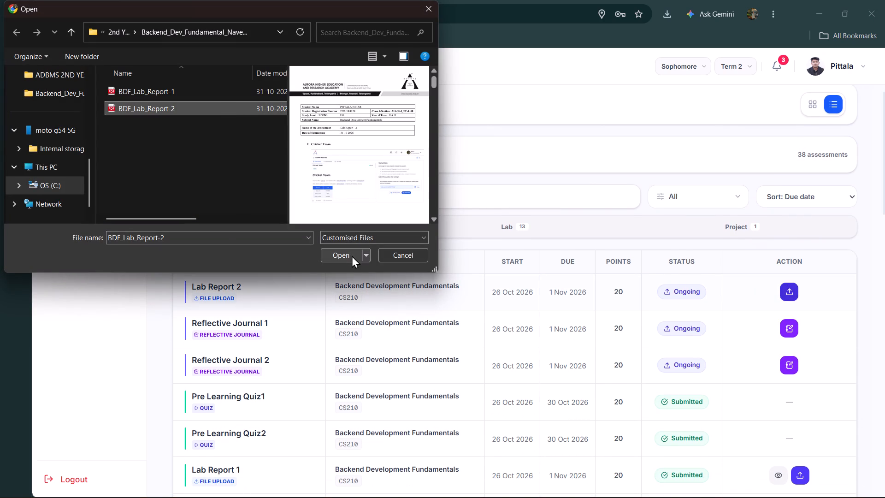
click(352, 255)
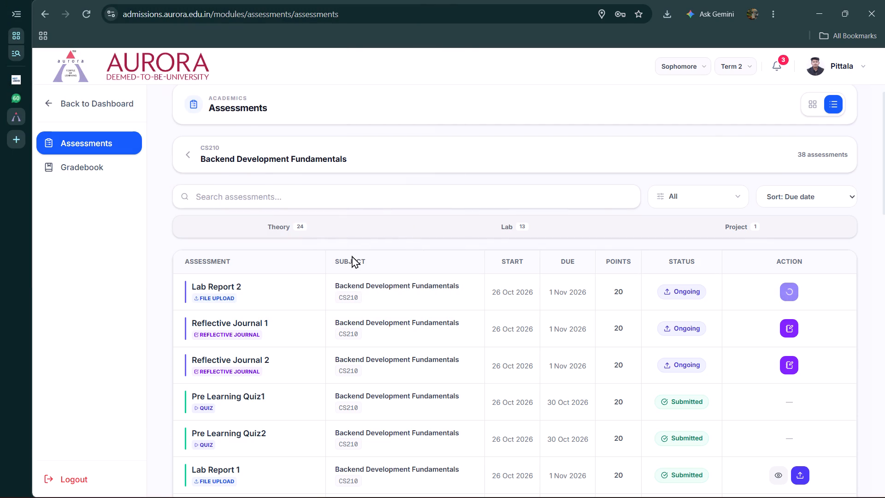
View the submitted files for Lab Report 2 and Lab Report 1 to verify the uploads, closing each one after checking.
scroll(352, 255, down, 1)
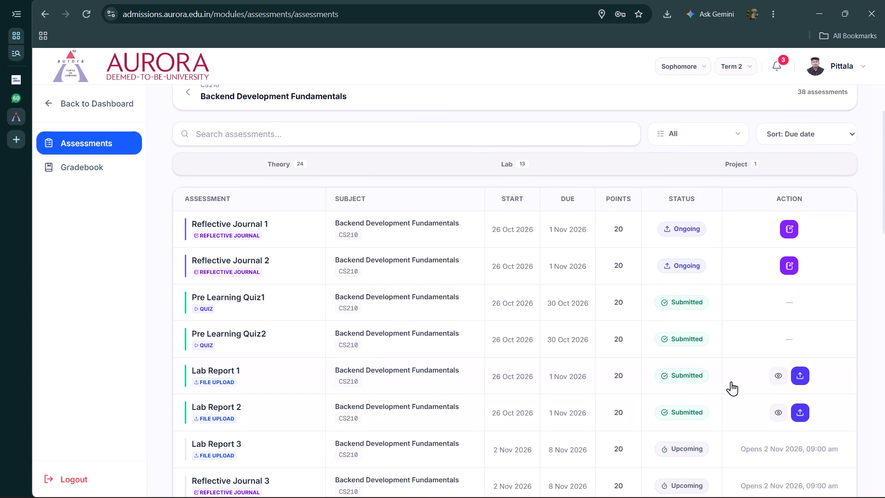
click(780, 410)
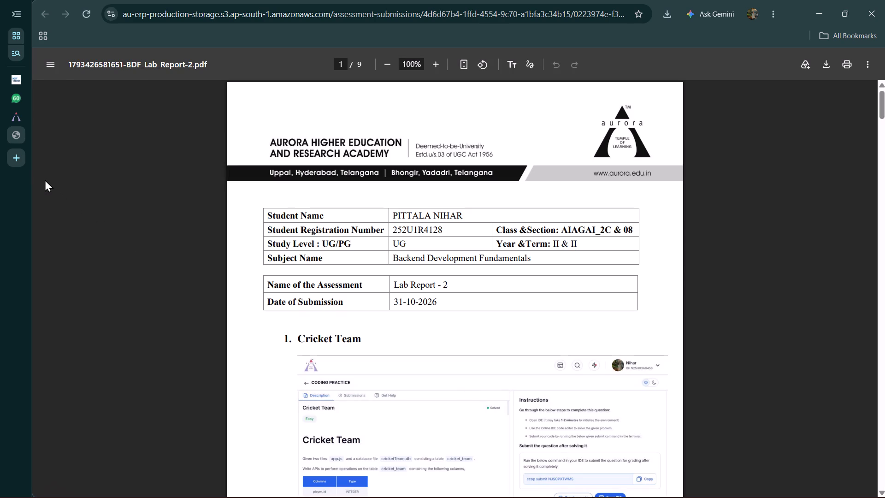
click(123, 132)
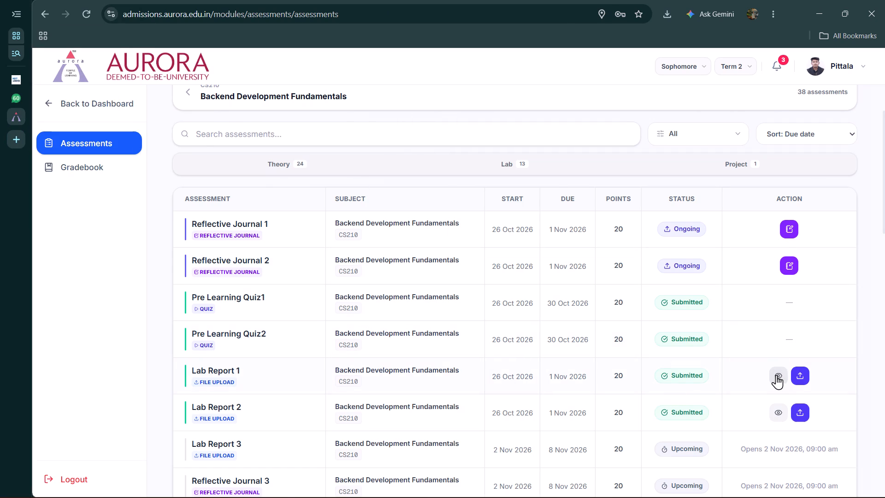
click(779, 379)
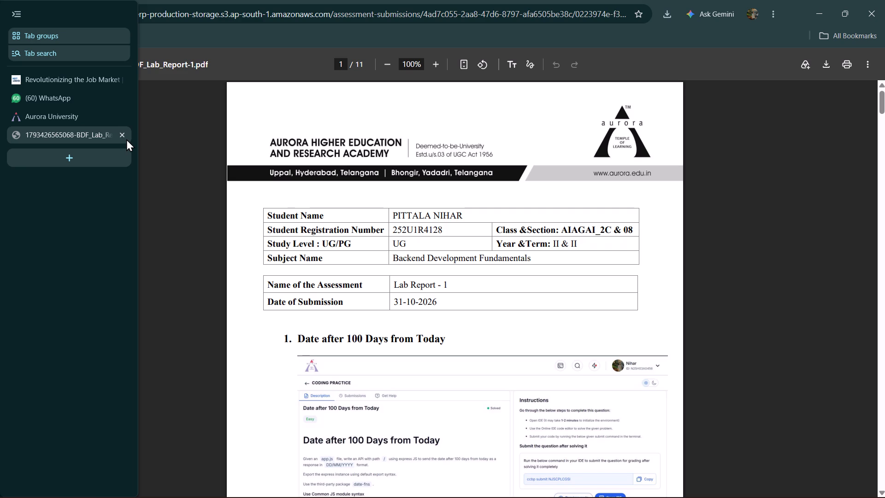
click(122, 137)
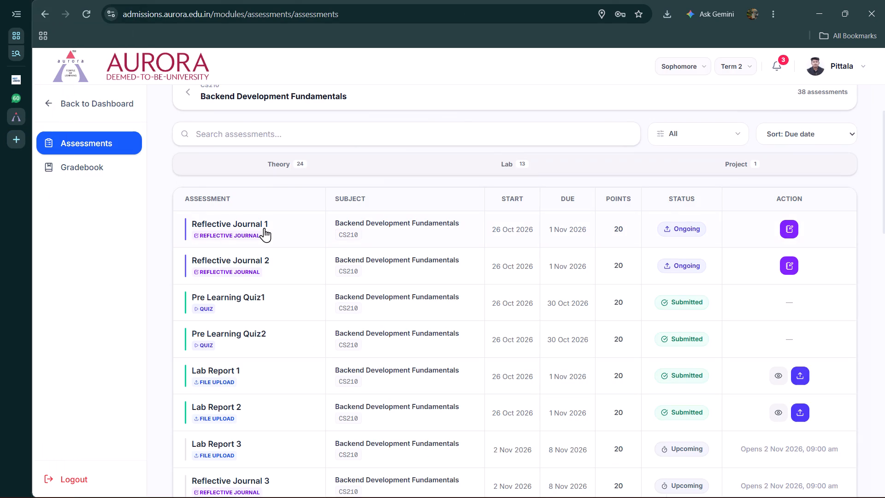
Leave the Backend Development Fundamentals assessments and return to the student portal dashboard.
scroll(412, 349, down, 1)
scroll(412, 349, up, 3)
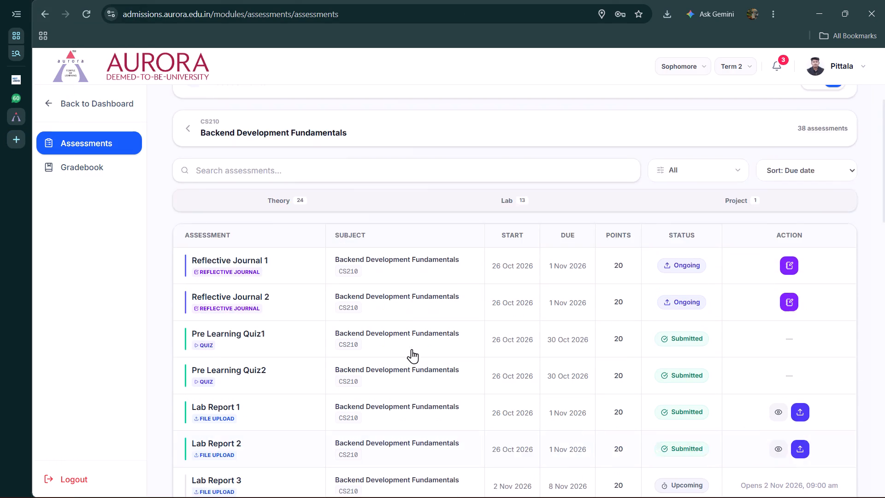
click(88, 104)
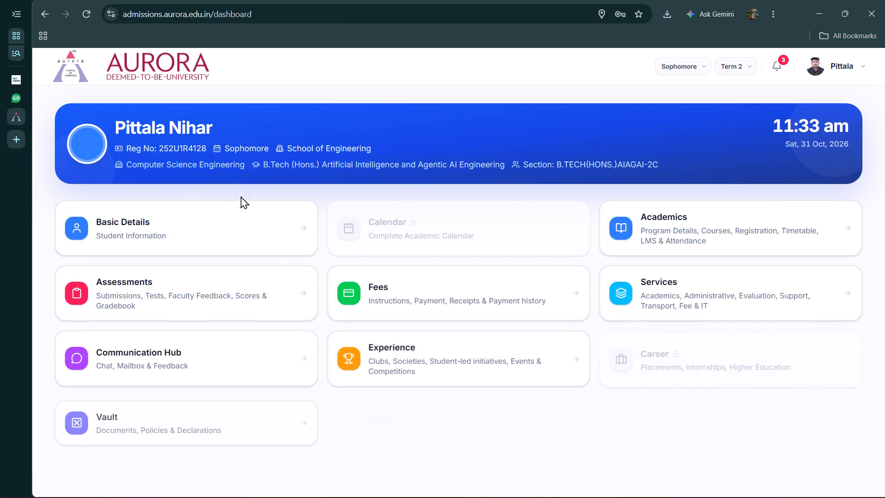